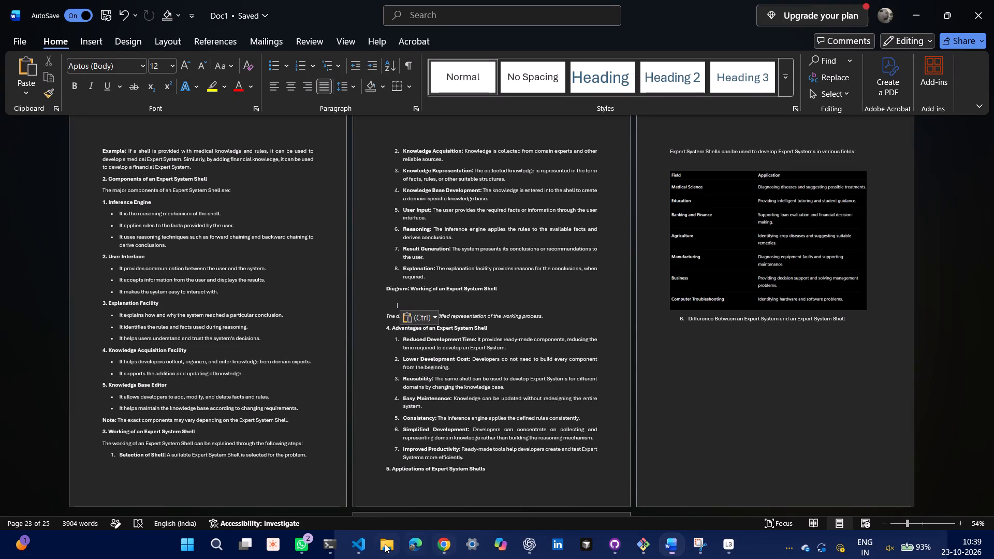
Switch to Chrome and capture a screen snip of ResearchGate's "Expert System shell" components diagram, copying it to the clipboard.
left_click(444, 545)
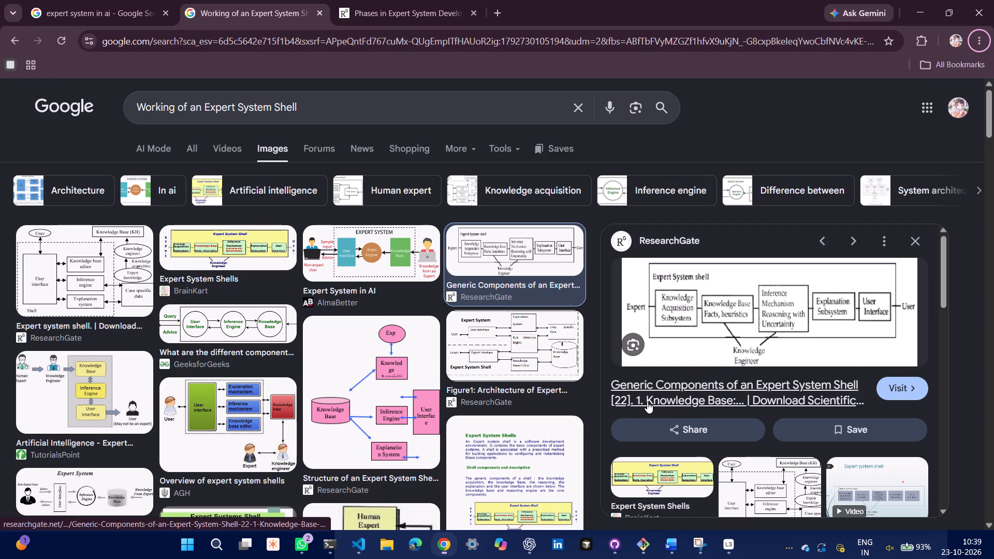
key("shift+super+s")
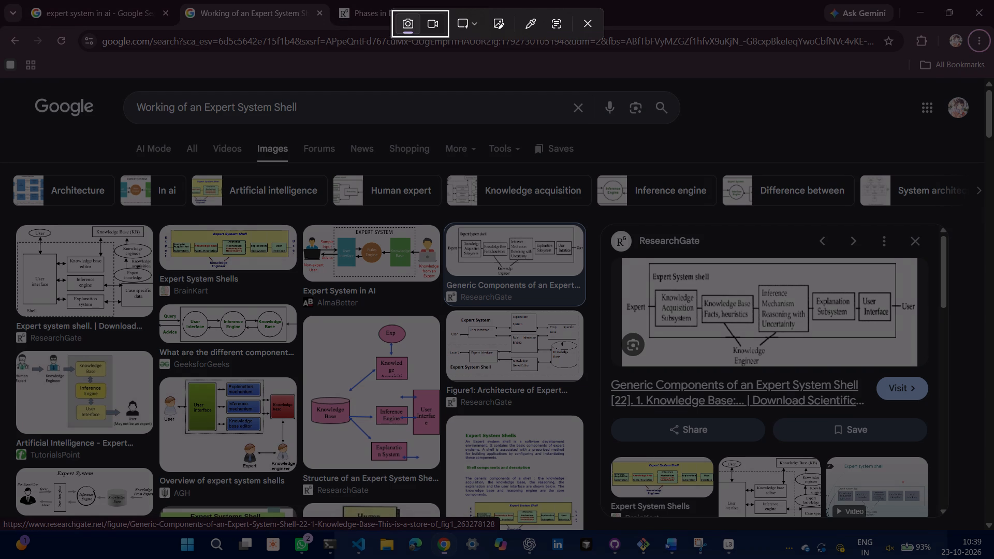
left_click_drag(626, 257, 883, 386)
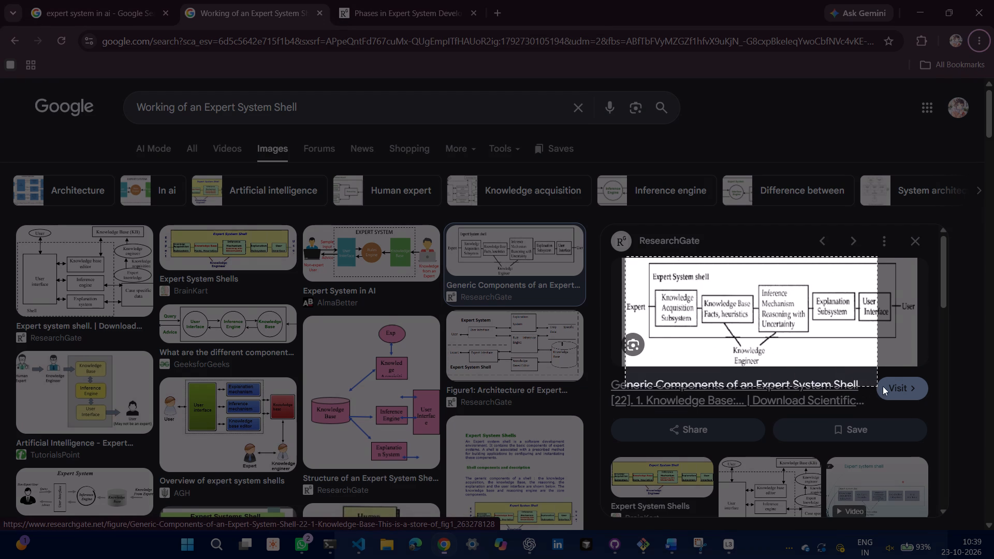
left_click_drag(883, 386, 918, 367)
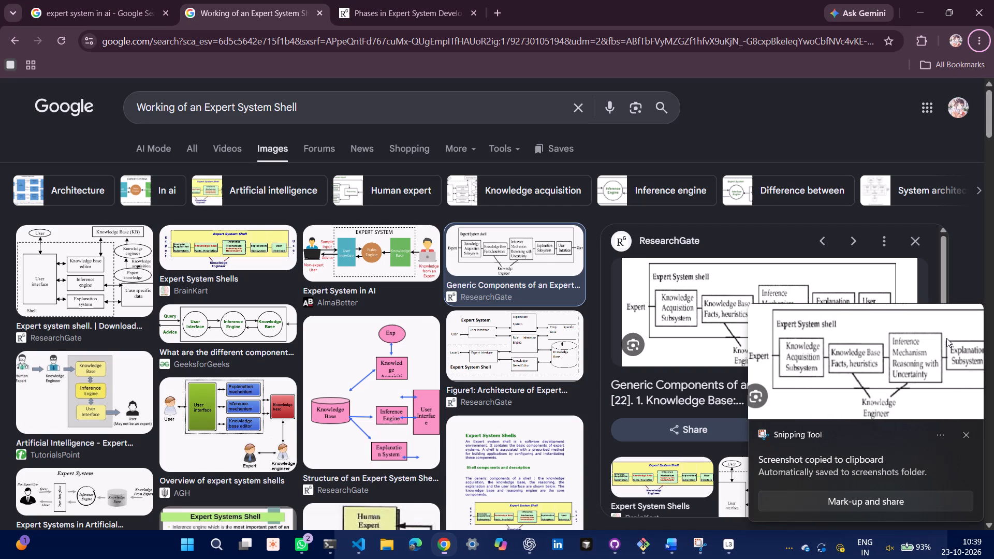
left_click(946, 338)
left_click(868, 228)
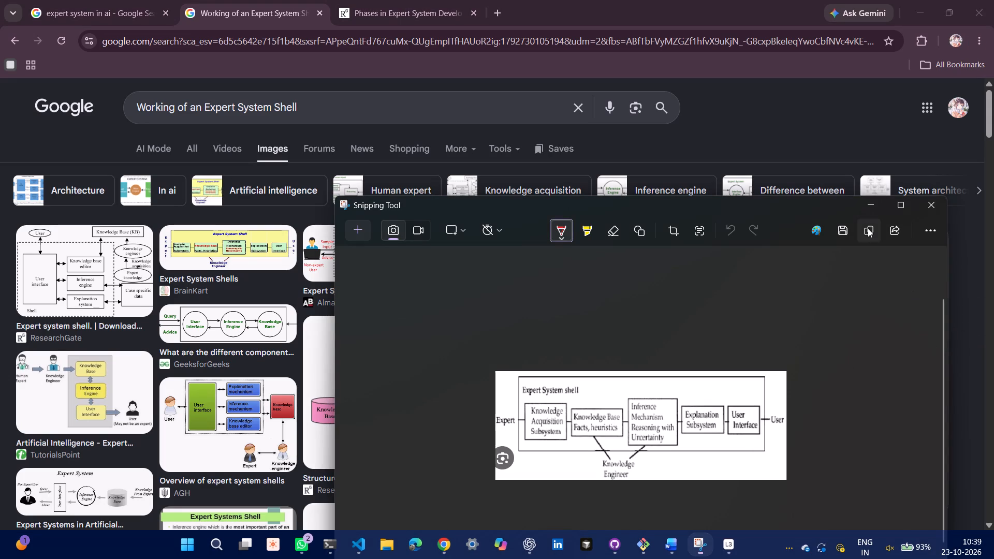
left_click(869, 205)
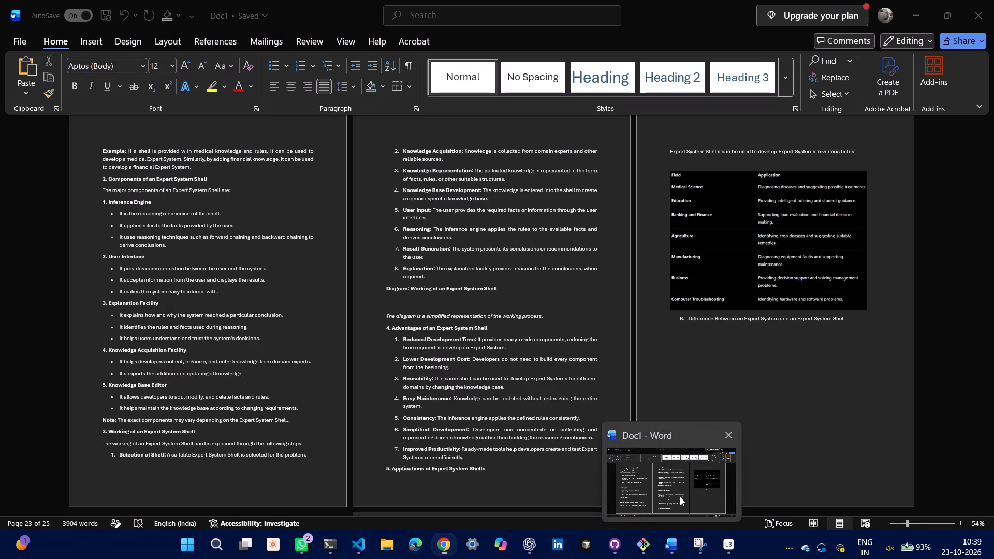
Return to the Word document and paste the captured diagram below the heading "Diagram: Working of an Expert System Shell".
left_click(680, 496)
left_click(493, 298)
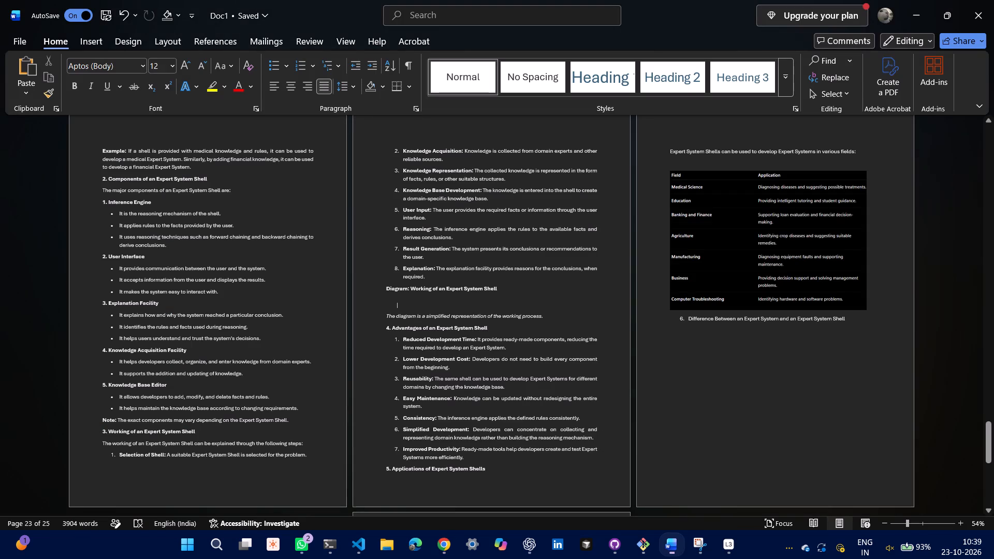
key("ctrl+v")
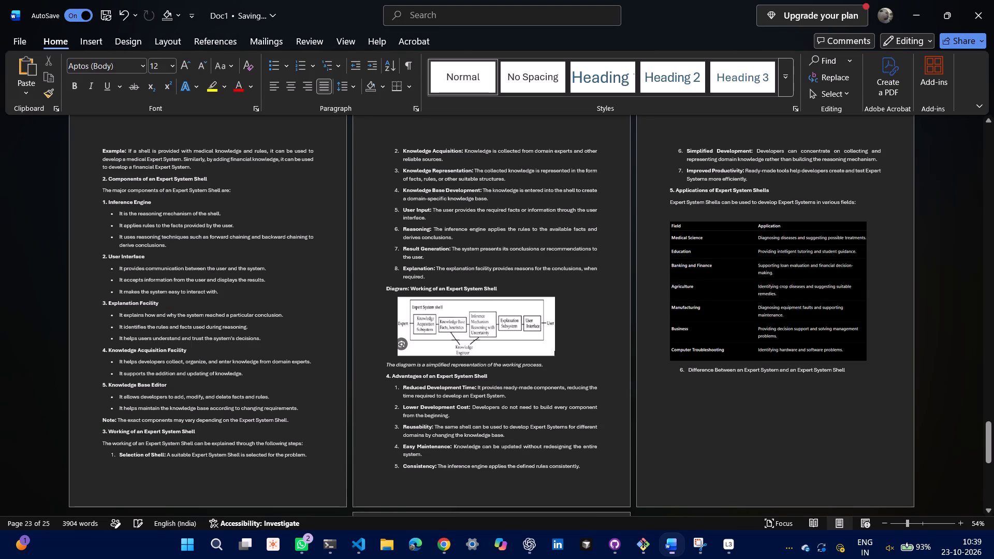
Enlarge the pasted expert system shell diagram slightly, keeping its proportions.
left_click(496, 325)
left_click(557, 357)
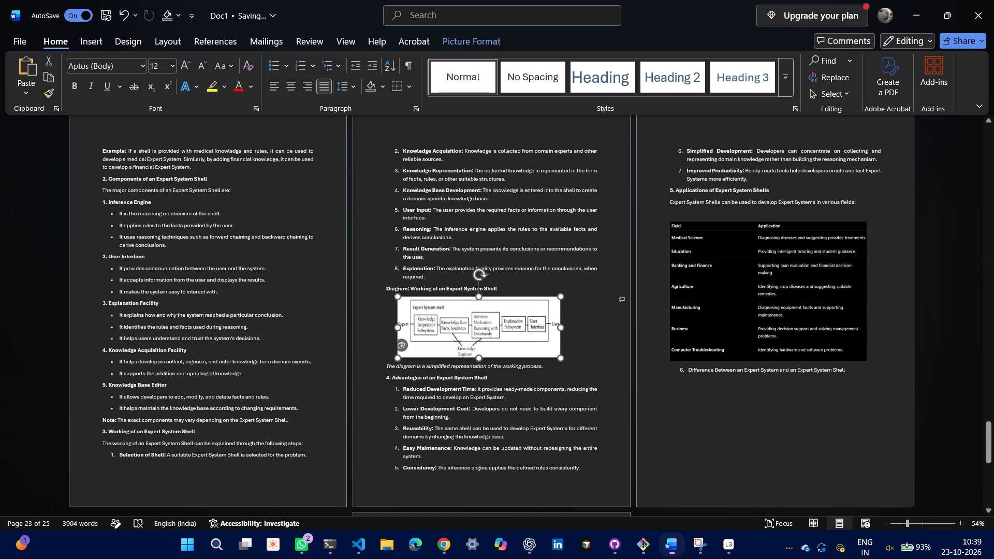
left_click_drag(560, 358, 564, 362)
Review the document's pages from the closing Expert System versus Shell comparison table back to the Knowledge Acquisition Cycle section.
scroll(564, 362, "down", 1)
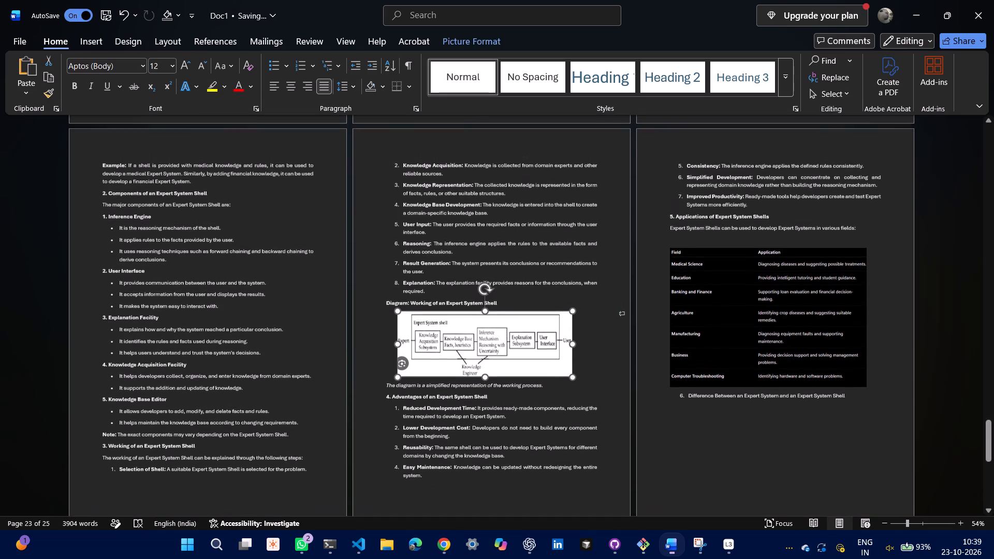
scroll(564, 362, "down", 3)
scroll(564, 362, "up", 5)
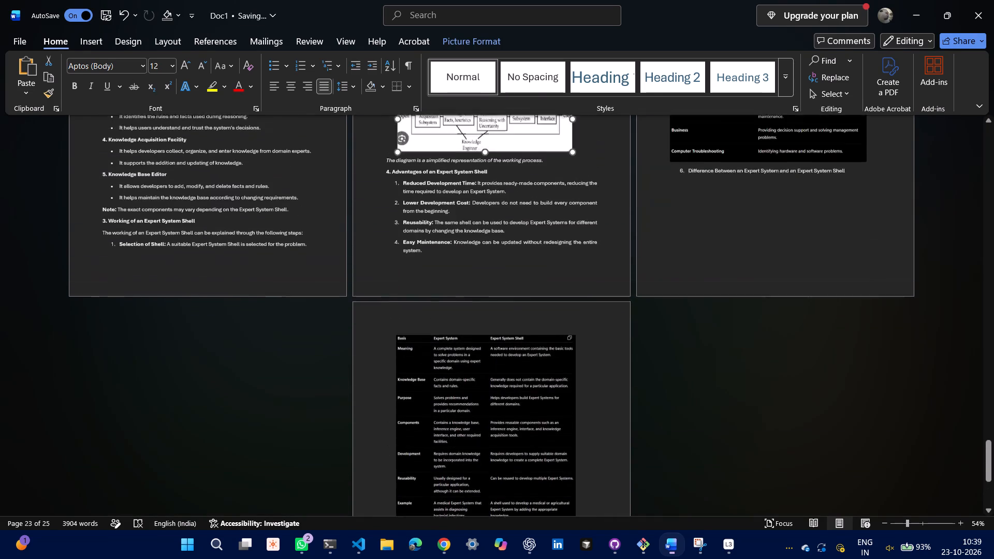
scroll(564, 362, "up", 6)
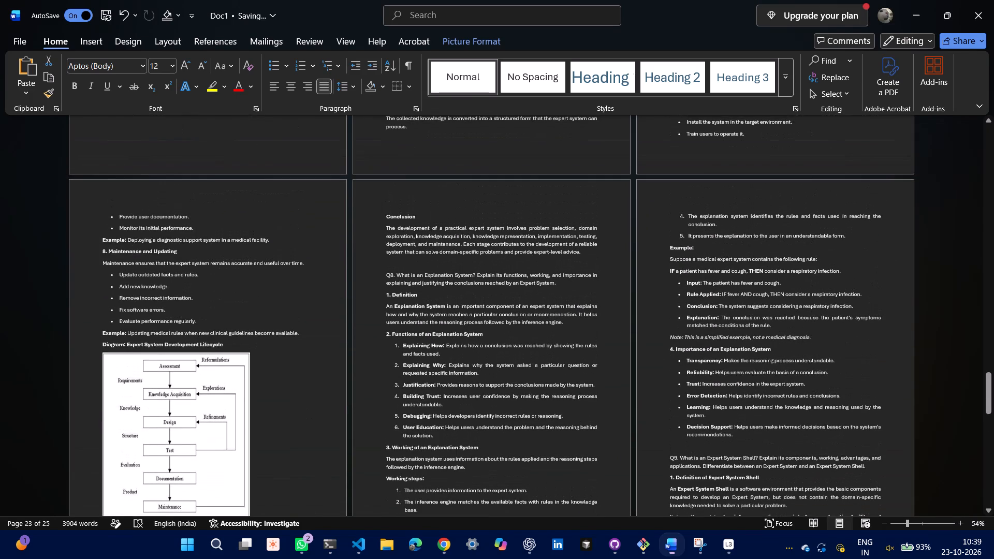
scroll(564, 362, "up", 1)
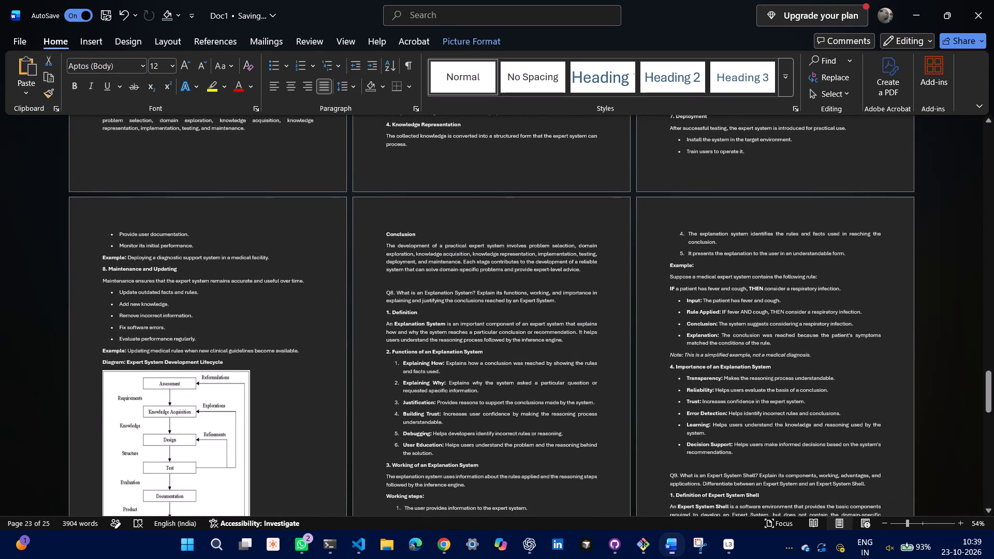
scroll(564, 362, "up", 1)
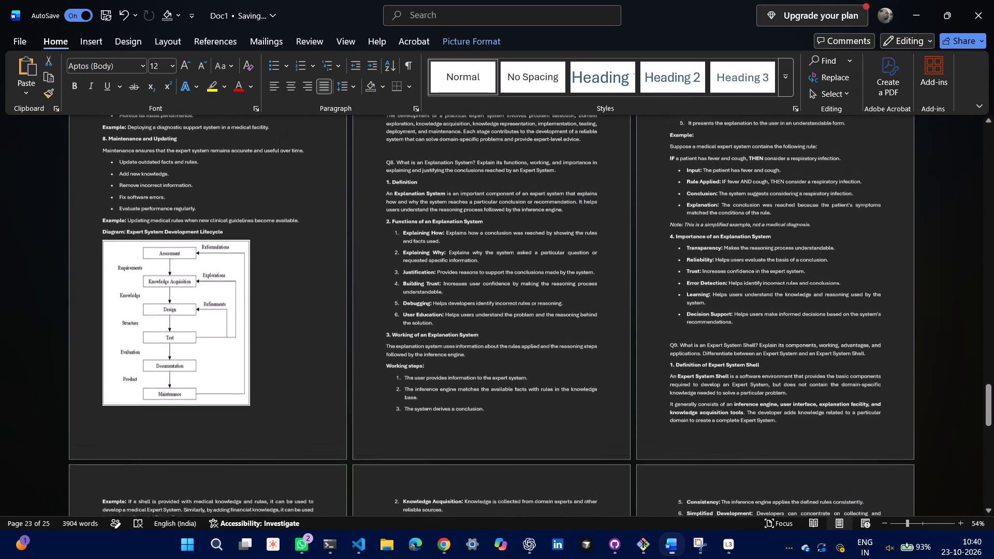
scroll(564, 362, "up", 5)
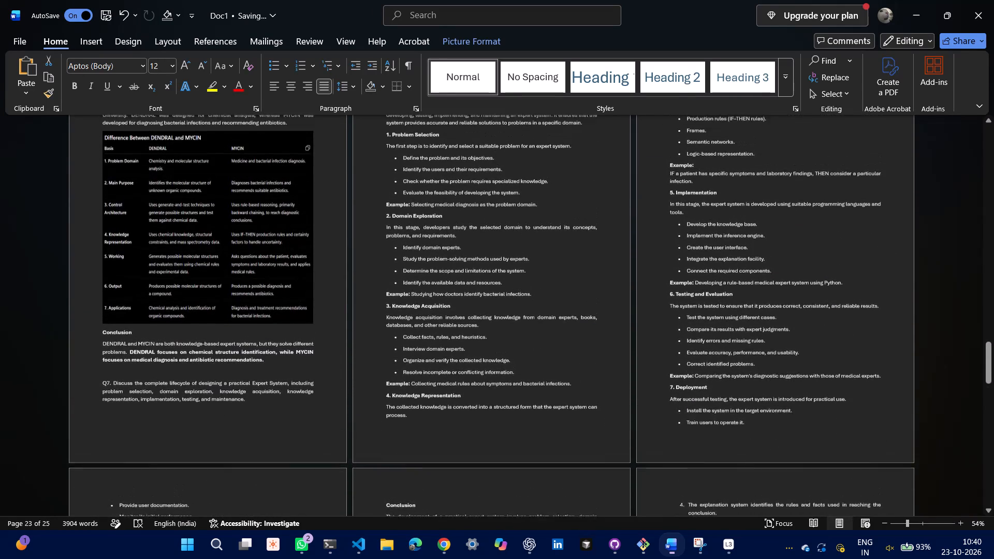
scroll(564, 362, "up", 8)
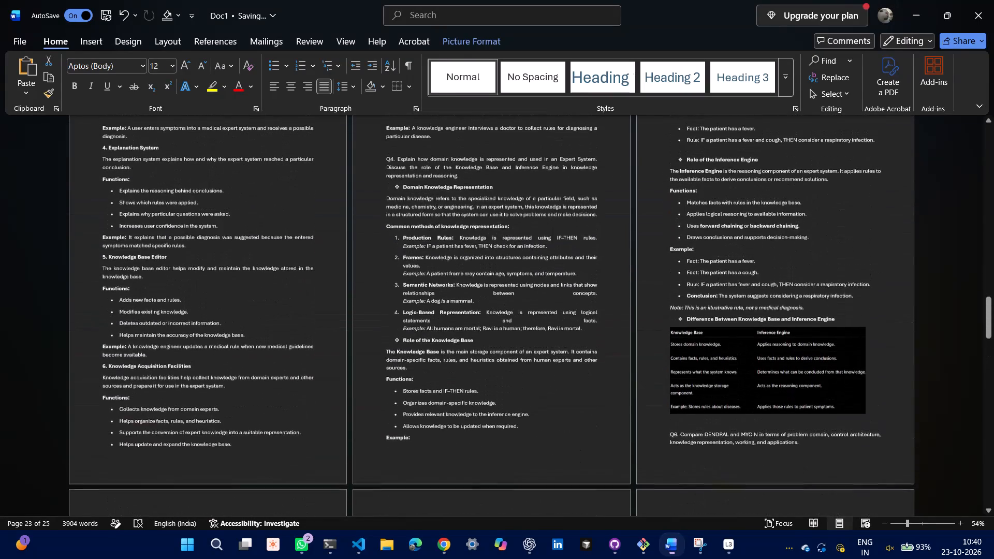
scroll(564, 362, "up", 7)
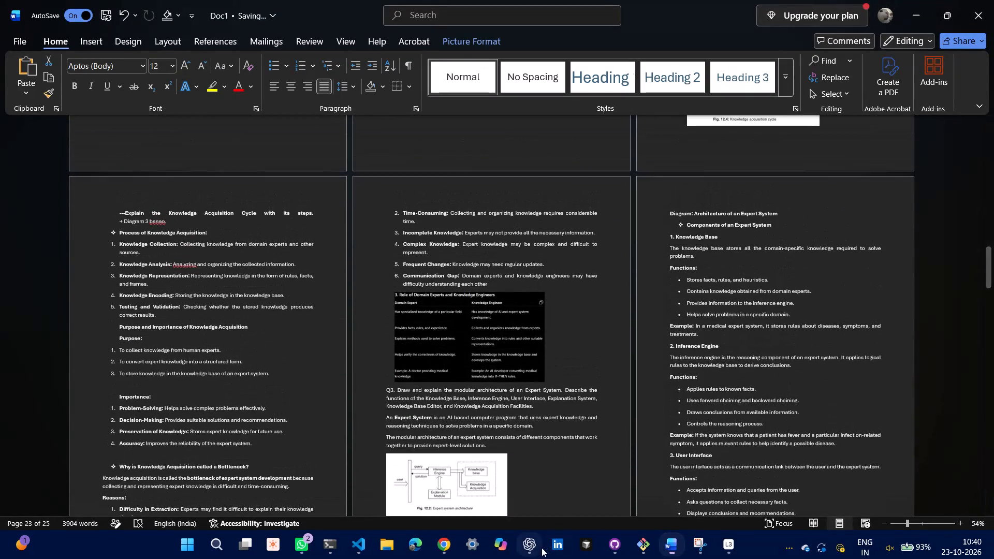
Switch to Chrome and go back through the earlier search pages to the Medium article on expert systems.
left_click(456, 541)
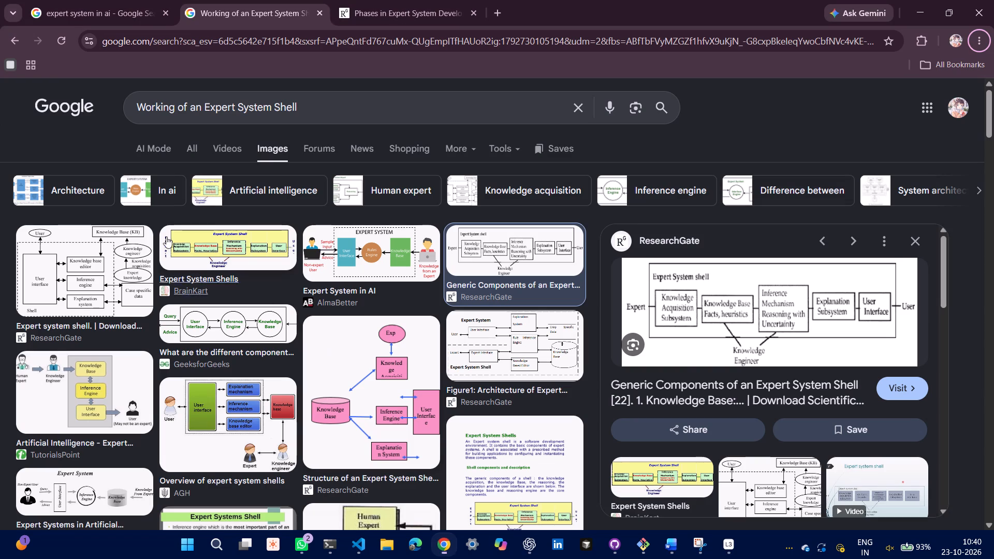
left_click(12, 43)
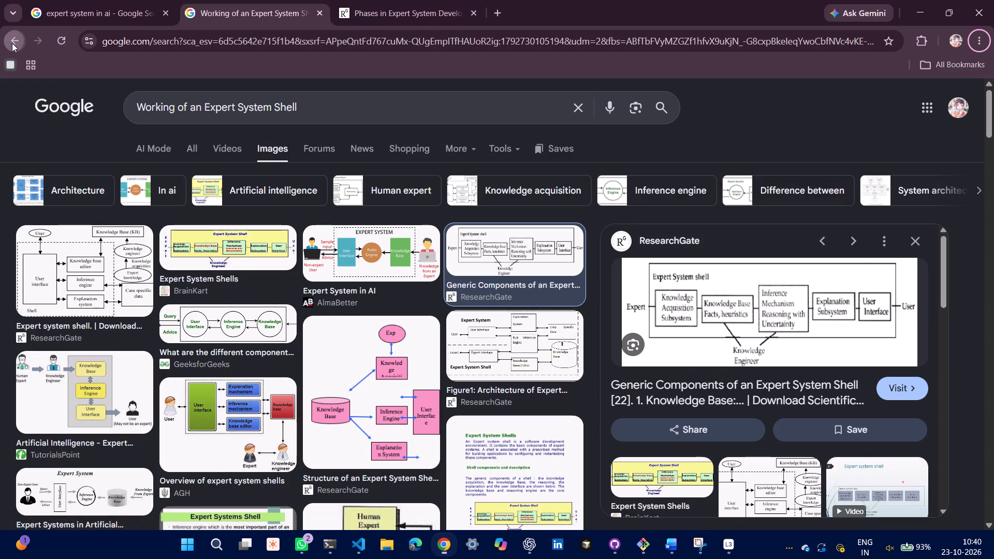
left_click(12, 43)
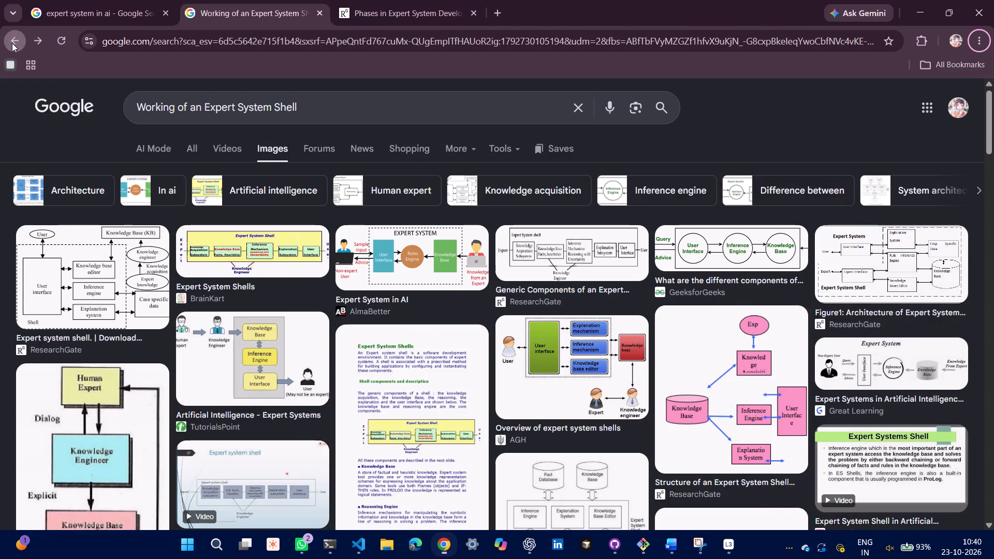
left_click(12, 43)
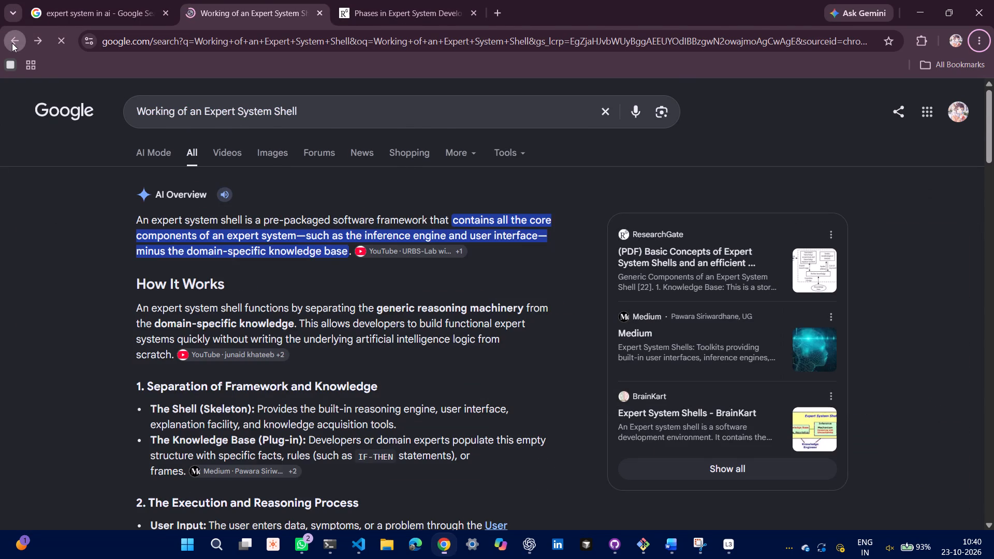
left_click(12, 43)
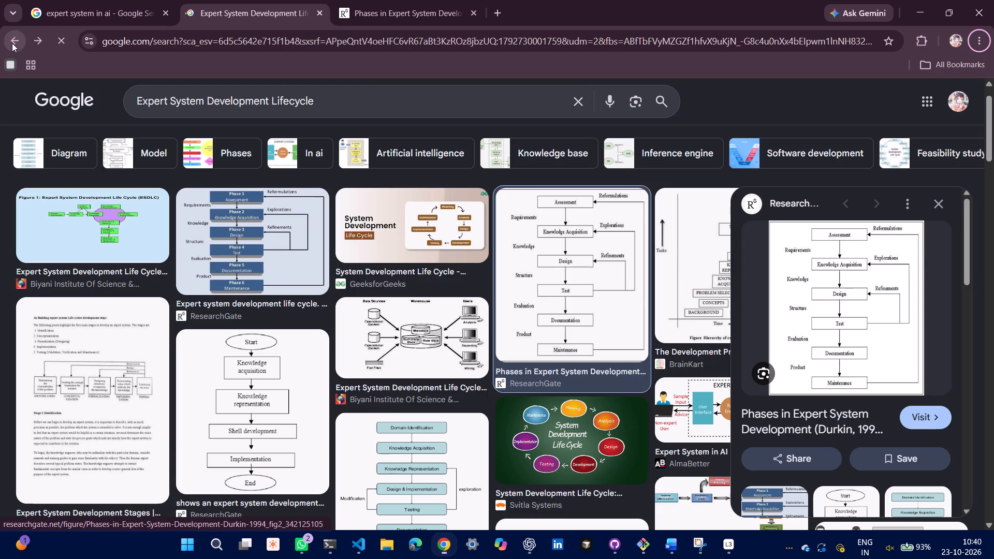
left_click(12, 43)
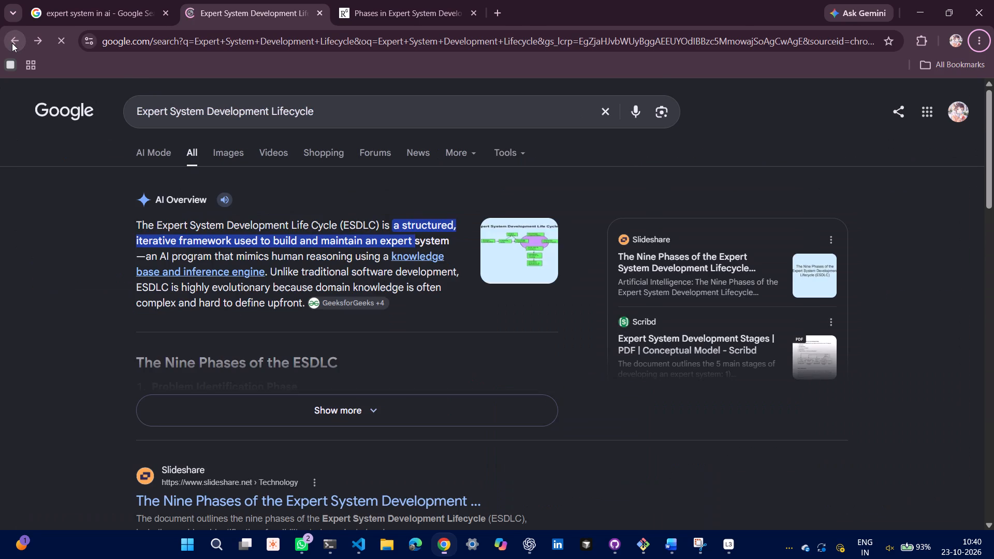
left_click(12, 43)
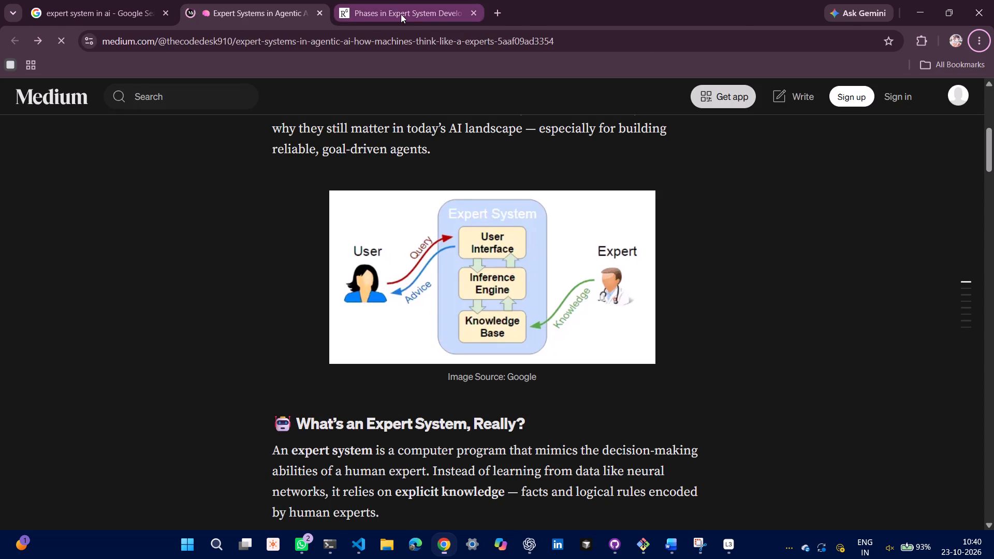
Switch back to the Word document.
left_click(674, 548)
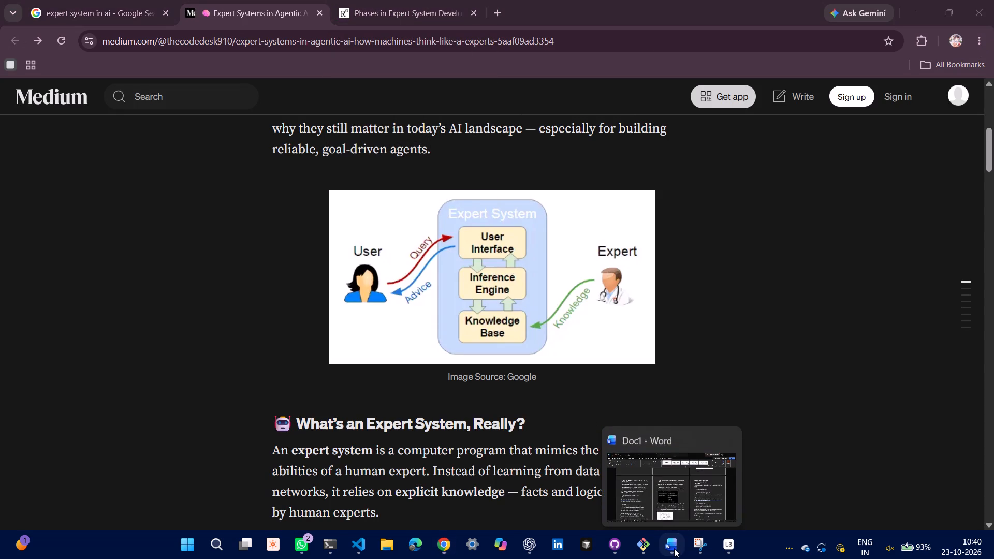
left_click(687, 470)
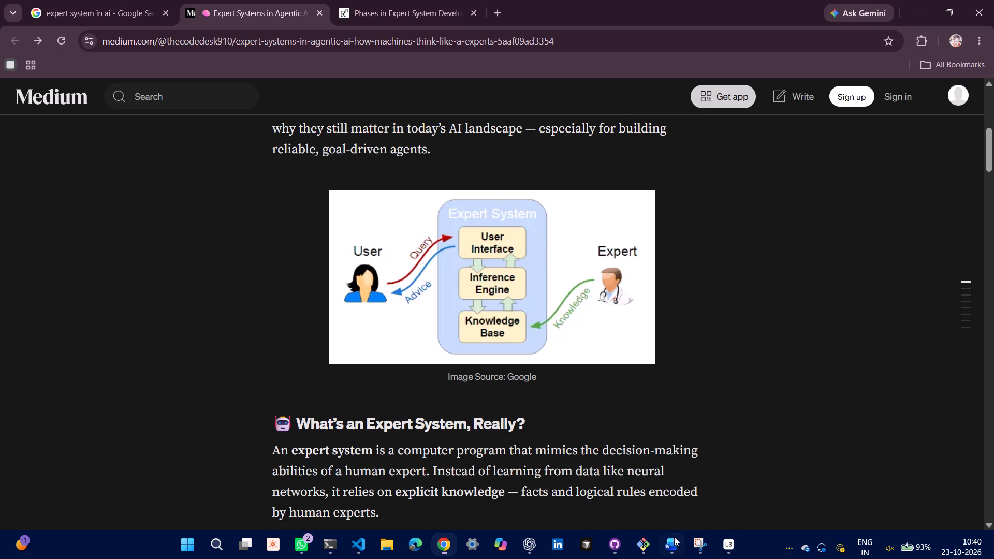
left_click(690, 507)
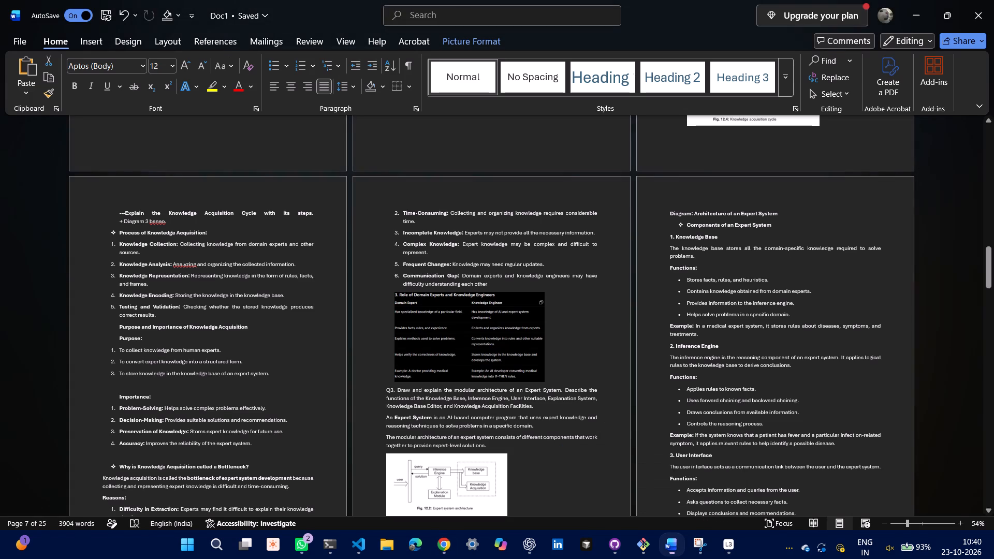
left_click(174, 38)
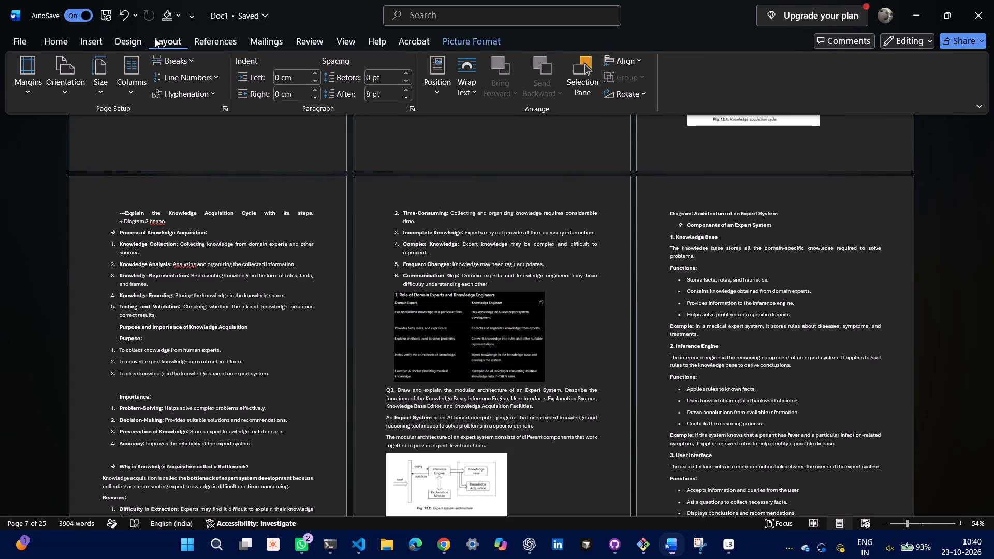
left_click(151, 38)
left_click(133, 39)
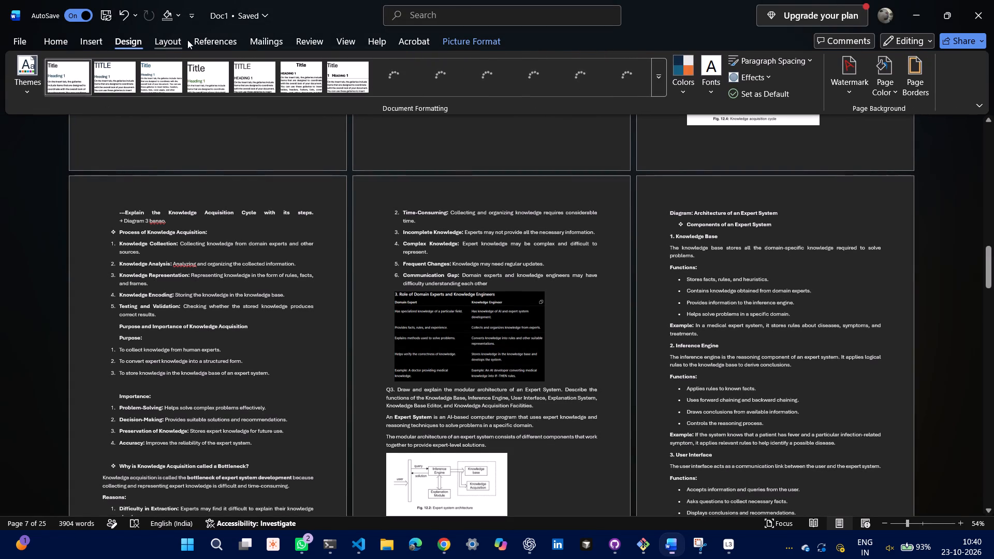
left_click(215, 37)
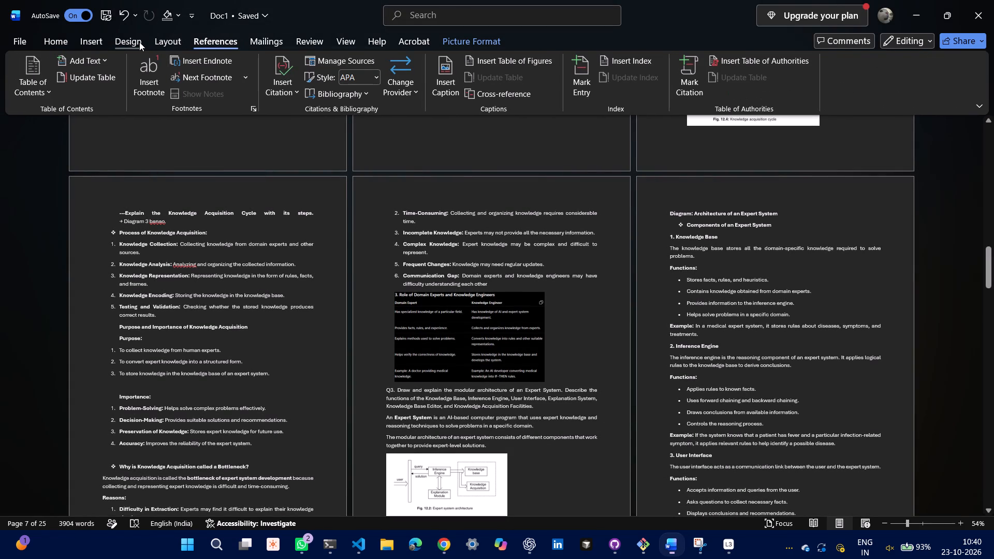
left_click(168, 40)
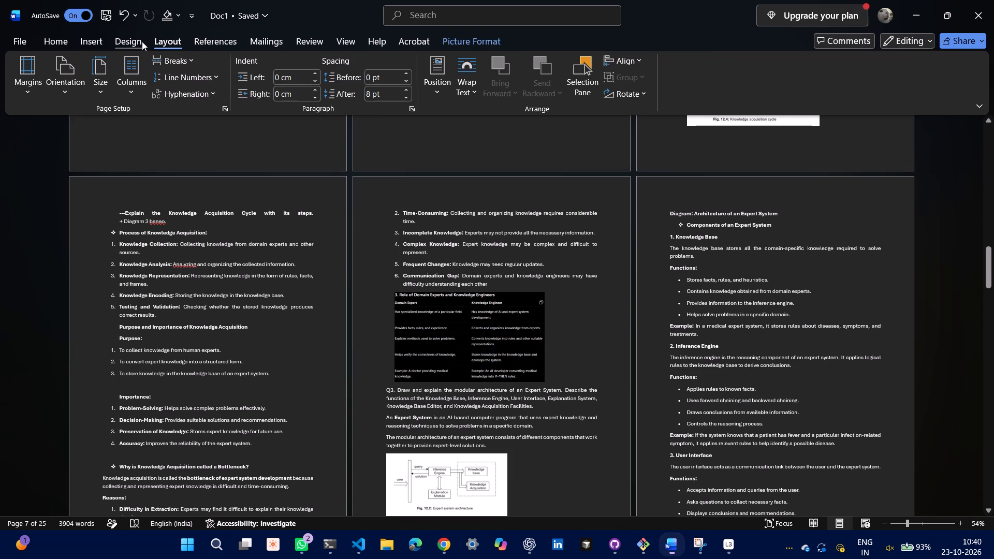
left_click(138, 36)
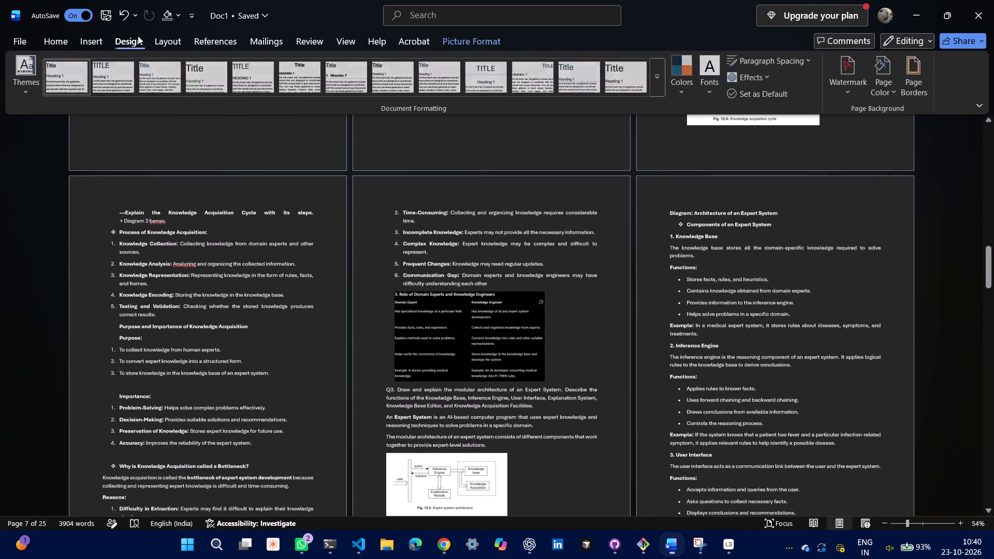
Insert page numbers at the top of every page using the Plain Number 3 style.
left_click(99, 42)
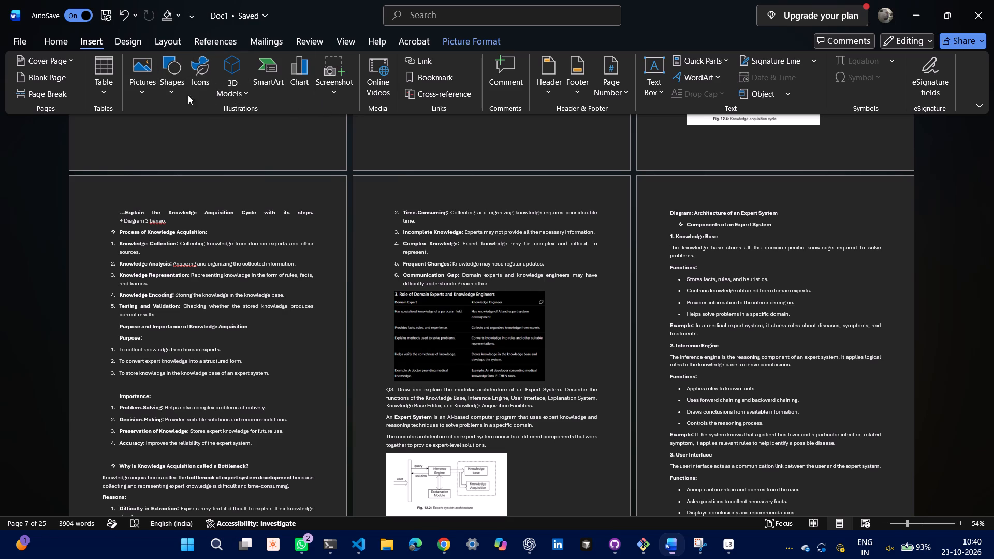
left_click(572, 86)
left_click(607, 86)
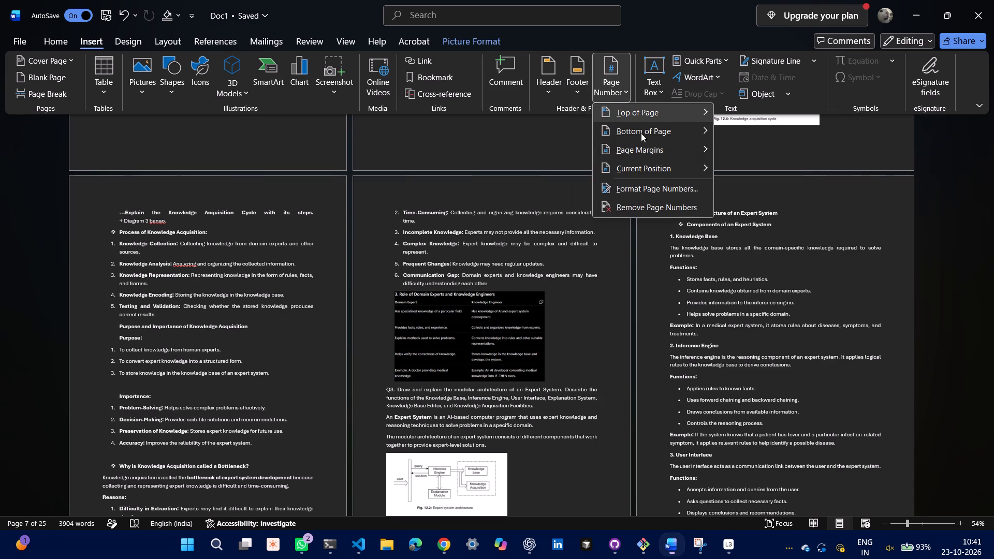
left_click_drag(647, 129, 652, 129)
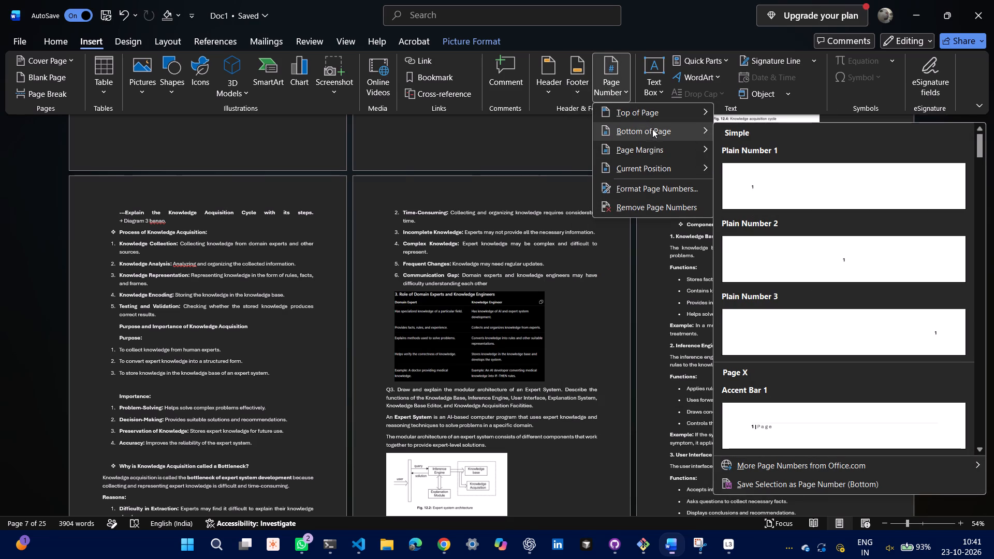
left_click_drag(652, 129, 665, 130)
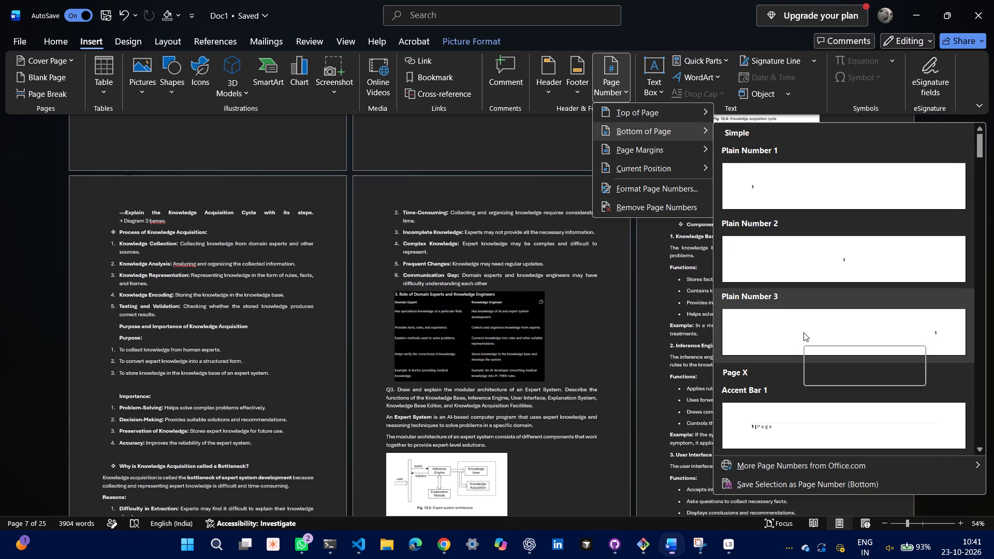
left_click(634, 114)
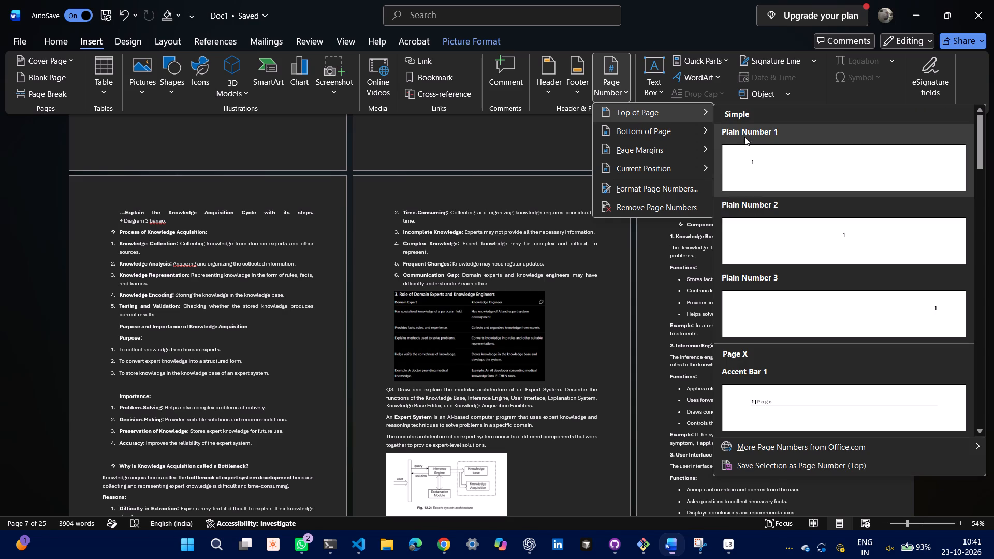
left_click(803, 311)
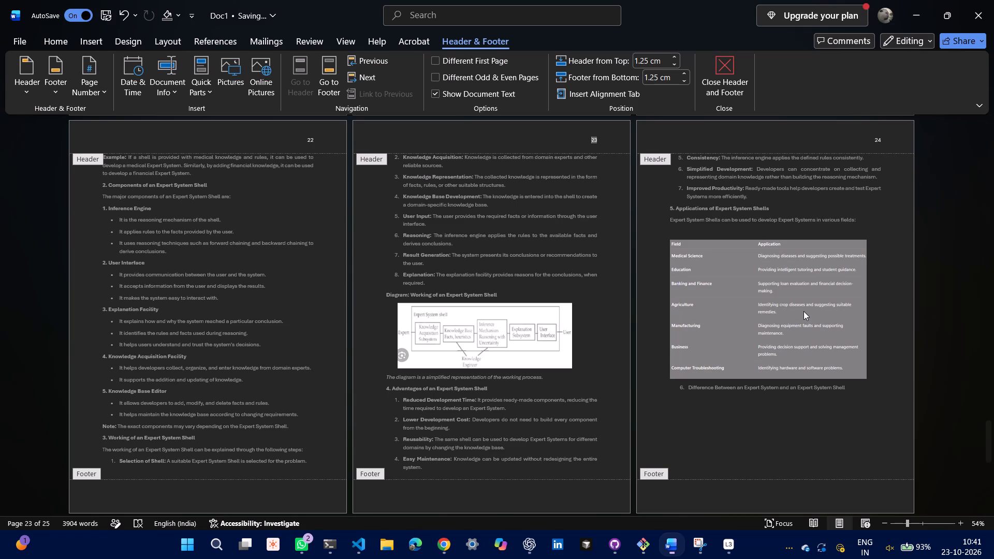
left_click(803, 311)
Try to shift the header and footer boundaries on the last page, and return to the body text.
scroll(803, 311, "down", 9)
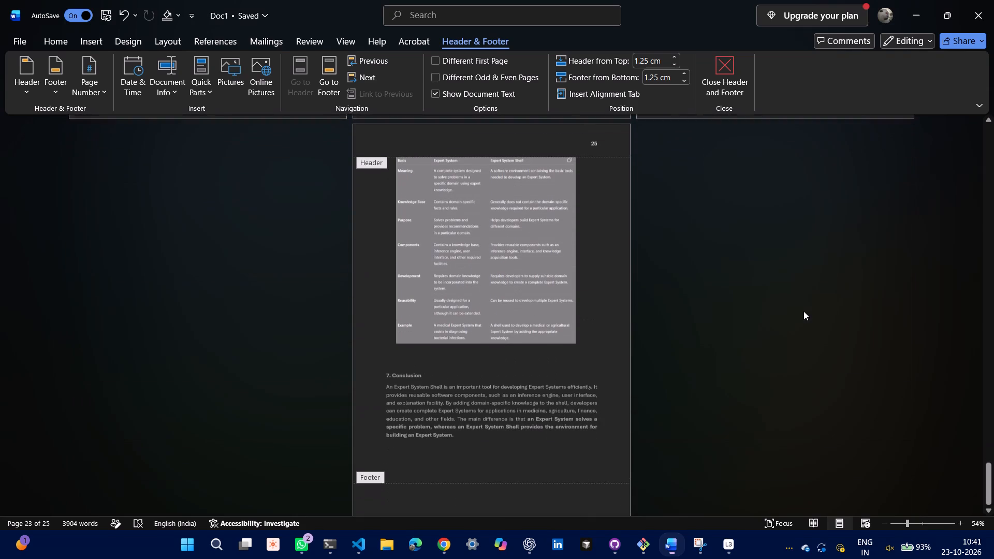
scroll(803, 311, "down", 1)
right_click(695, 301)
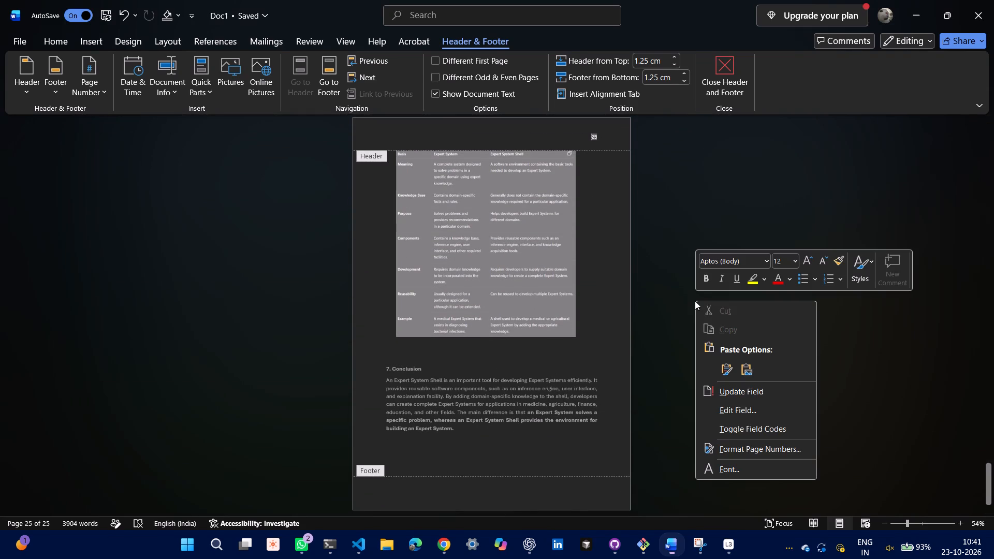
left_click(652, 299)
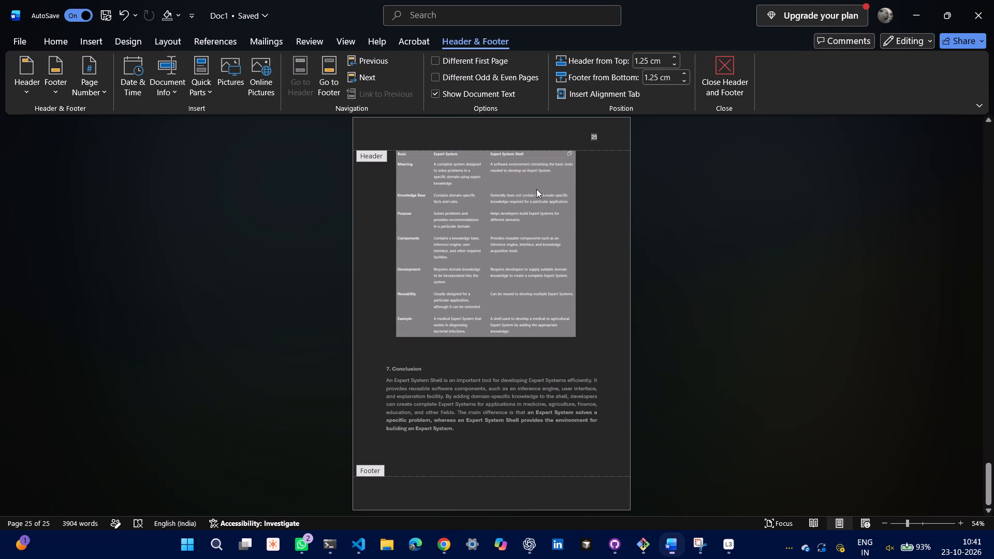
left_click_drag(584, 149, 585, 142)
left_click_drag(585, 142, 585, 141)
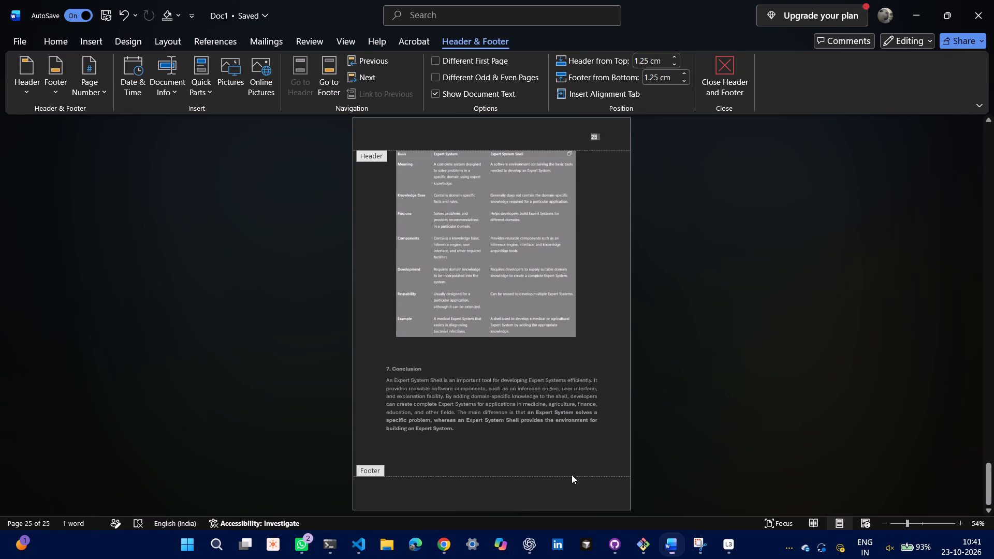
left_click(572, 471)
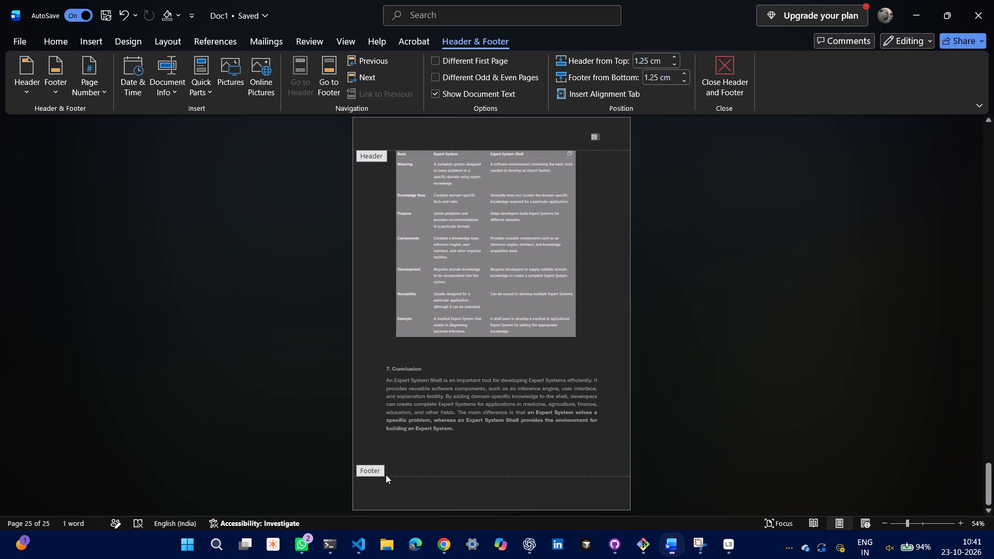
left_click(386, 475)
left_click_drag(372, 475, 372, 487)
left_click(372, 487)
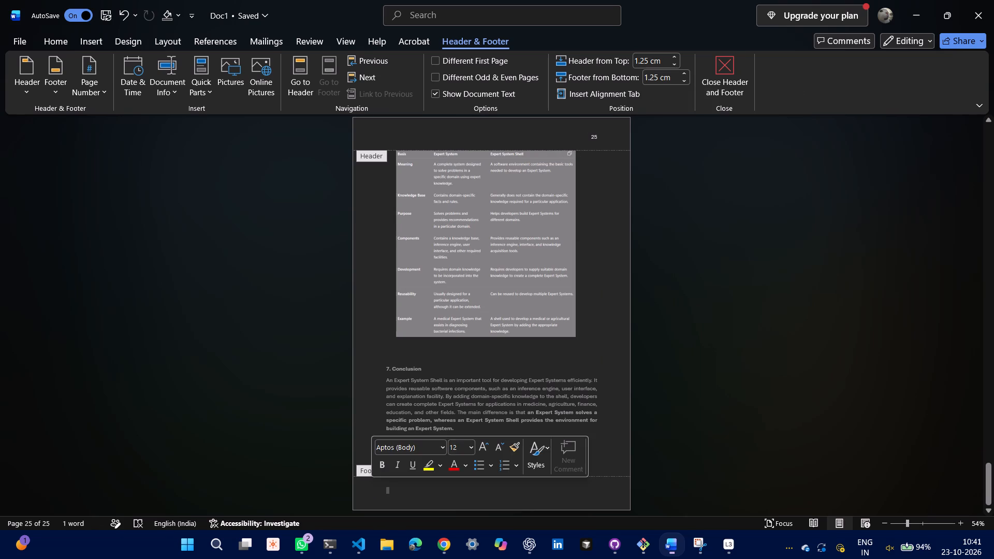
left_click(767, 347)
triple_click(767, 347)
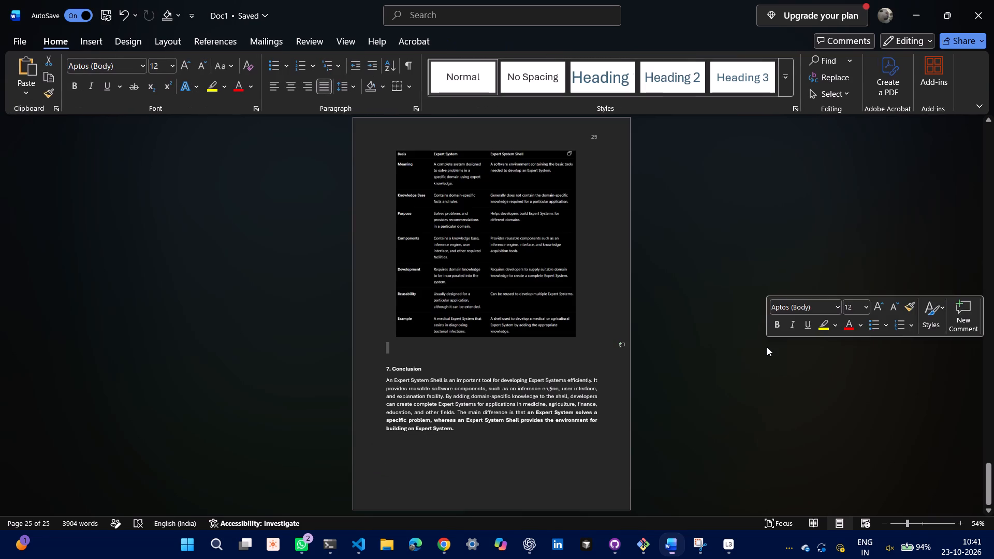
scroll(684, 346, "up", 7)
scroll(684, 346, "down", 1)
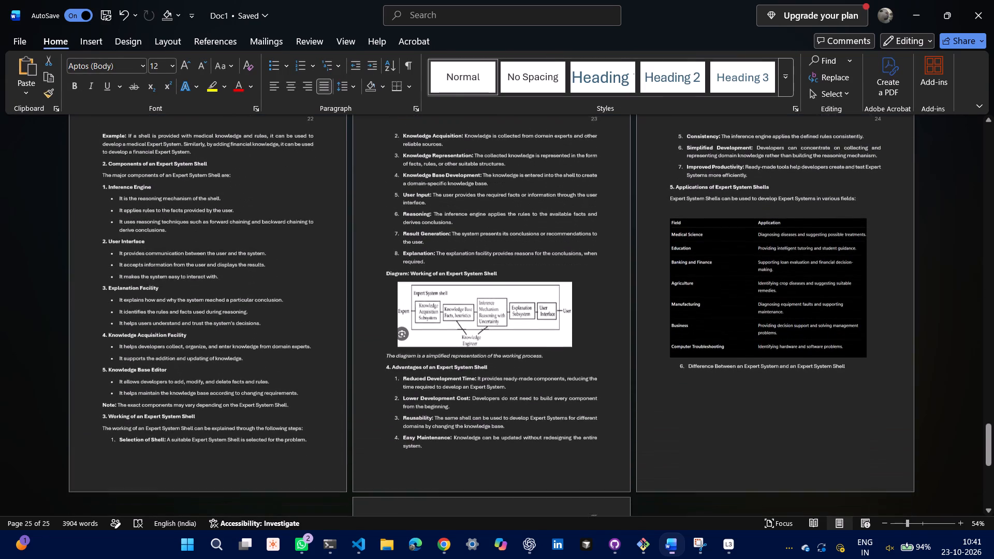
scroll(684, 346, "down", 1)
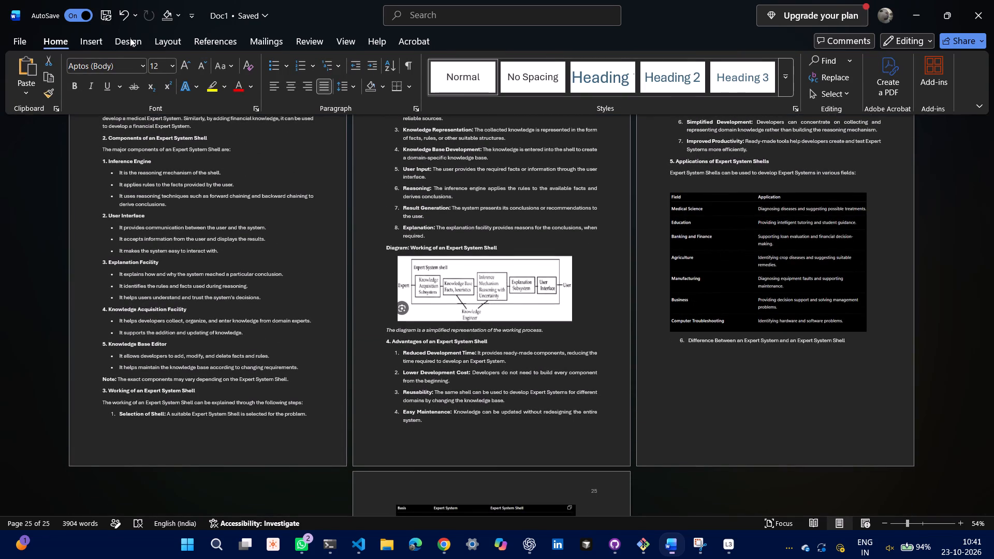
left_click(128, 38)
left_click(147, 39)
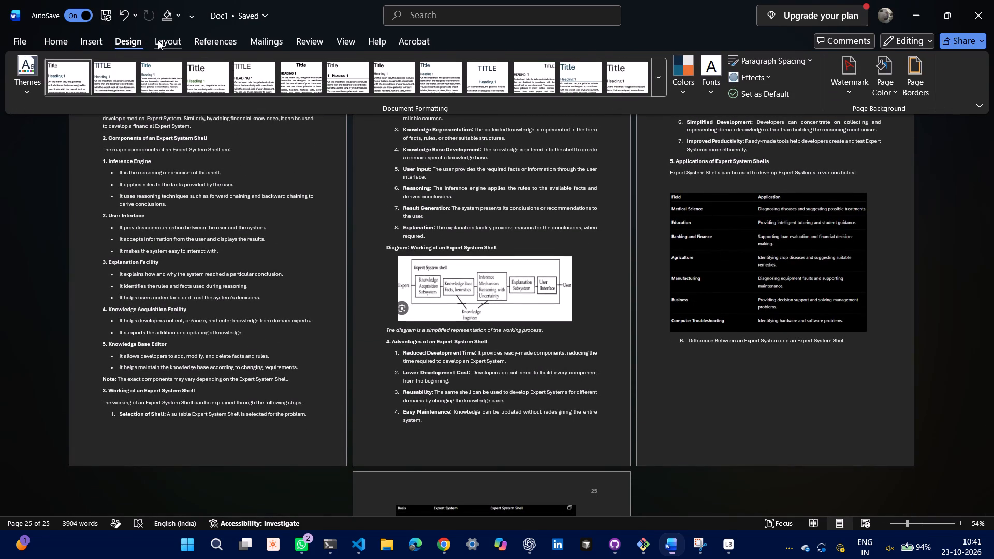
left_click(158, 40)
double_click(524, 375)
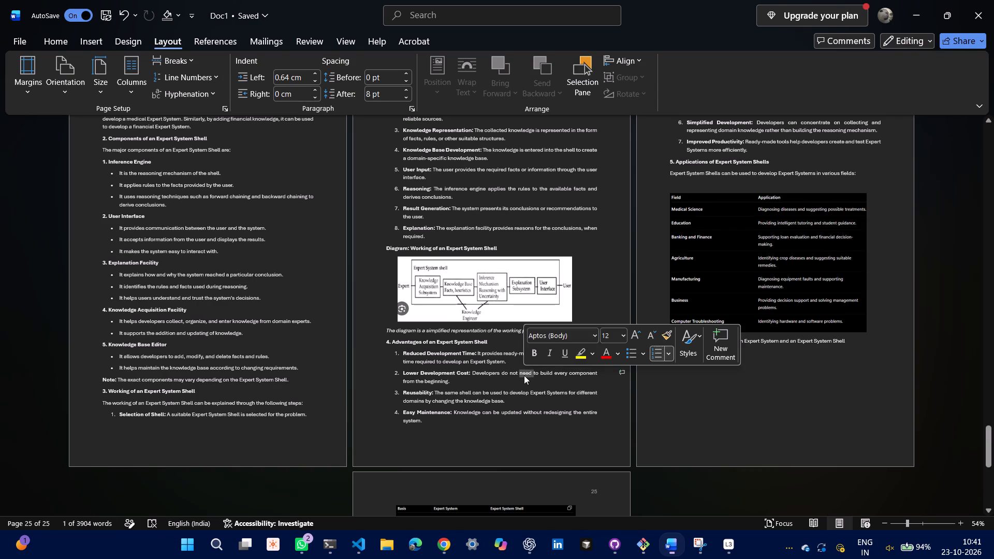
Reapply the Plain Number 3 page number at the top of the pages.
left_click(98, 45)
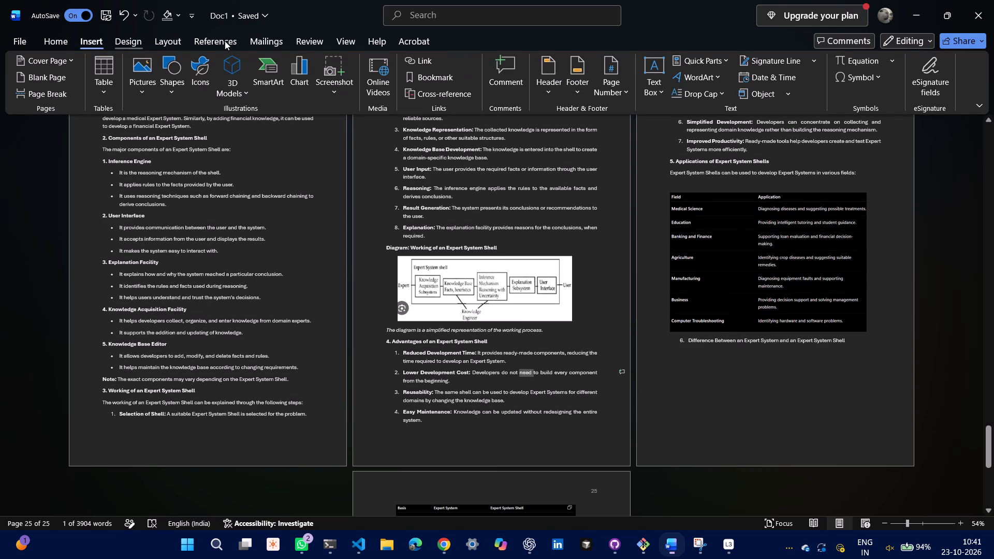
left_click(575, 82)
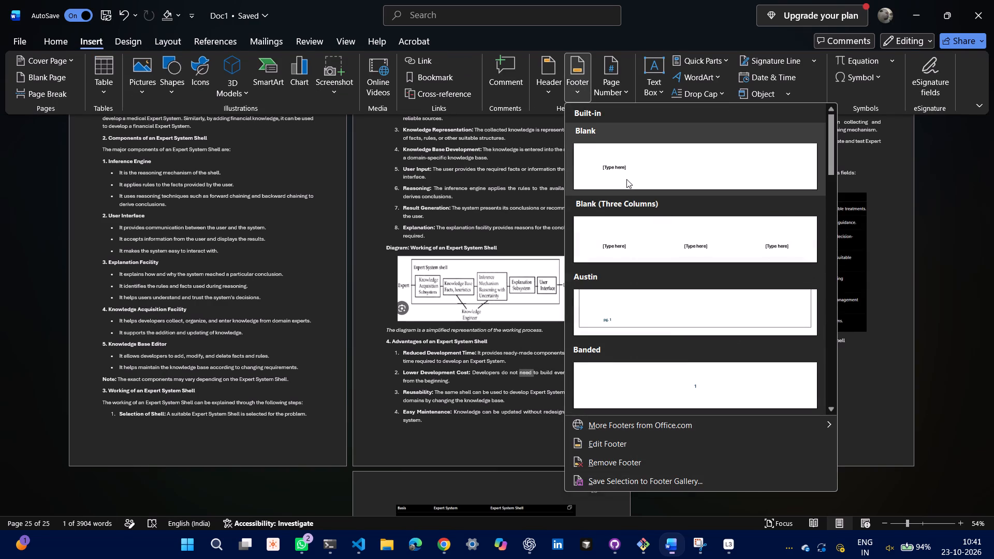
left_click(619, 87)
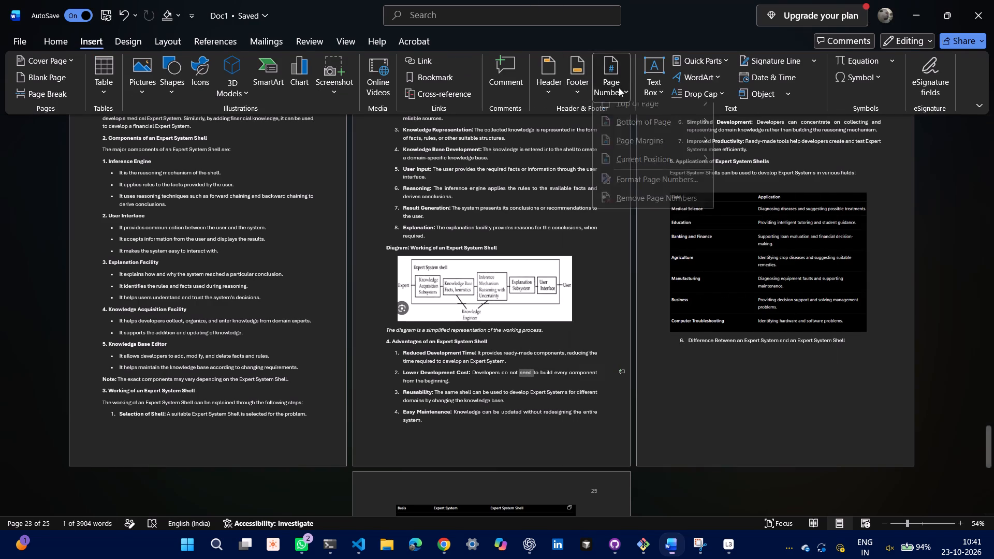
left_click(625, 119)
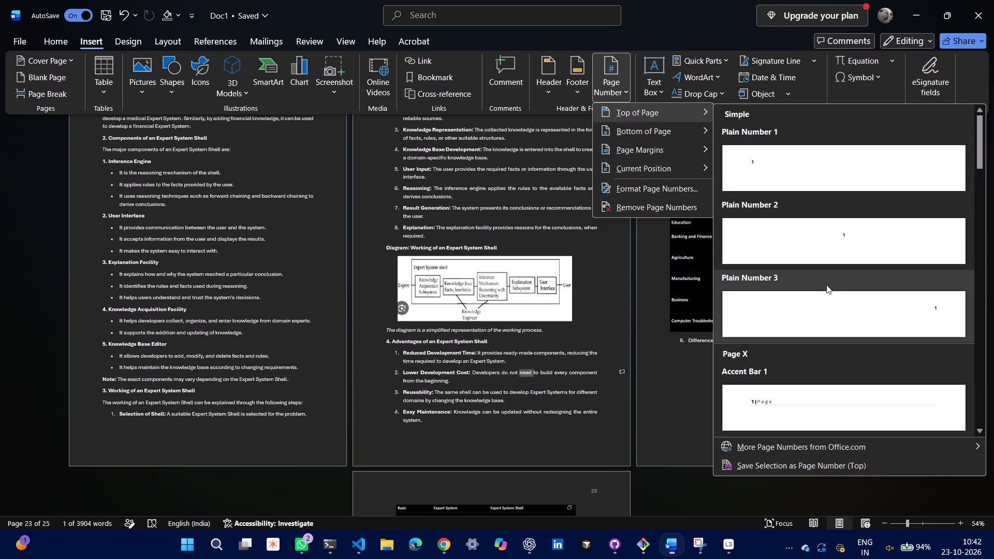
left_click(826, 288)
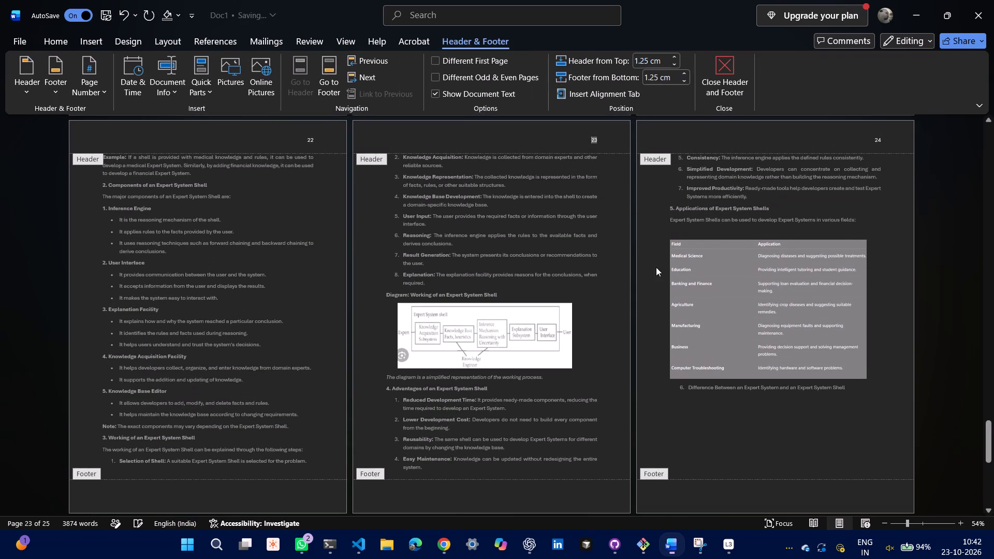
Delete the empty line below the page number in the header on page 23.
left_click(376, 156)
left_click_drag(378, 157, 378, 168)
left_click_drag(401, 152, 401, 144)
left_click(401, 144)
key("BackSpace")
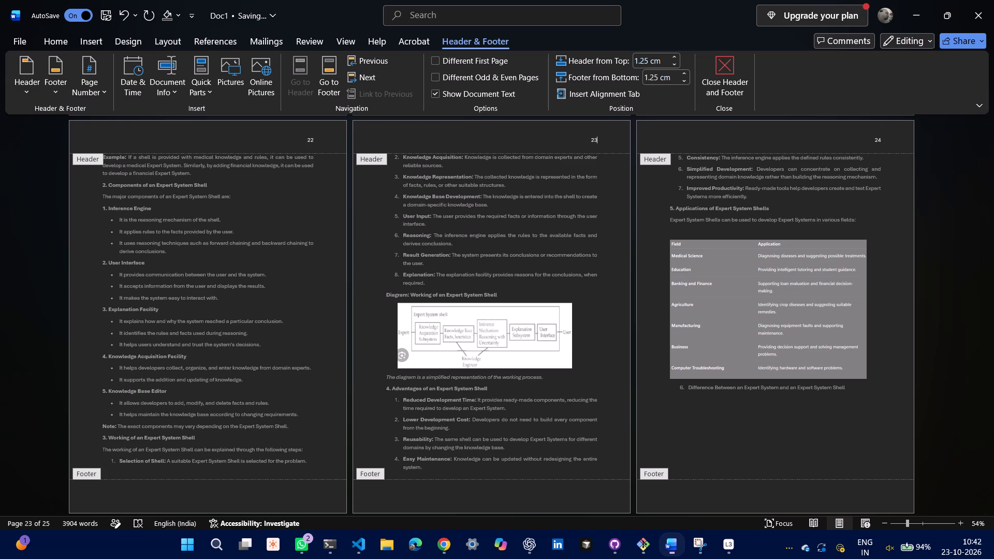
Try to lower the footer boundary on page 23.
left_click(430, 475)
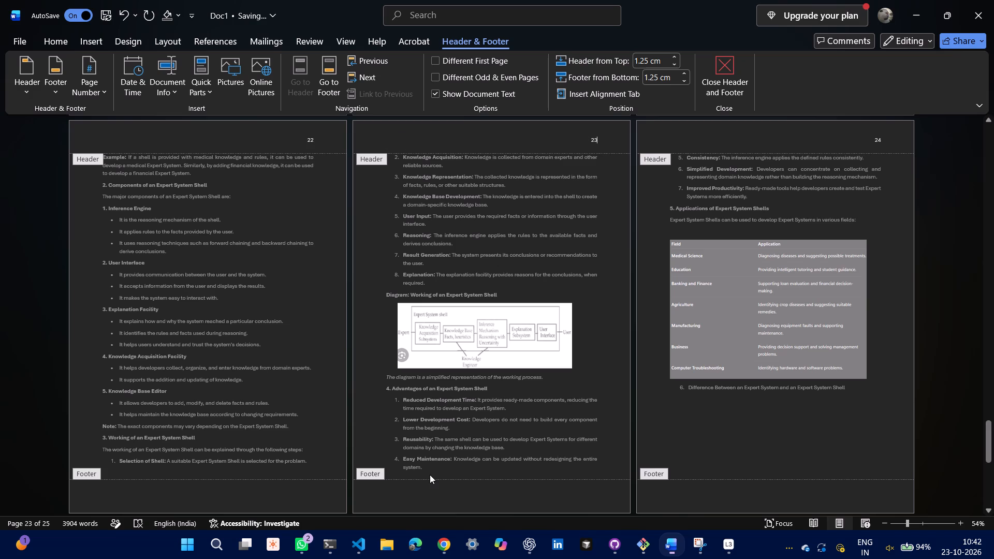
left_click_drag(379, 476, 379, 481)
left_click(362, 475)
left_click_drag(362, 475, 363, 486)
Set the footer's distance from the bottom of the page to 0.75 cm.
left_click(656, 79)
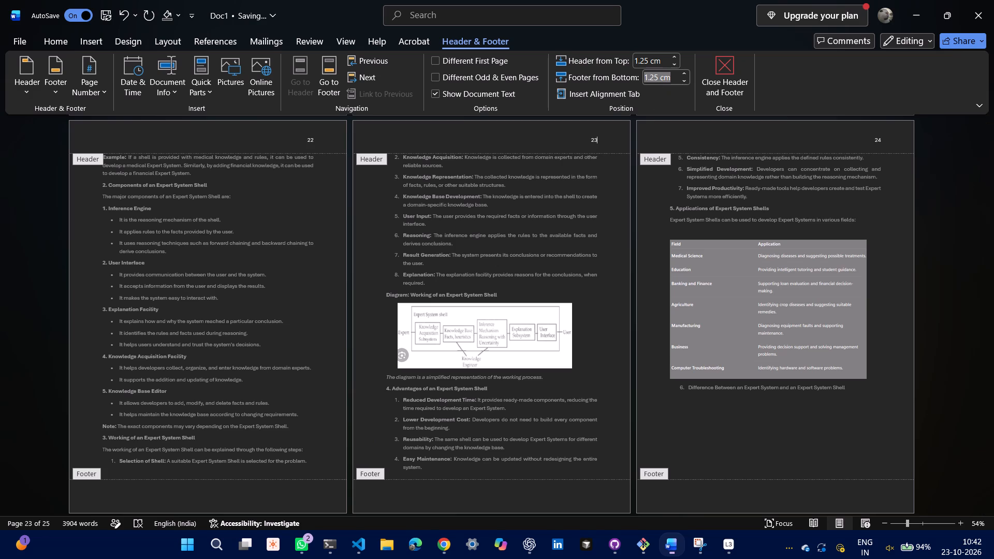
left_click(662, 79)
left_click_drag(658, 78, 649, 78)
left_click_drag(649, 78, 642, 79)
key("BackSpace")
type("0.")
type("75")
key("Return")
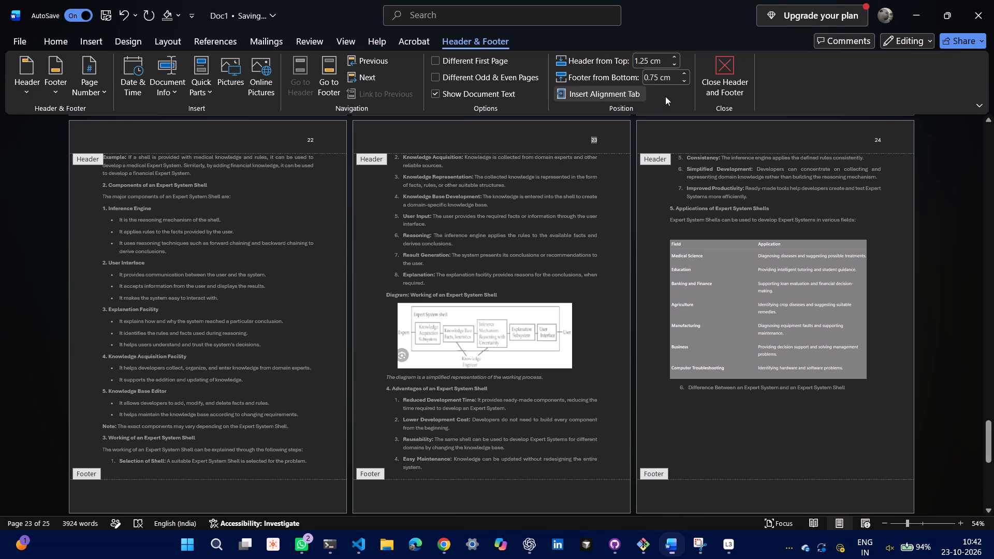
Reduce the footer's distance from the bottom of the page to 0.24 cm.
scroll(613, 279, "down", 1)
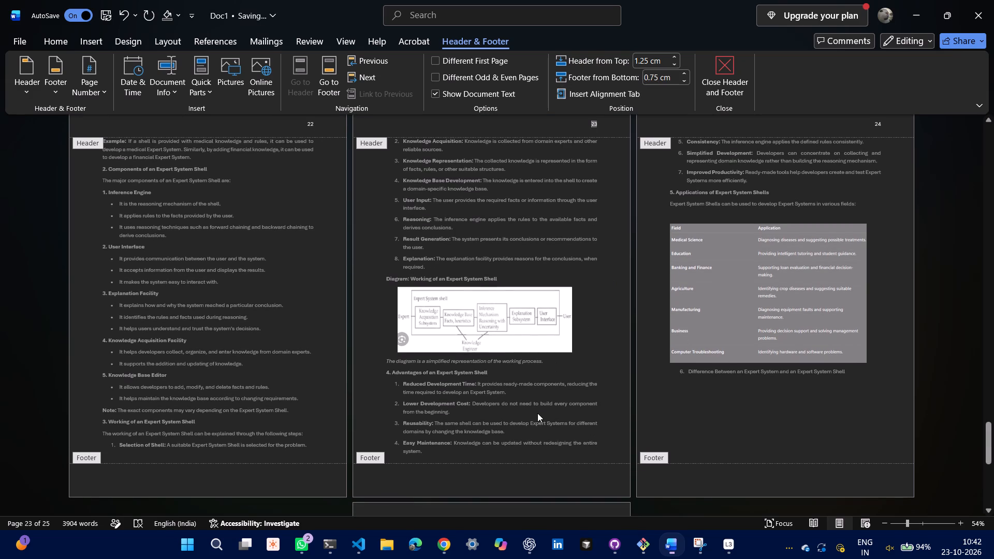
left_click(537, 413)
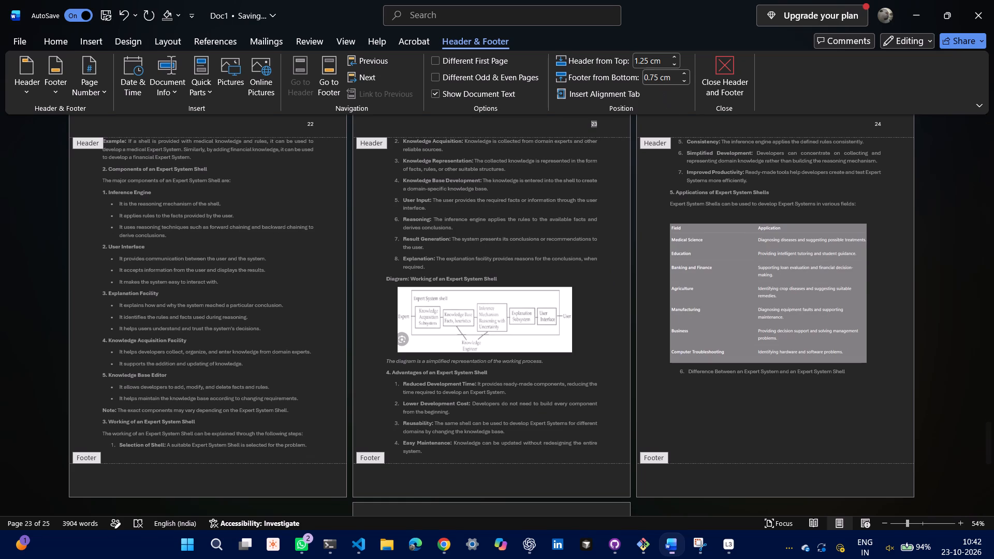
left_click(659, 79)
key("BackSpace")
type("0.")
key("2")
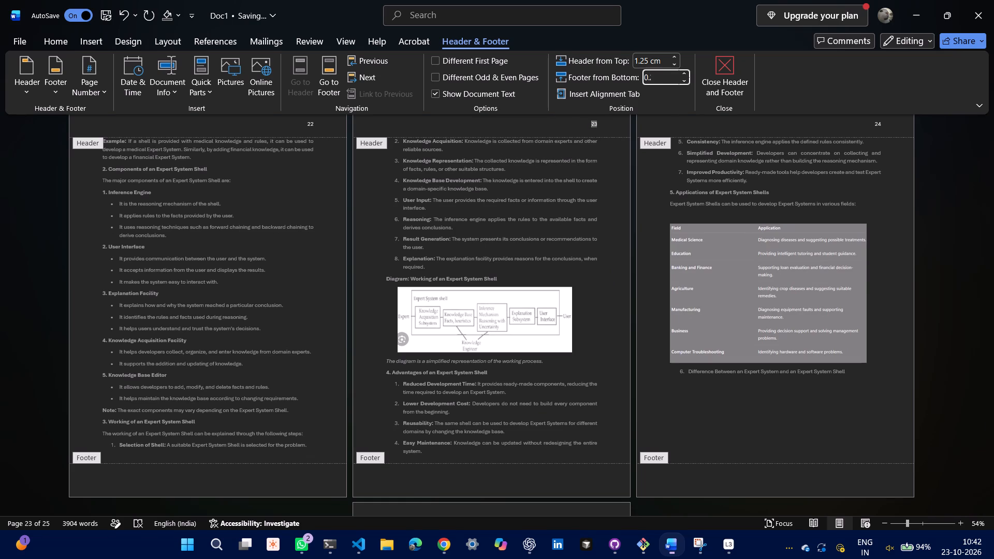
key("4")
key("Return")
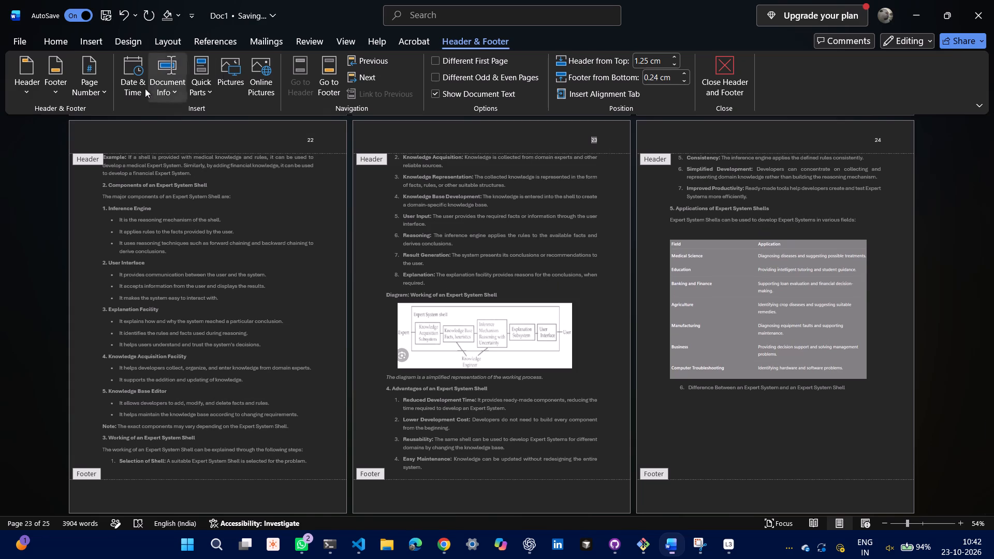
Reapply the Plain Number 3 page number at the top of the pages.
left_click(87, 99)
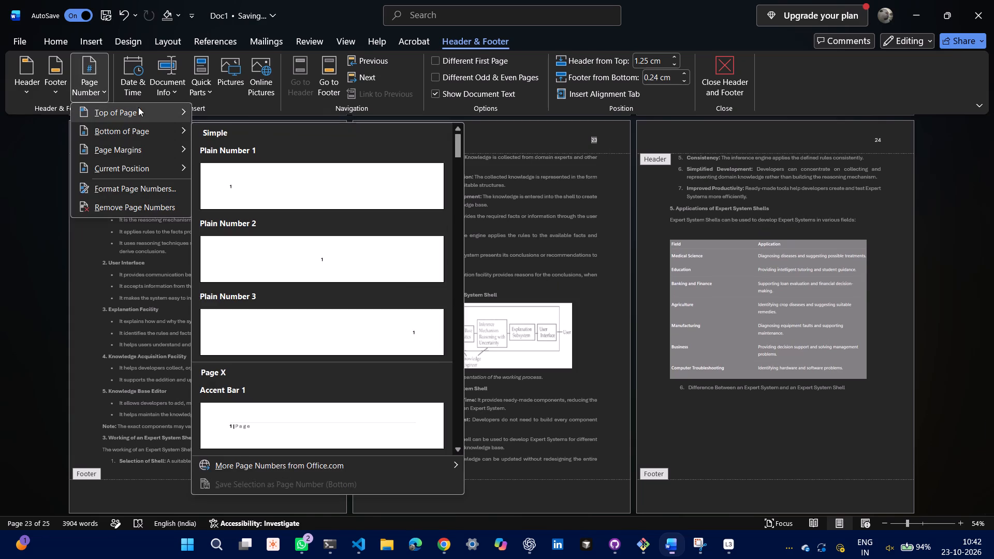
left_click(138, 107)
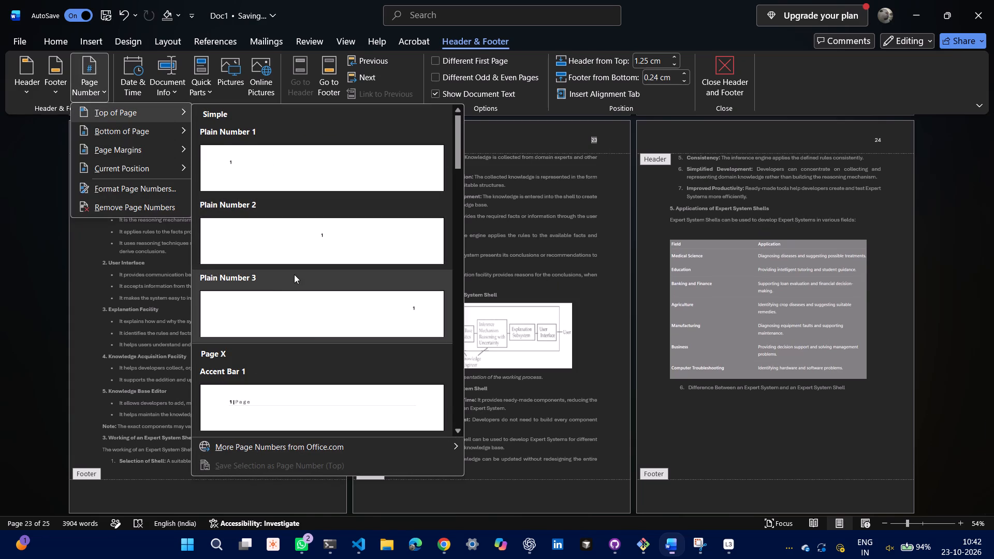
left_click(315, 328)
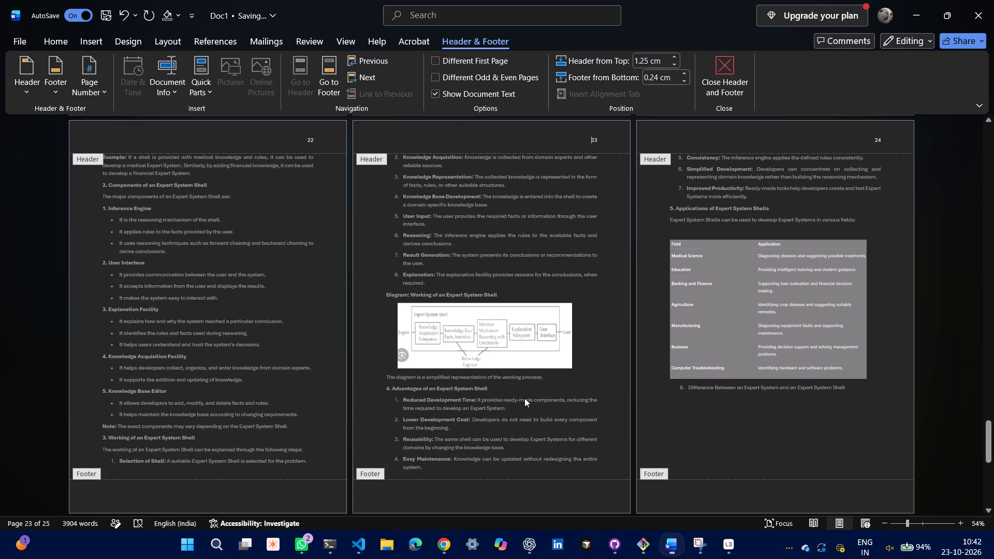
Set the header's distance from the top of the page to 1 cm.
scroll(524, 398, "down", 2)
scroll(524, 398, "right", 1)
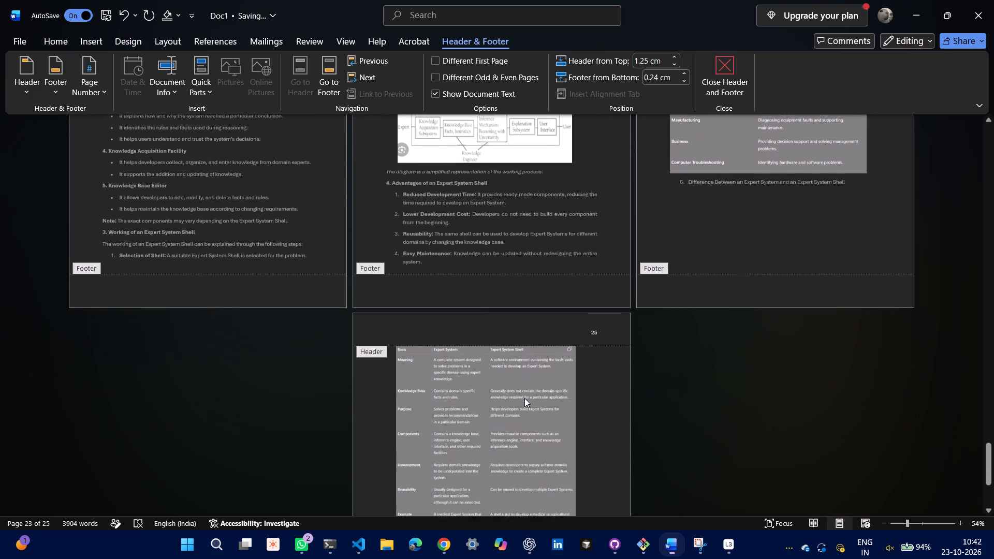
scroll(524, 398, "up", 4)
scroll(524, 398, "down", 1)
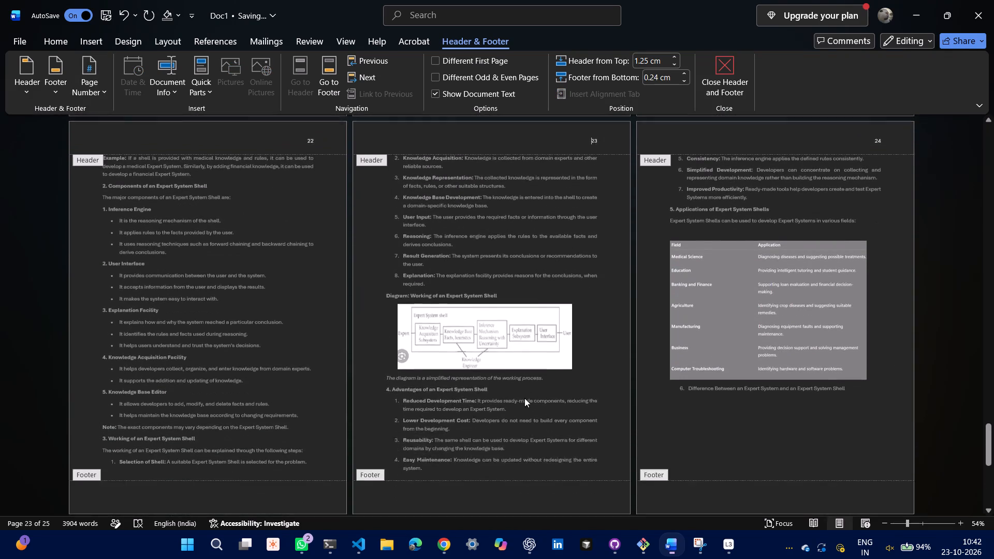
scroll(524, 398, "down", 1)
left_click(623, 156)
left_click(623, 156)
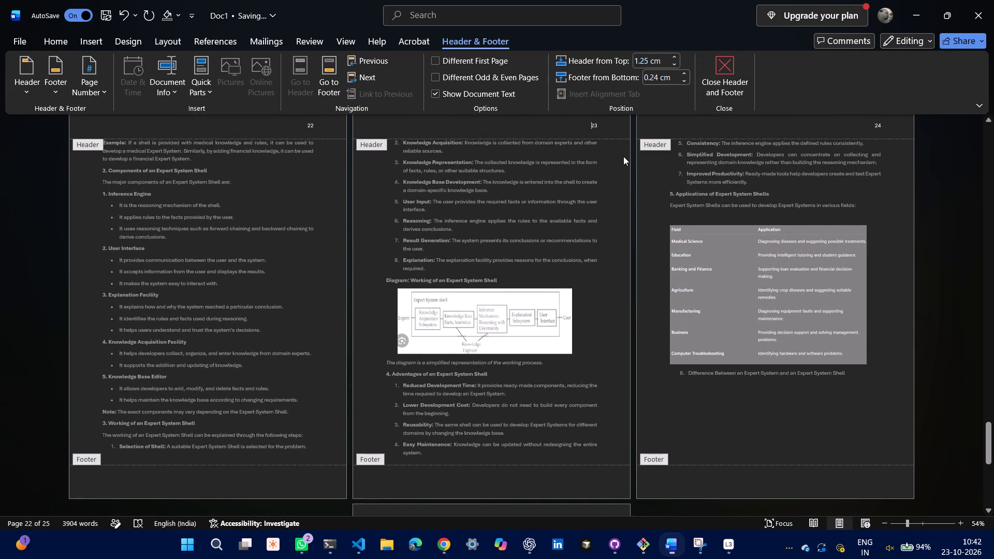
left_click(653, 59)
left_click(643, 60)
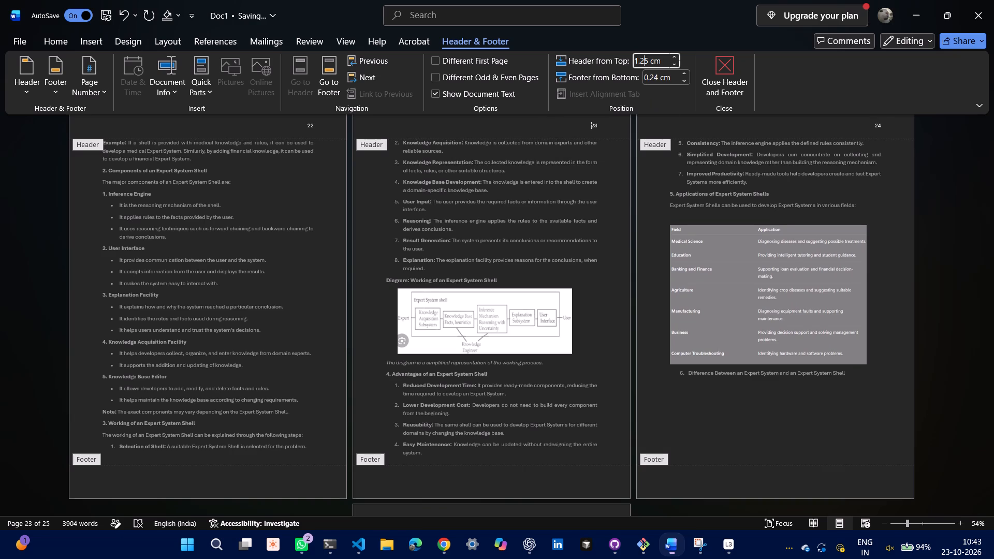
left_click(648, 60)
key("BackSpace")
key("BackSpace")
key("BackSpace")
key("Return")
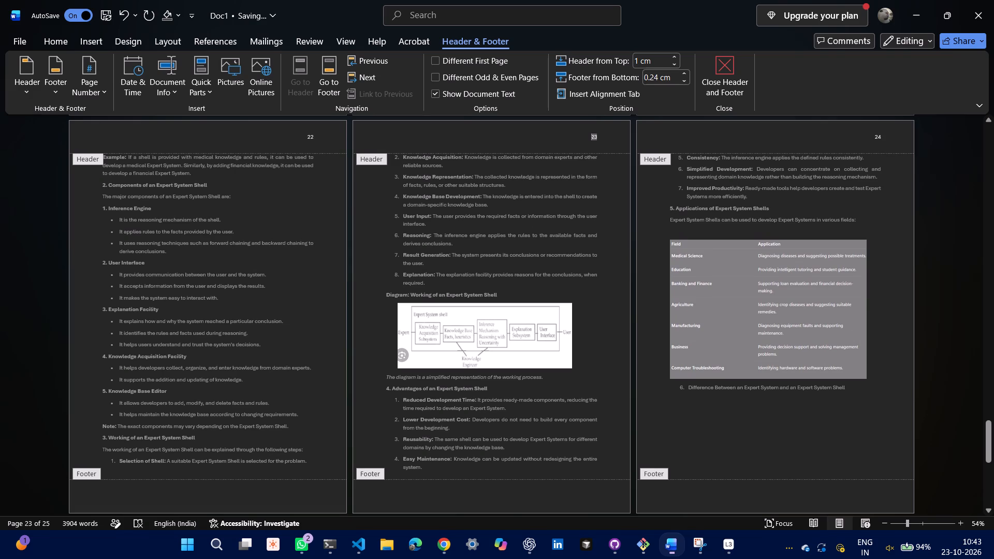
Set the footer's distance from the bottom of the page to 0 cm and return to the body text.
scroll(609, 286, "down", 1)
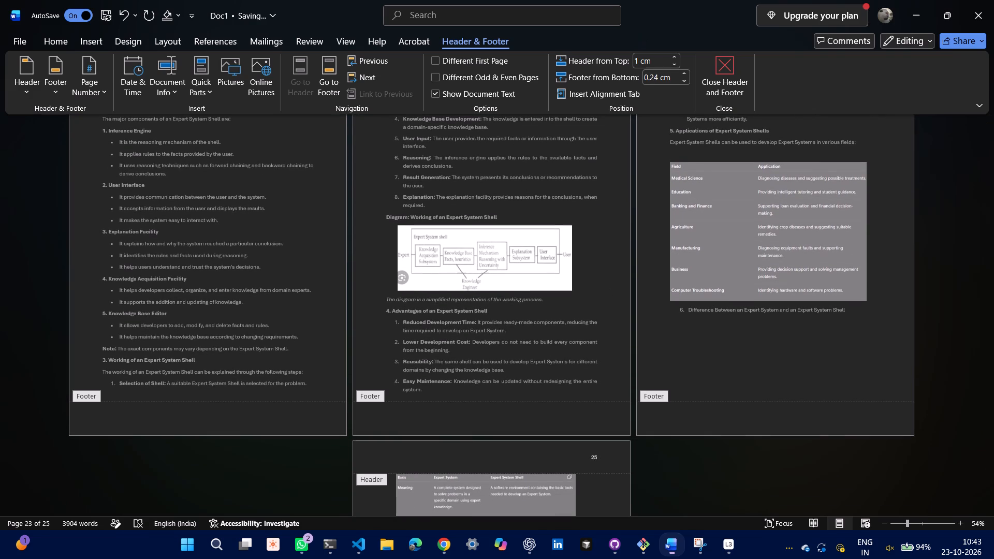
left_click(661, 78)
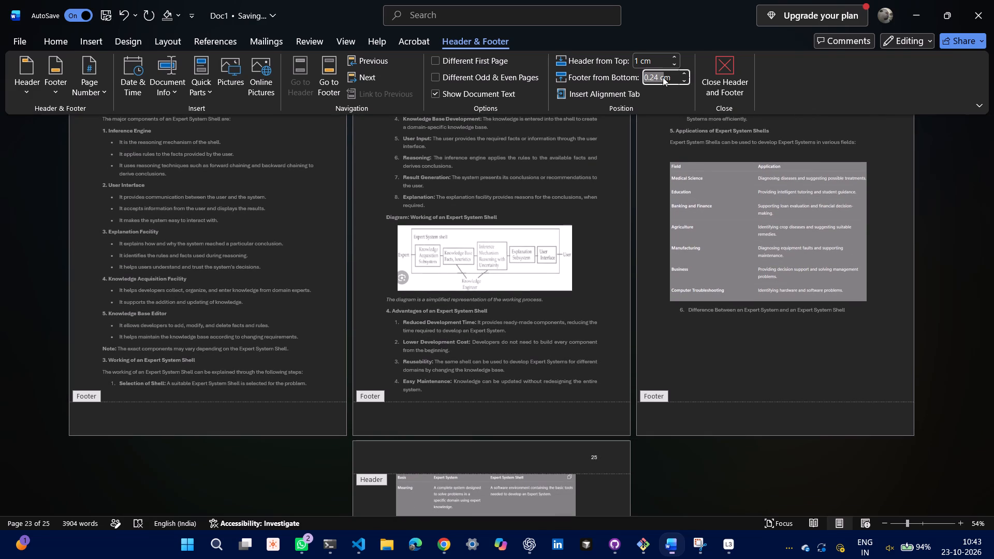
key("BackSpace")
key("0")
key("Return")
left_click(502, 318)
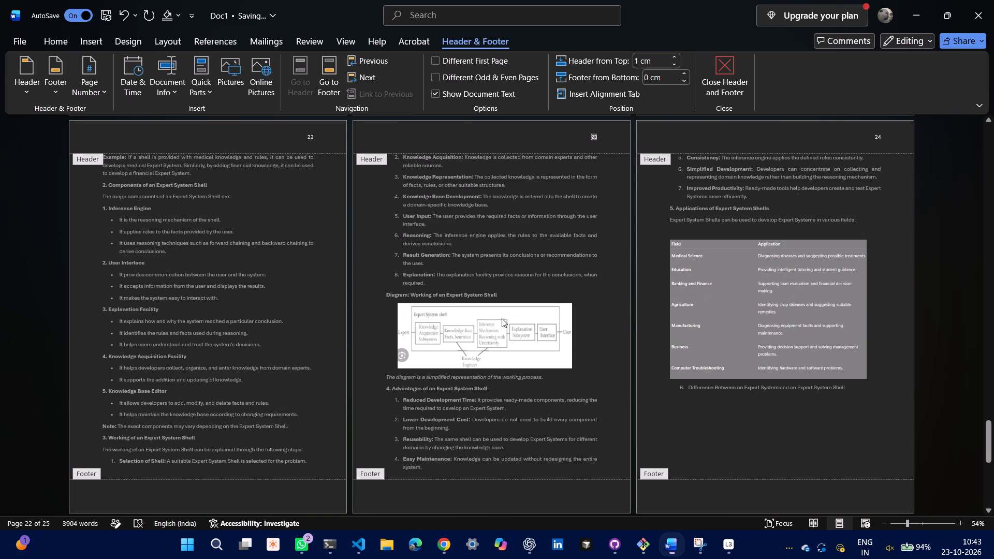
double_click(502, 318)
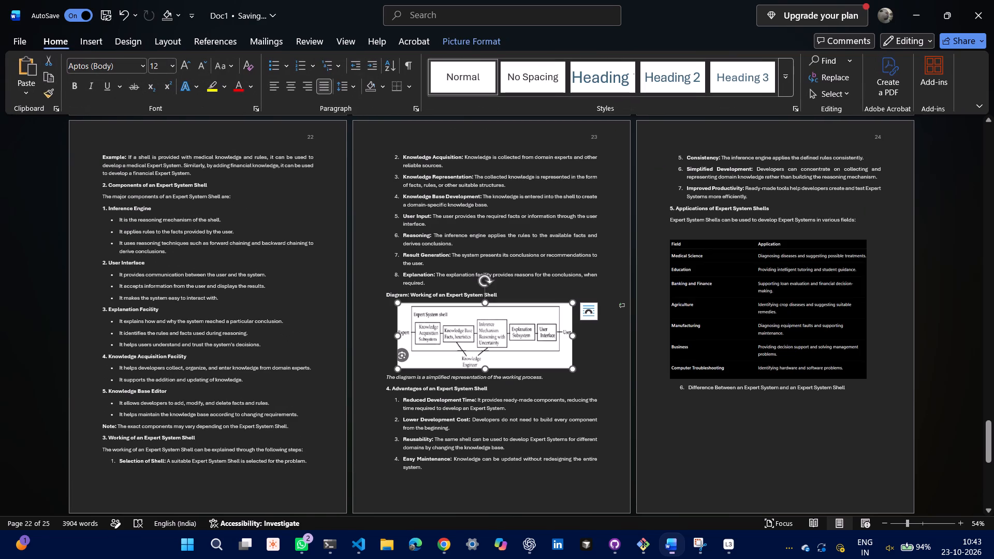
Review the pages from page 23 back to about page 13, checking the page numbers and the layout.
left_click(517, 457)
scroll(517, 457, "down", 4)
scroll(517, 457, "up", 7)
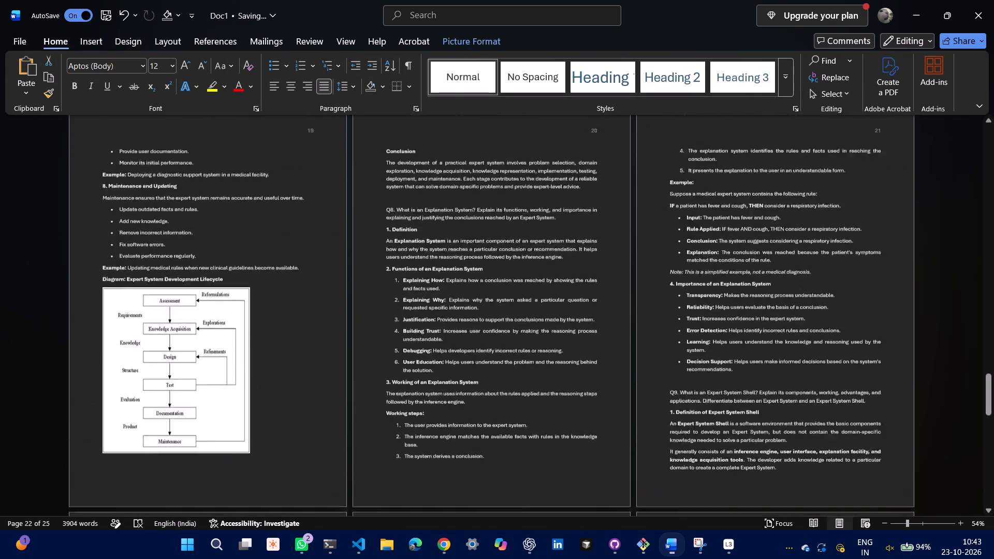
scroll(517, 457, "up", 2)
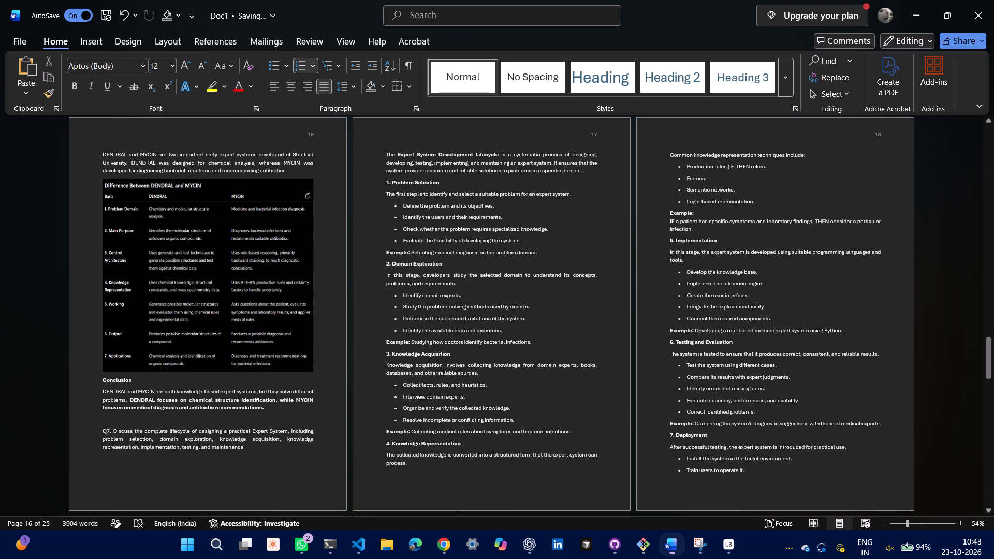
scroll(446, 211, "up", 5)
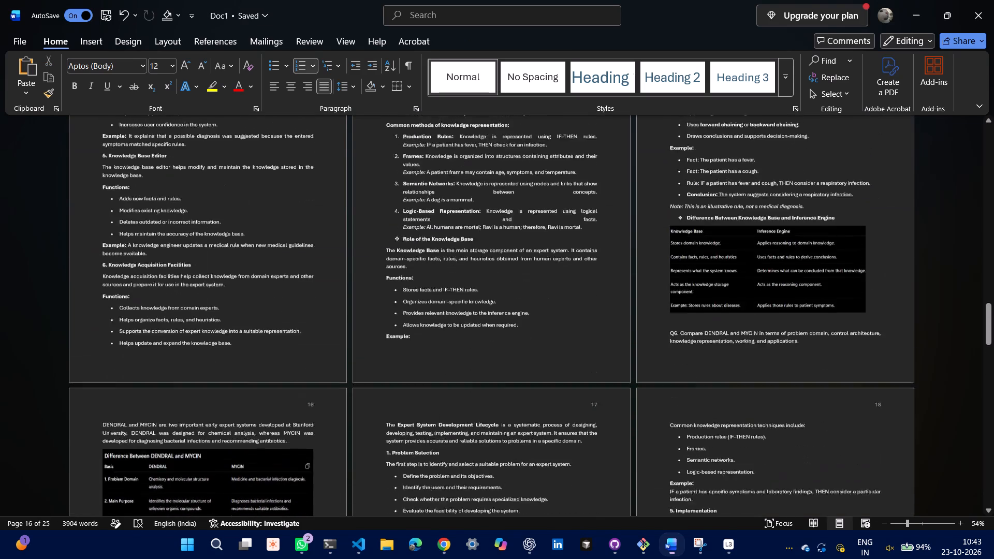
scroll(446, 211, "up", 3)
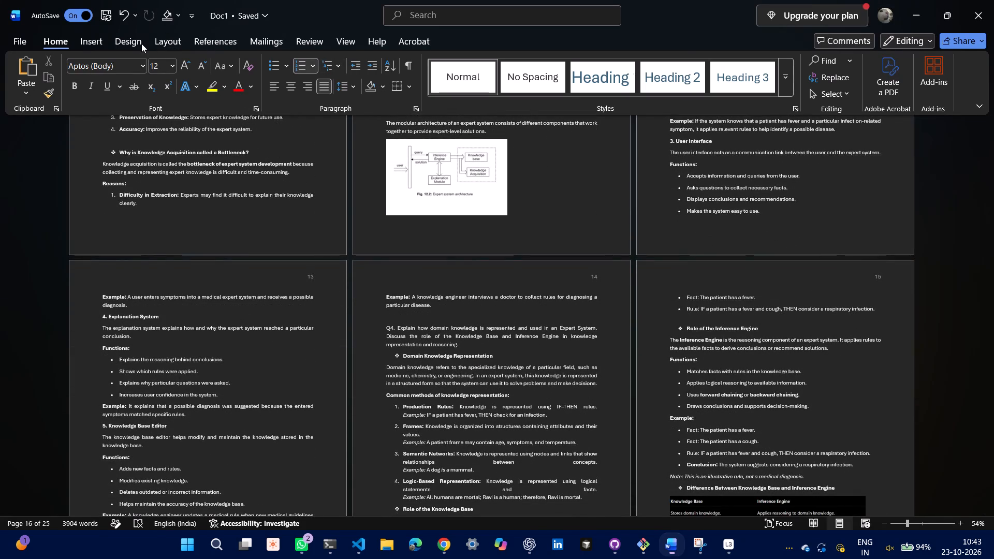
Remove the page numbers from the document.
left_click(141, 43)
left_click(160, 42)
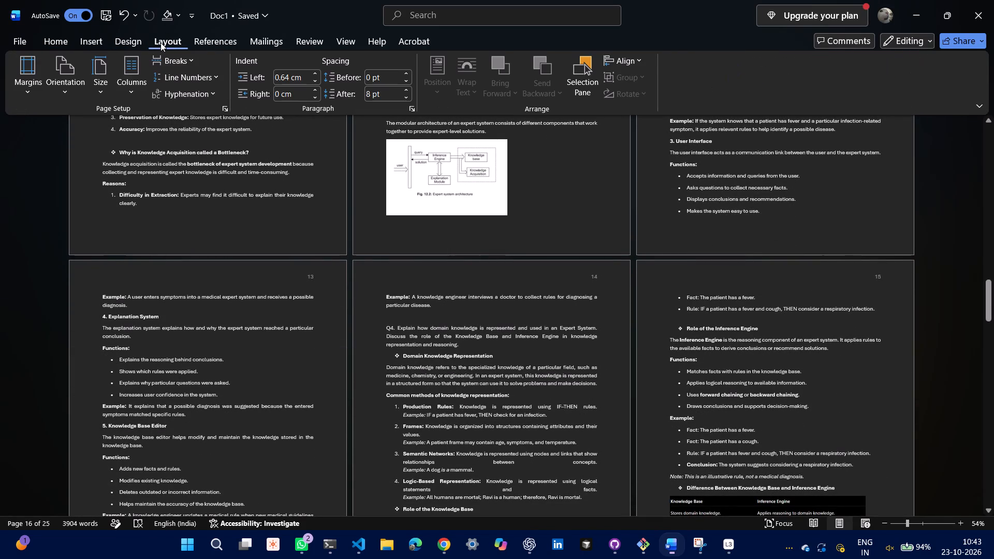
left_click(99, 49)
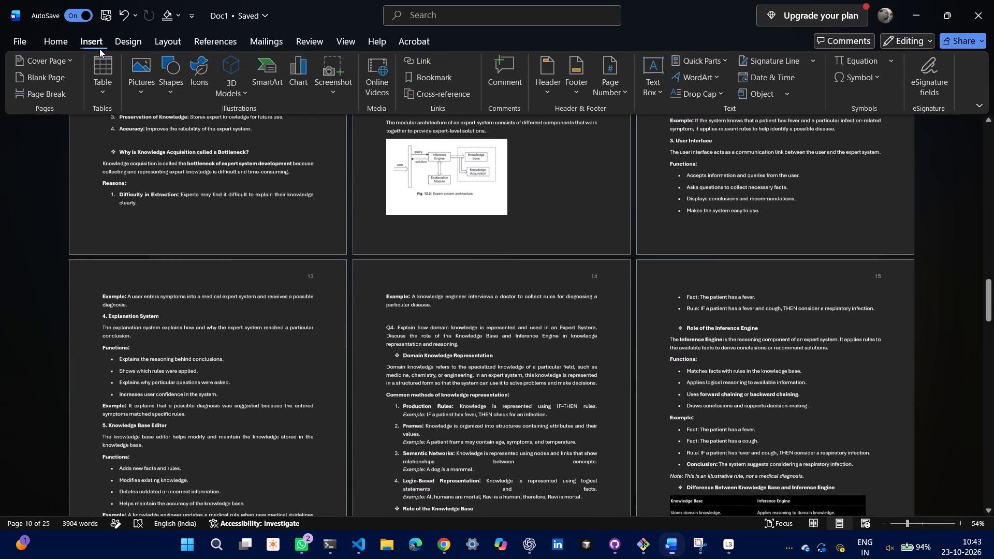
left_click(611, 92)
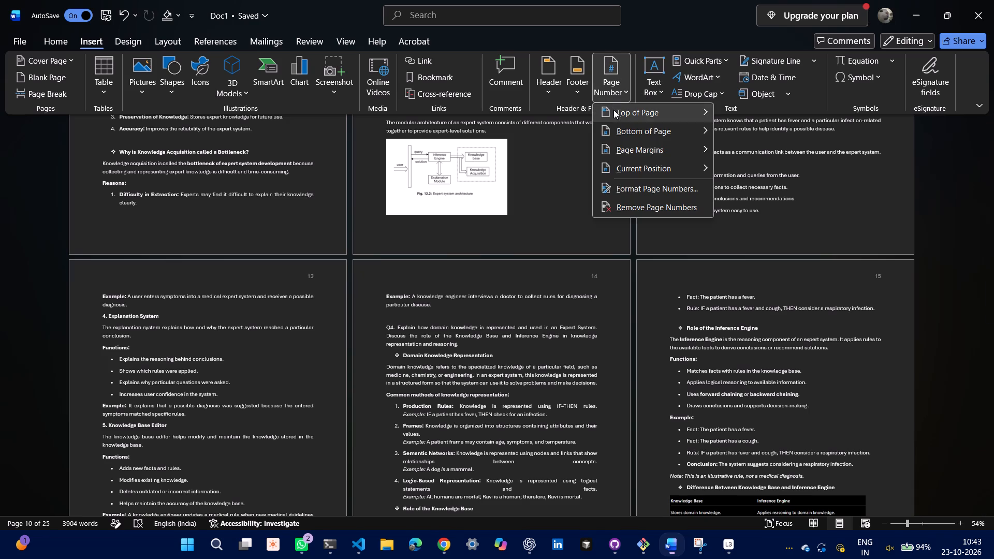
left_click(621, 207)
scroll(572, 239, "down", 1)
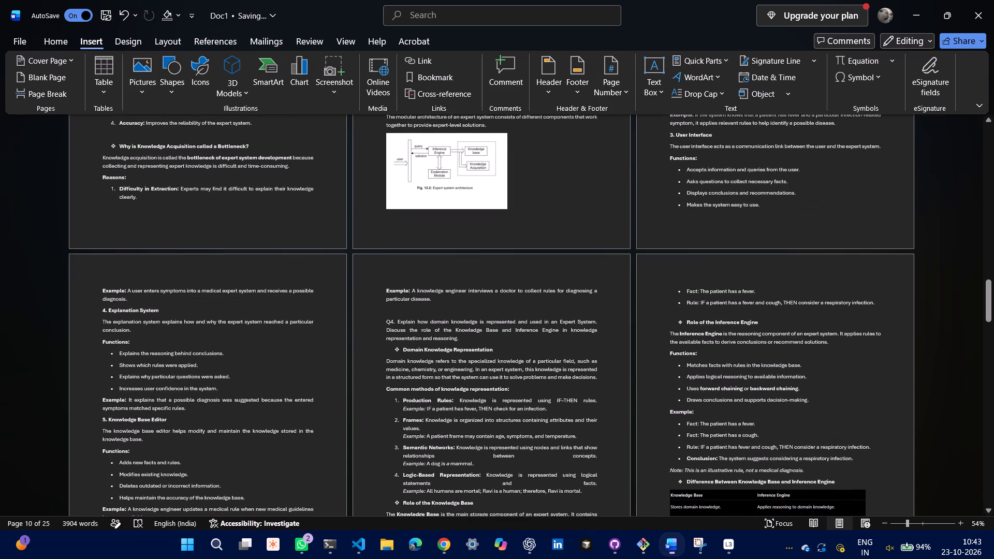
Select the entire document and justify its text.
key("ctrl+a")
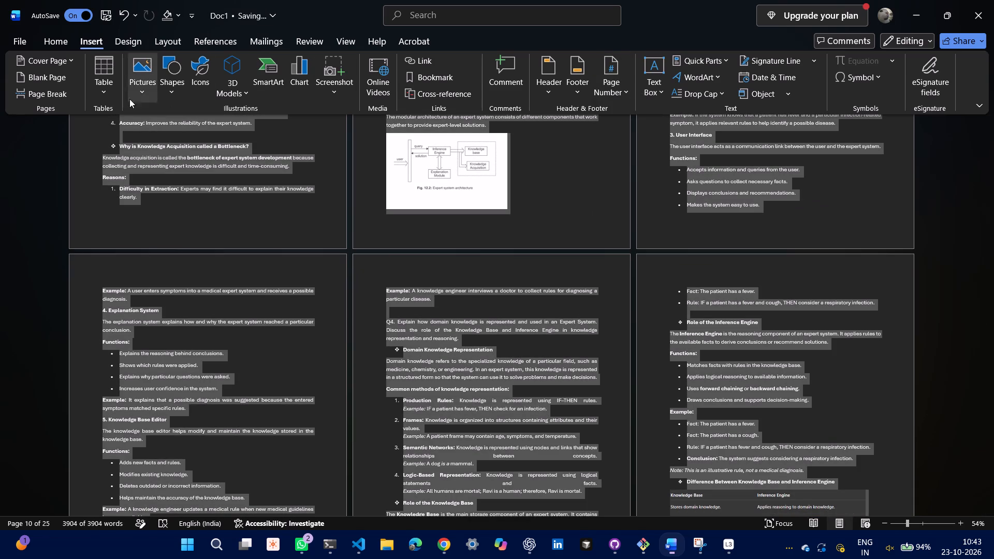
left_click(66, 45)
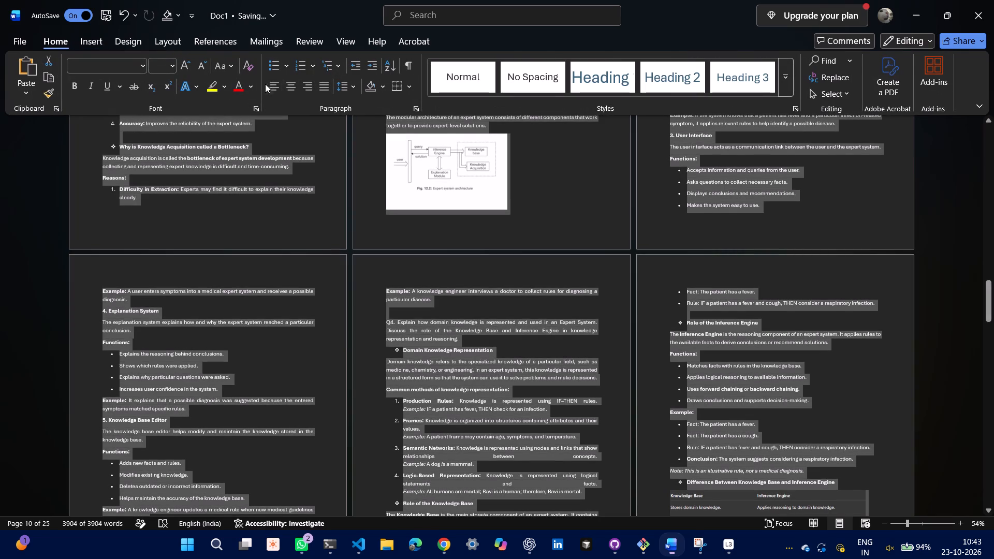
left_click(318, 89)
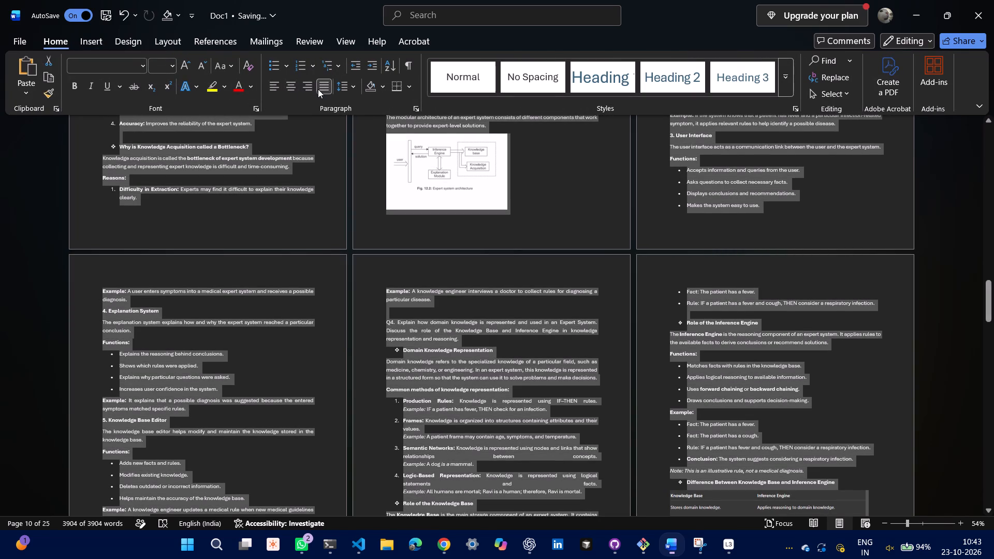
left_click(318, 89)
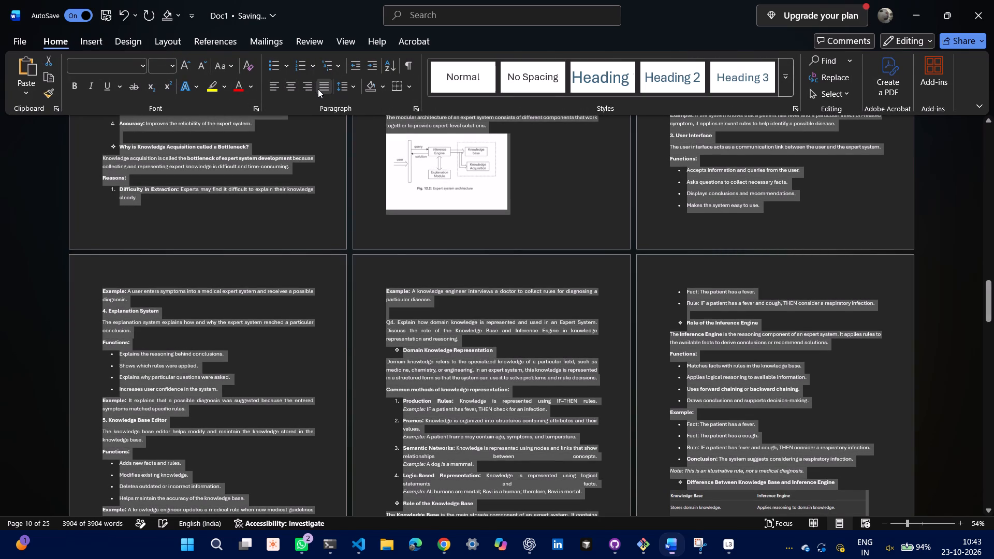
left_click(325, 89)
double_click(325, 89)
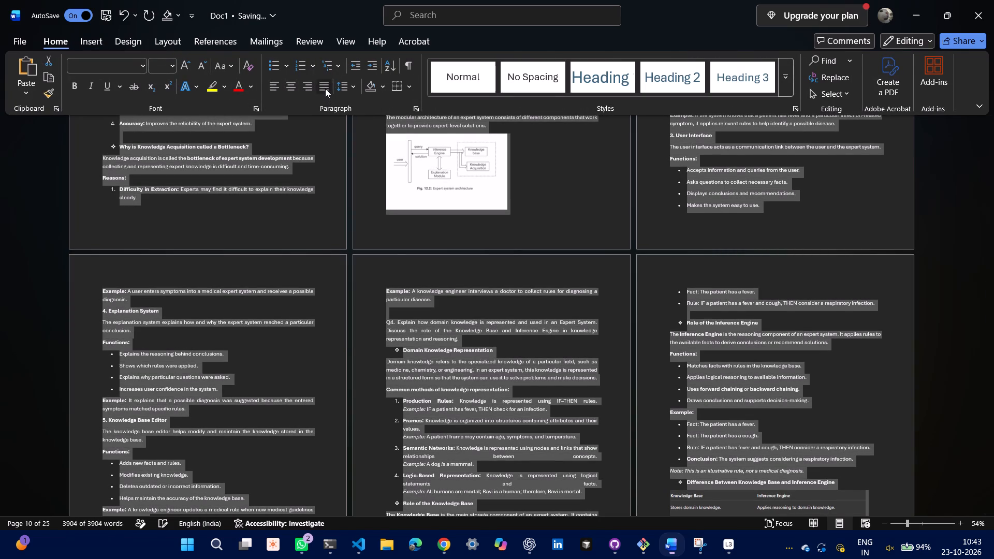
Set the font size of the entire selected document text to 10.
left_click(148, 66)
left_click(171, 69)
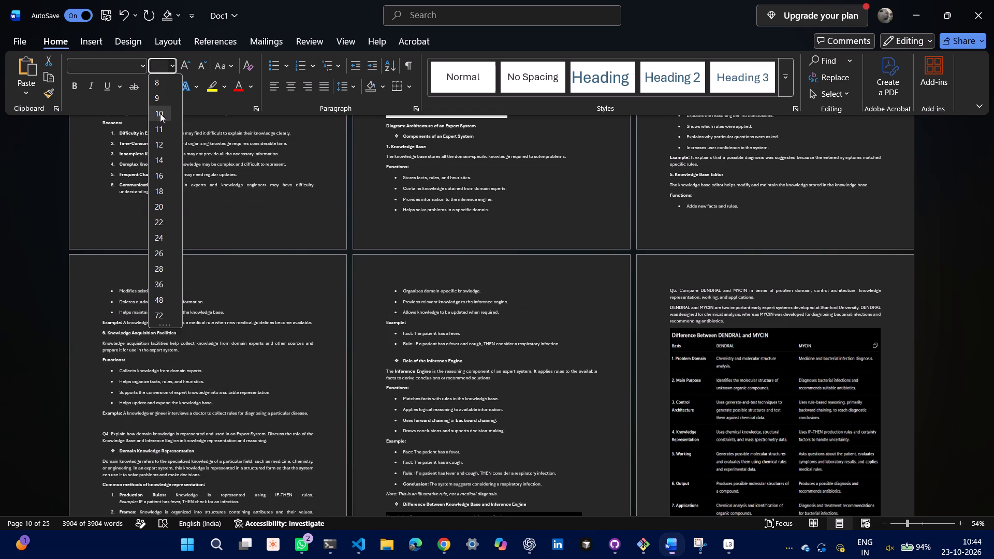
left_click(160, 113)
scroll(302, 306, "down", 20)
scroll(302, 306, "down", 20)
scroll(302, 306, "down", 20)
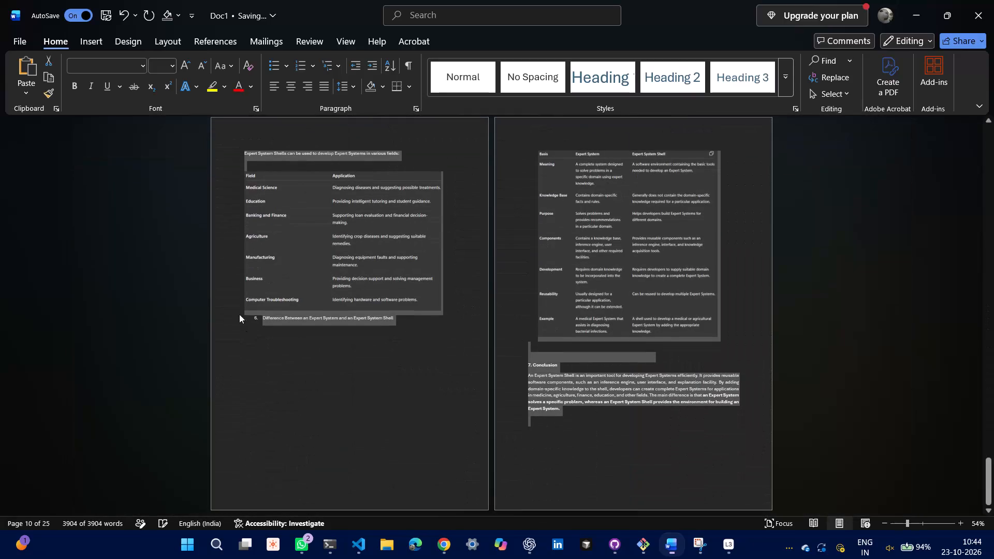
Insert the right-aligned Plain Number 3 page number at the top of the pages.
left_click(145, 41)
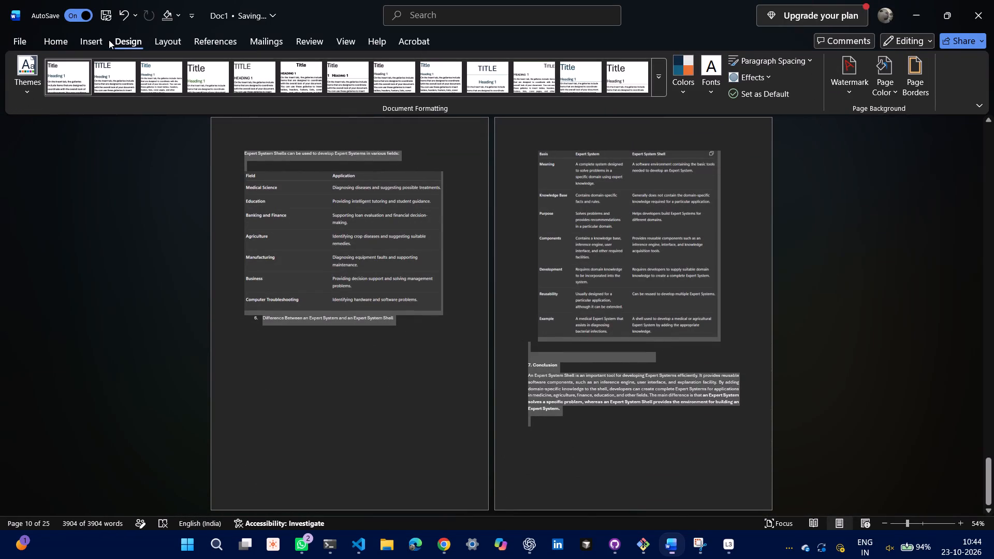
left_click(109, 40)
left_click(95, 41)
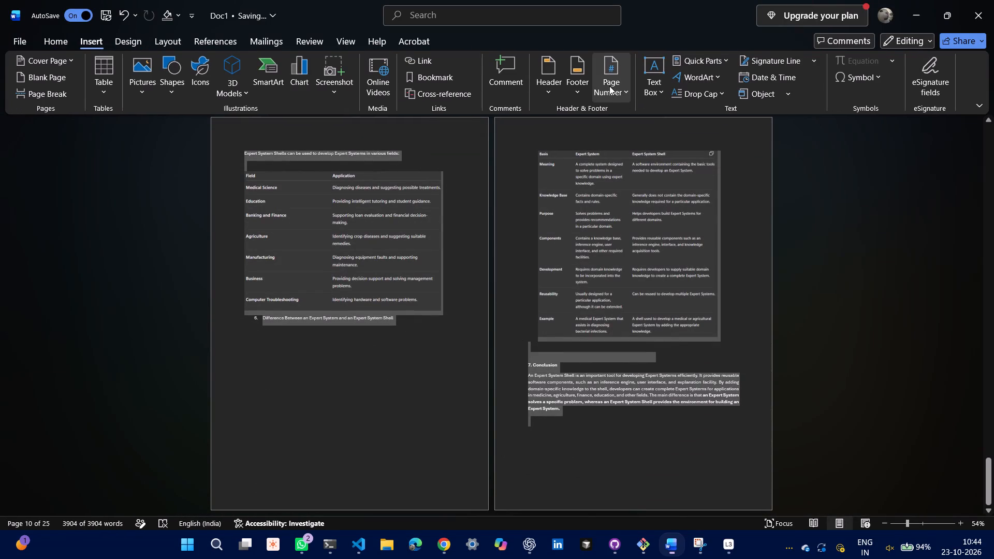
left_click(608, 86)
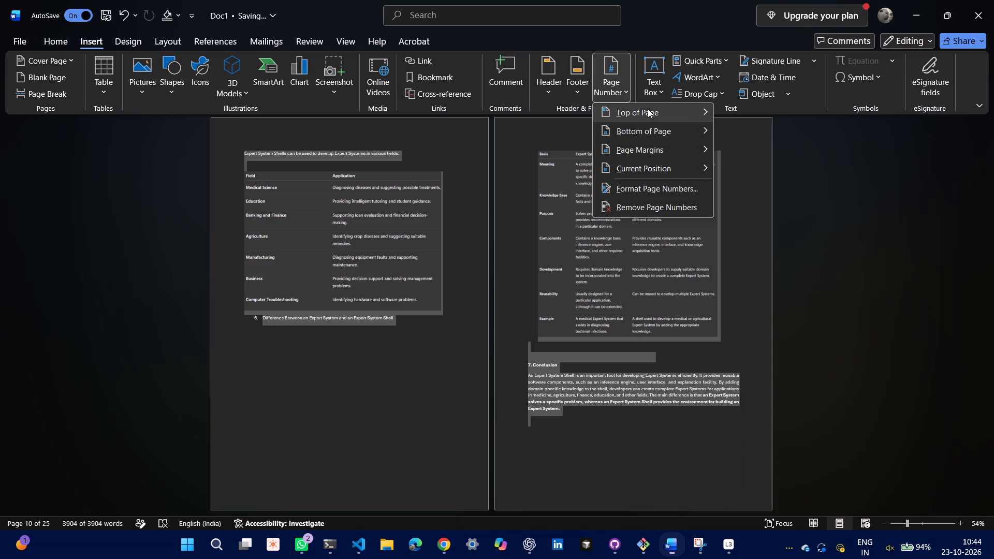
left_click(810, 318)
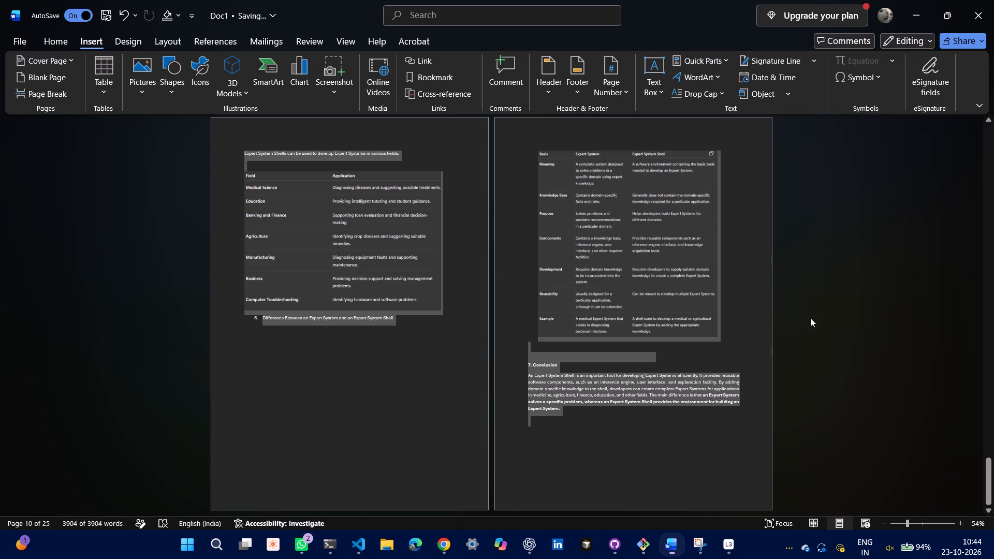
left_click(668, 314)
scroll(668, 314, "down", 9)
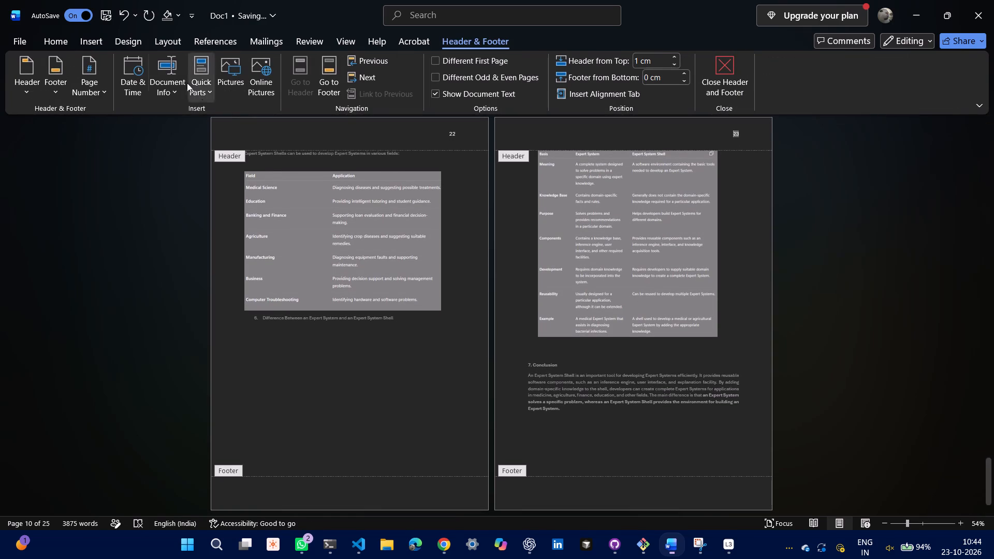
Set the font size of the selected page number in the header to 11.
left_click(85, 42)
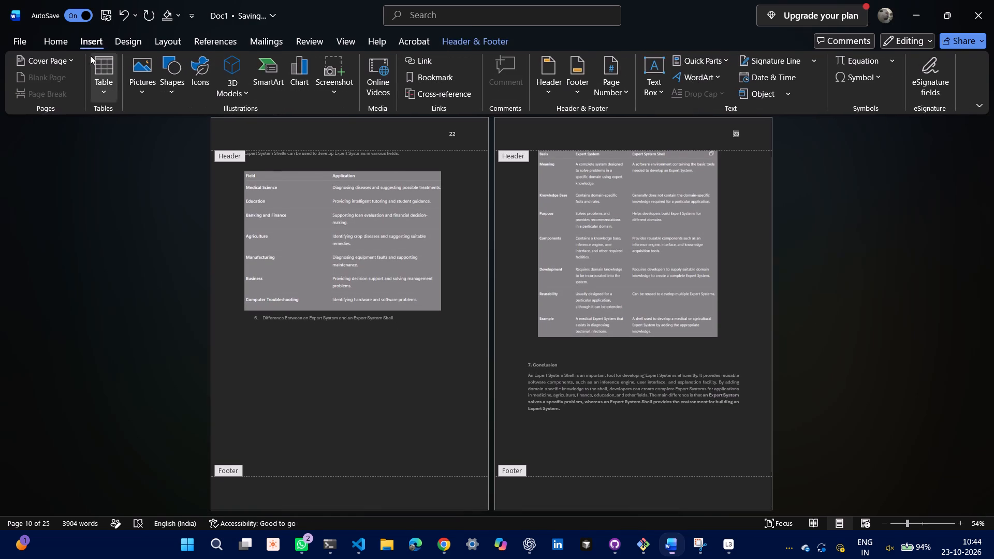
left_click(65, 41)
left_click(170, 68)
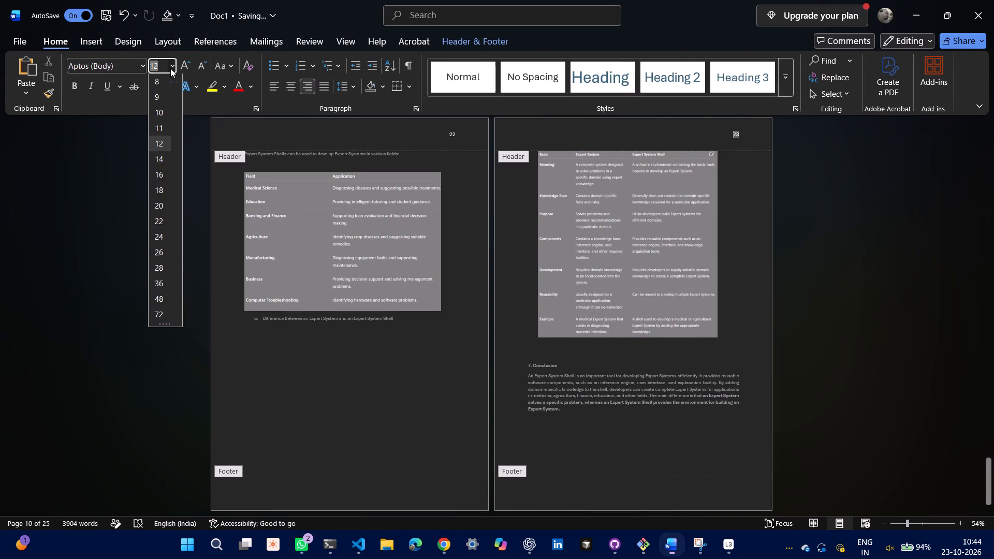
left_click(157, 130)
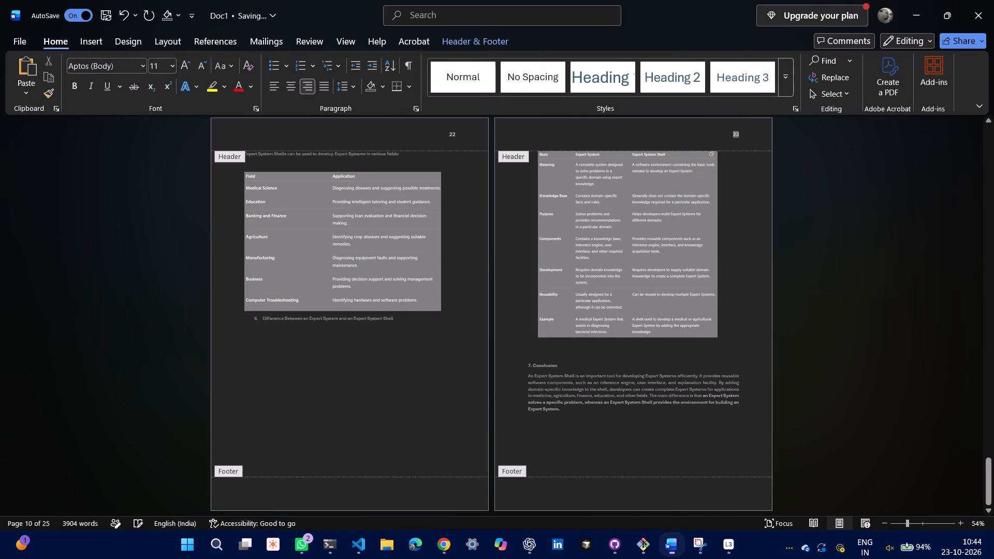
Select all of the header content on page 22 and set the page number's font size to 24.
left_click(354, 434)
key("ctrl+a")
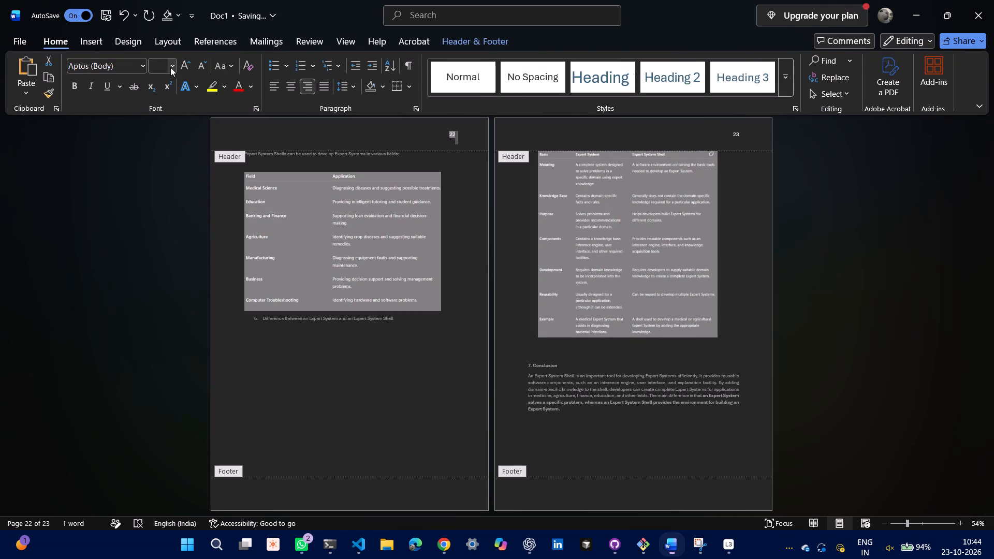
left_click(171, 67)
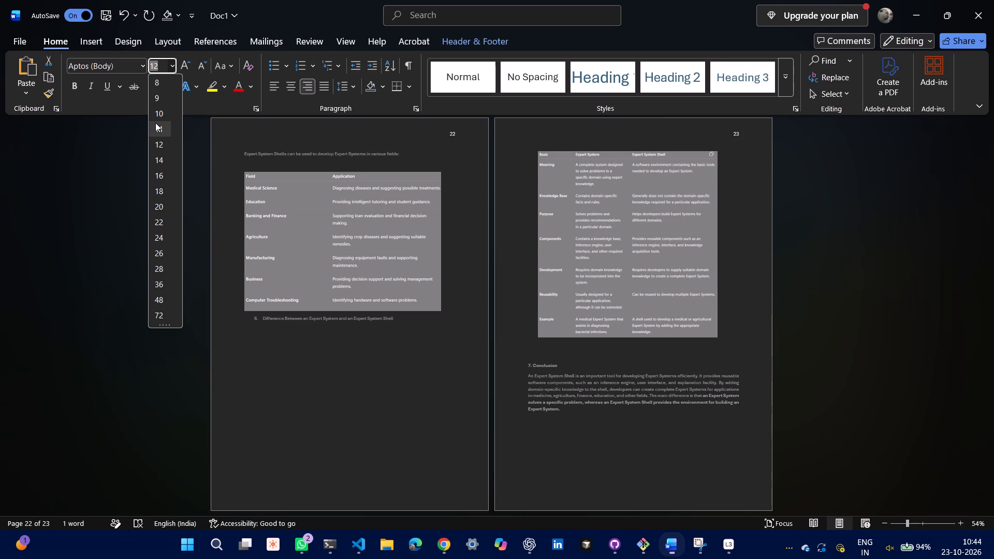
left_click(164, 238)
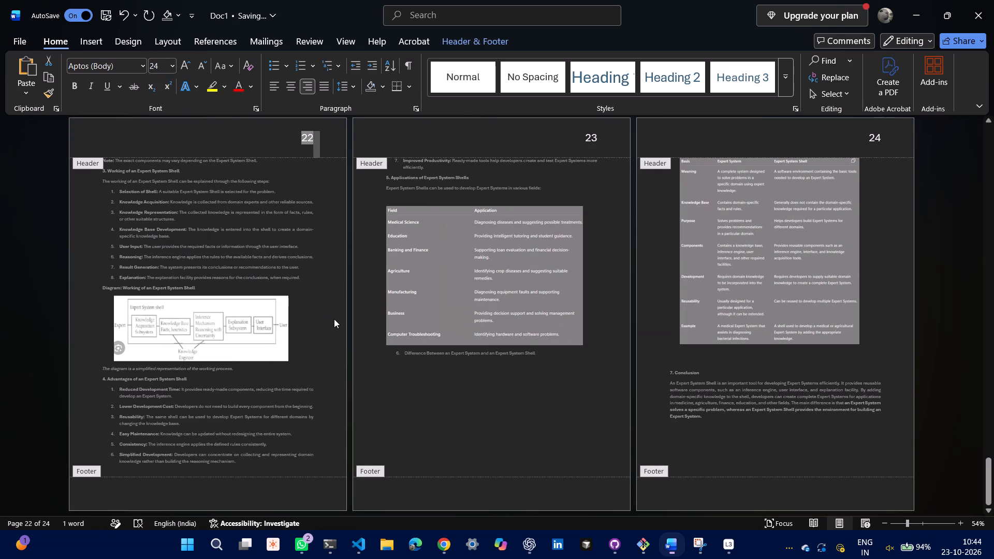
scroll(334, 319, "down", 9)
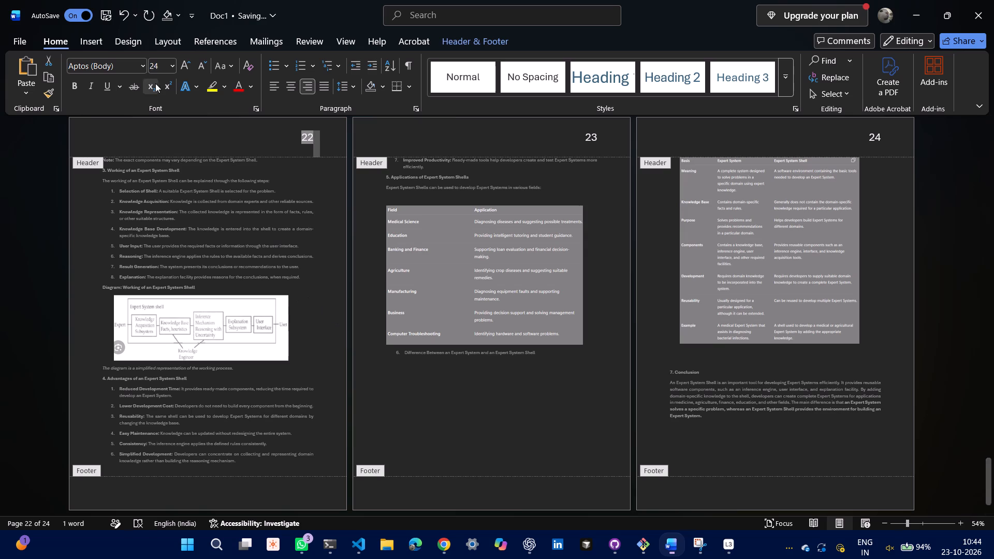
Set the selected header page number's font size to 9 and return to the body text.
left_click(173, 67)
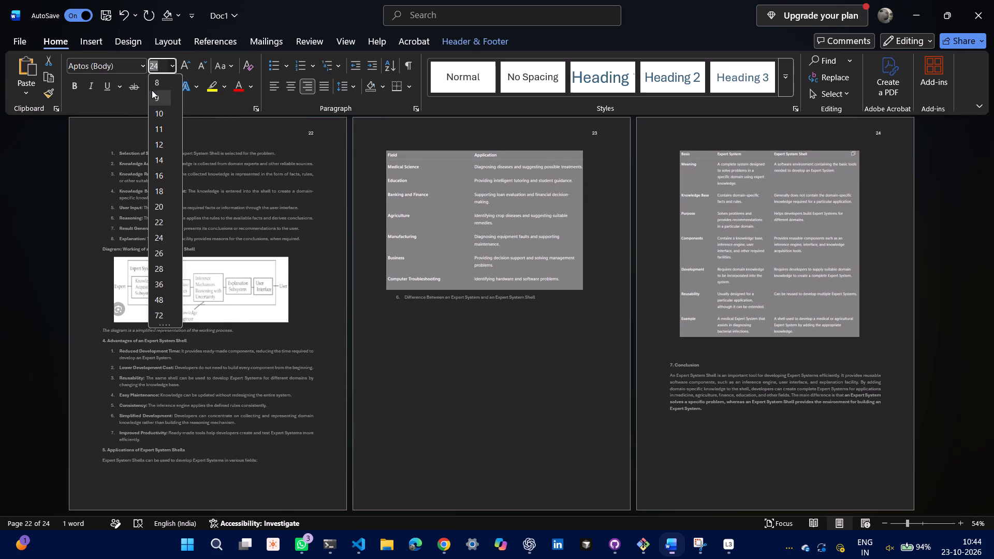
left_click(152, 90)
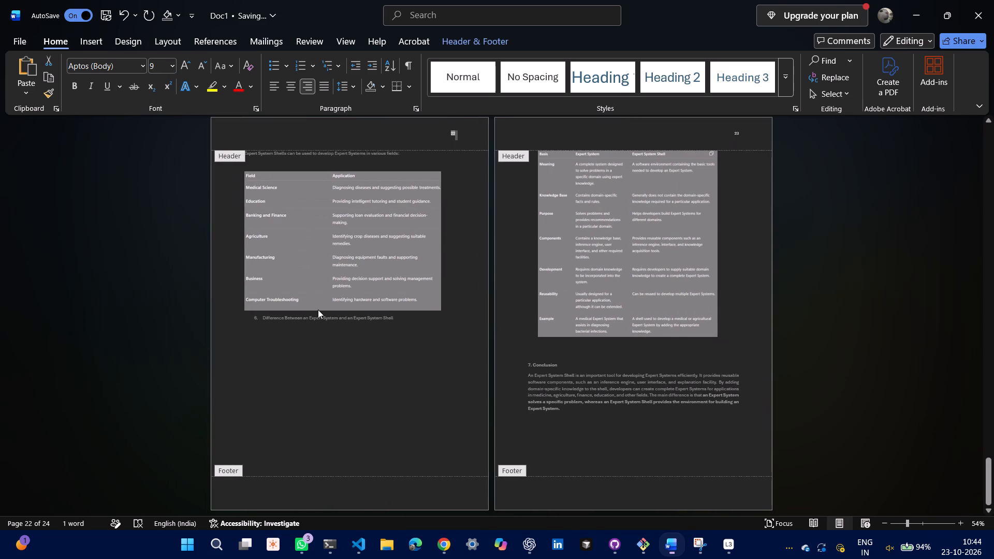
left_click(318, 310)
left_click(381, 323)
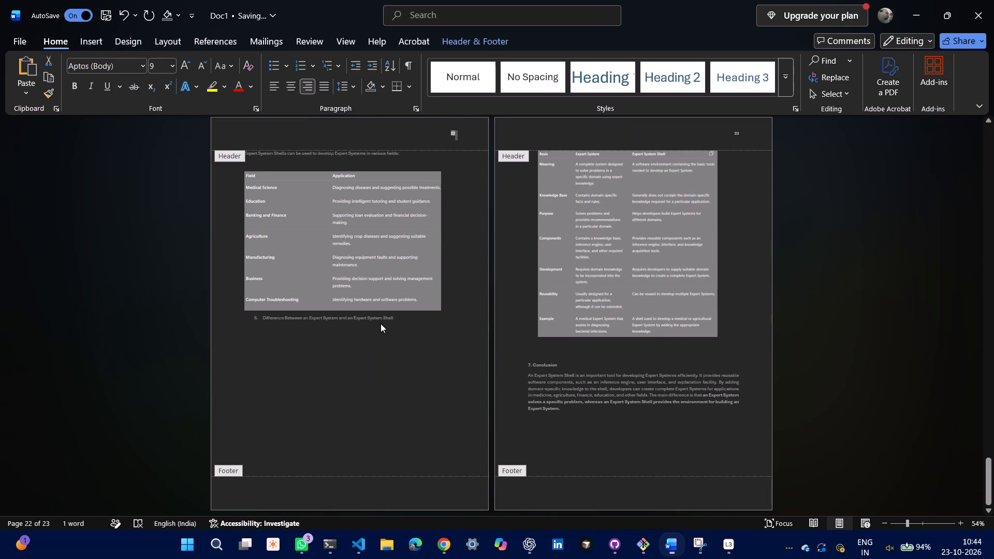
left_click(381, 323)
triple_click(291, 323)
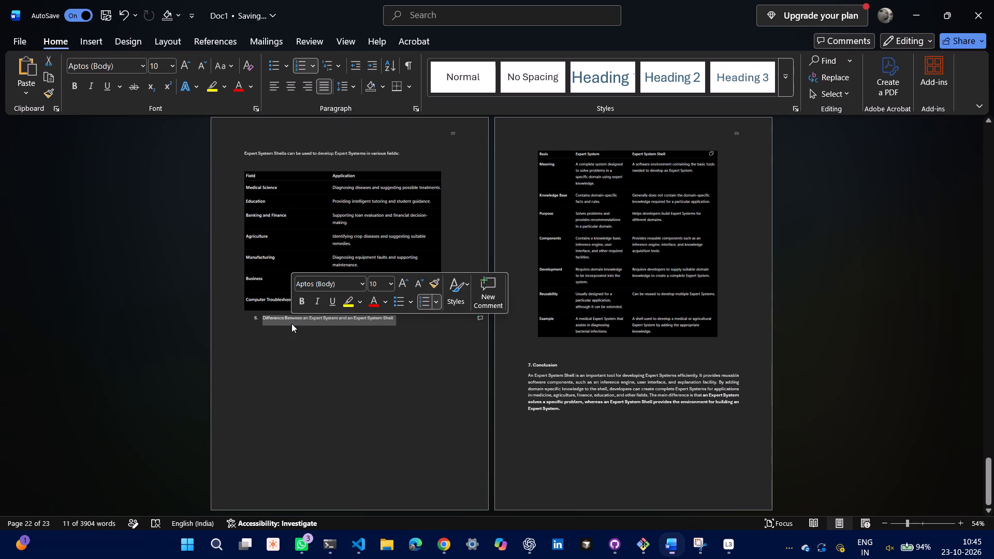
left_click(323, 407)
Select the entire document body and set its font size to 12.
scroll(323, 407, "up", 5)
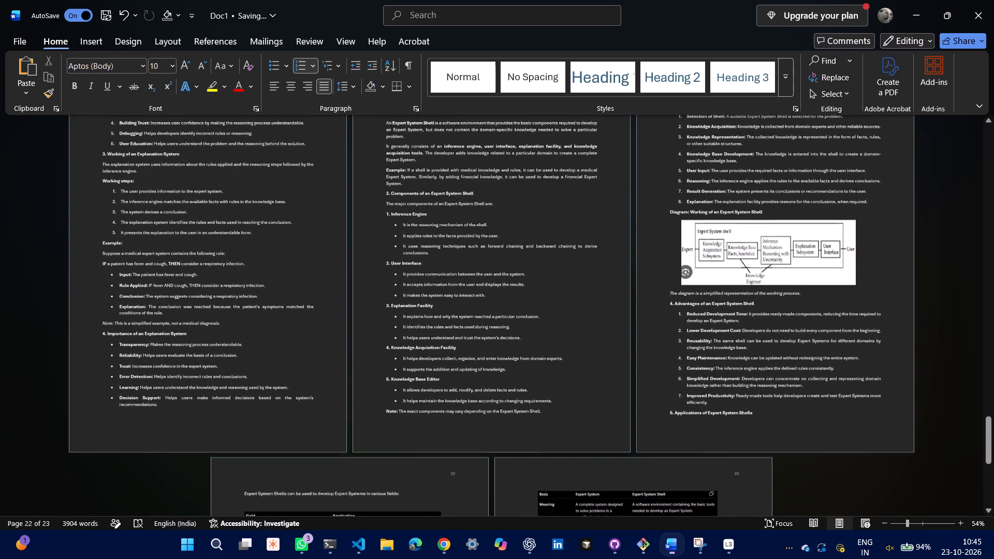
scroll(323, 407, "up", 2)
scroll(323, 407, "right", 3)
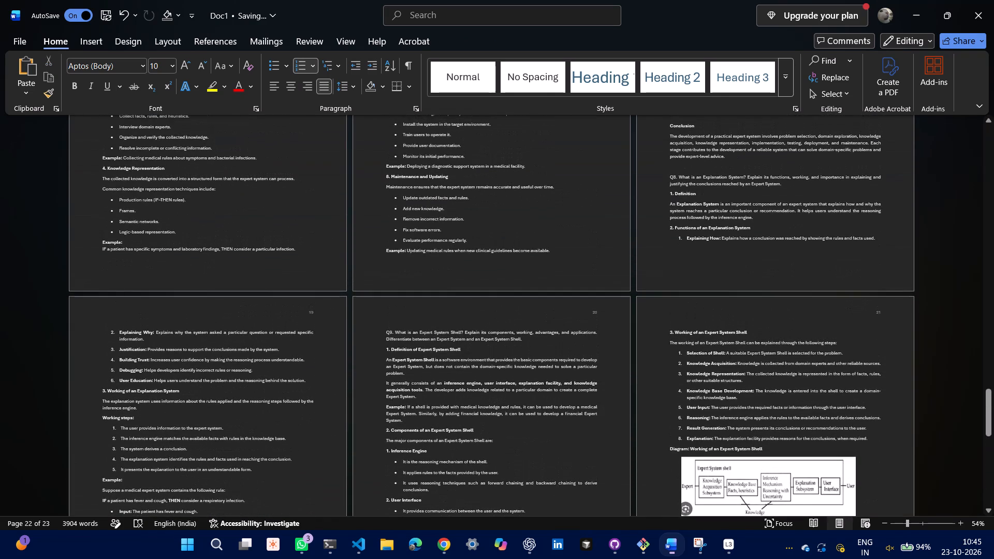
scroll(323, 407, "right", 1)
triple_click(256, 360)
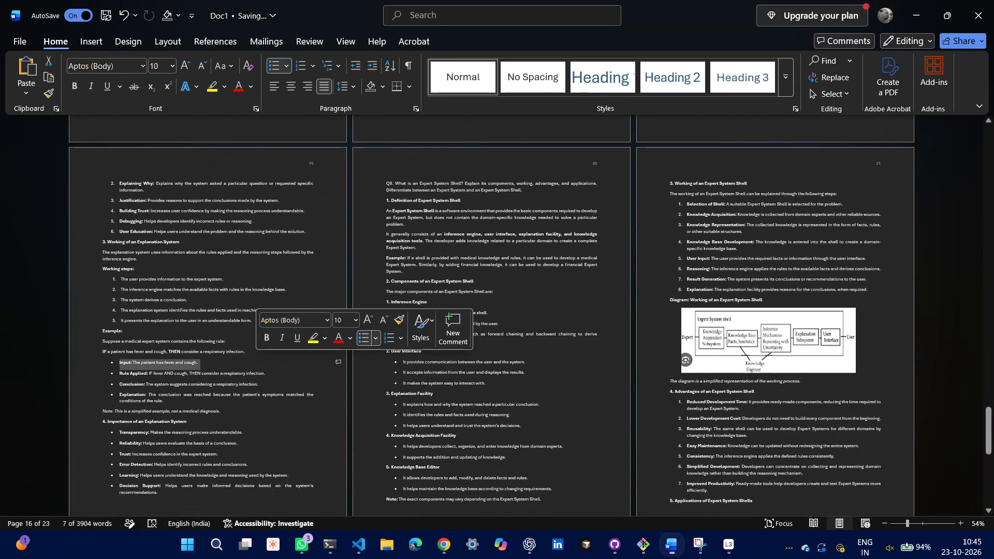
key("ctrl+a")
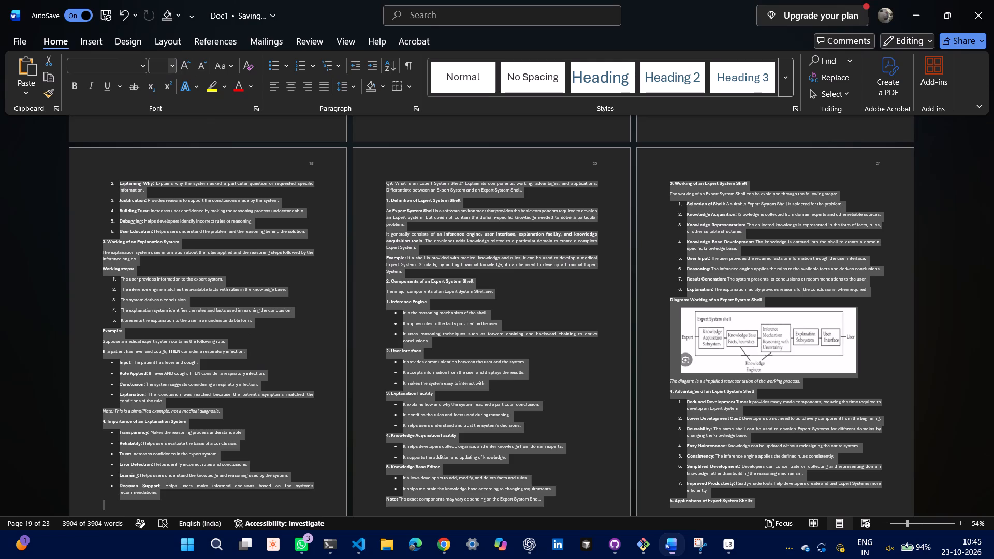
left_click(168, 68)
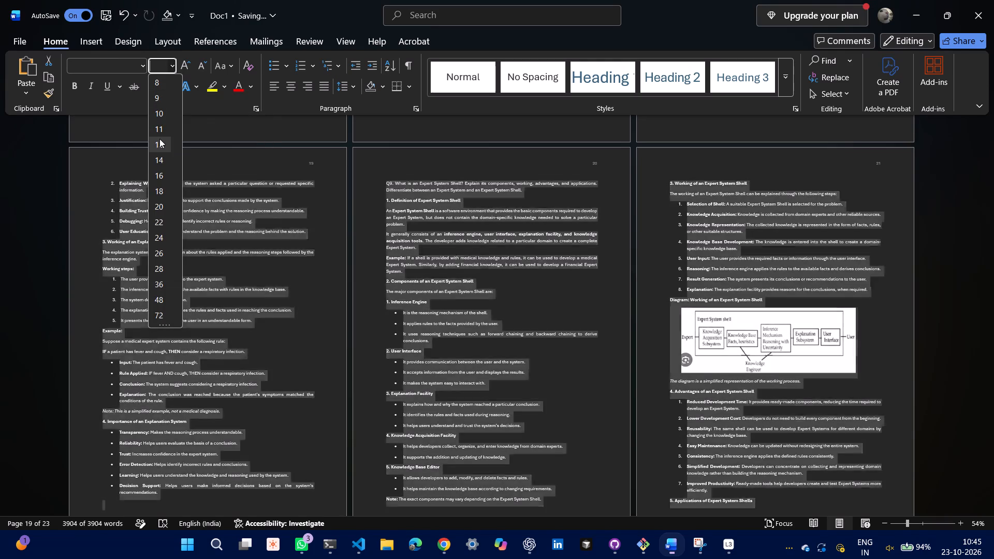
left_click(159, 139)
scroll(290, 333, "down", 14)
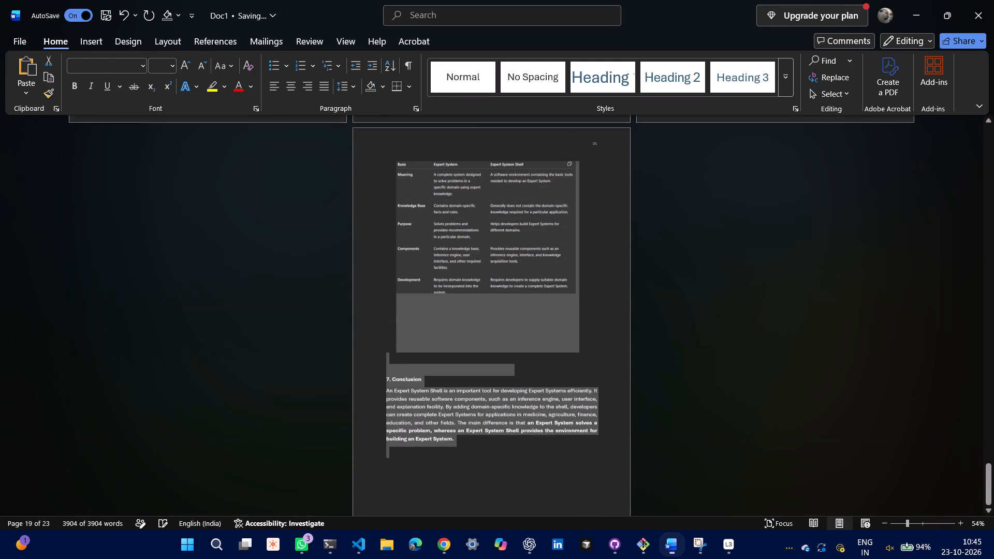
Set the font size of the entire selected document body to 11 and deselect the text.
scroll(290, 333, "down", 2)
scroll(290, 333, "up", 1)
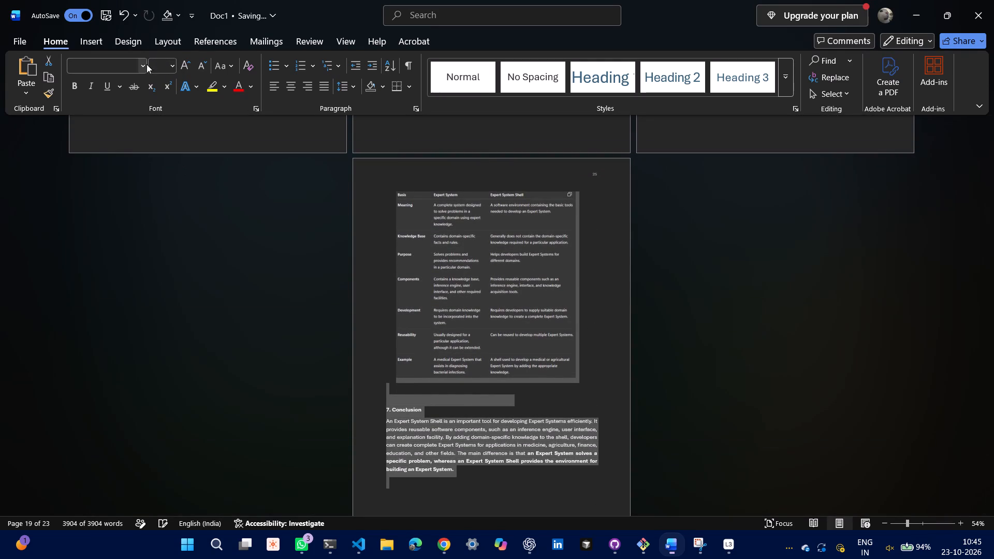
left_click(173, 69)
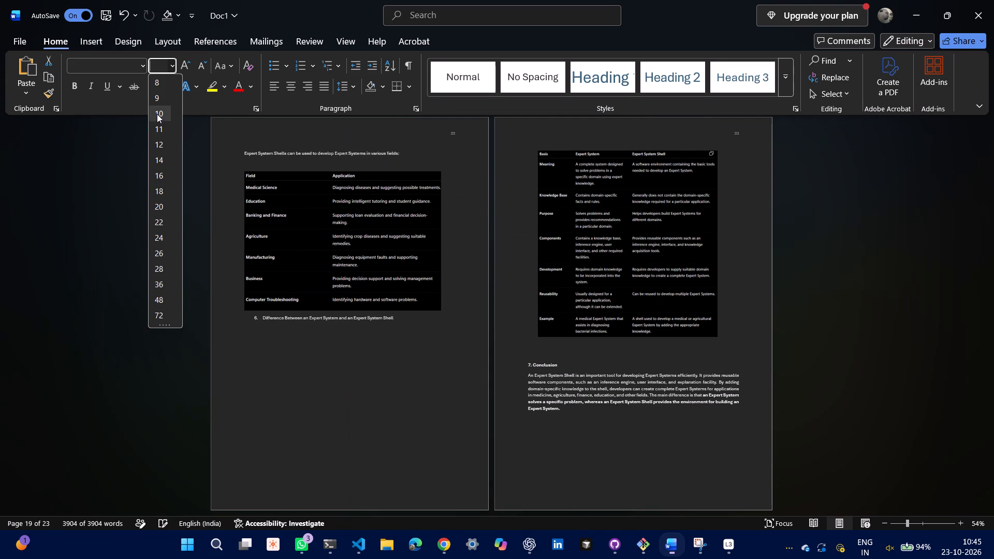
left_click(156, 125)
scroll(312, 207, "up", 2)
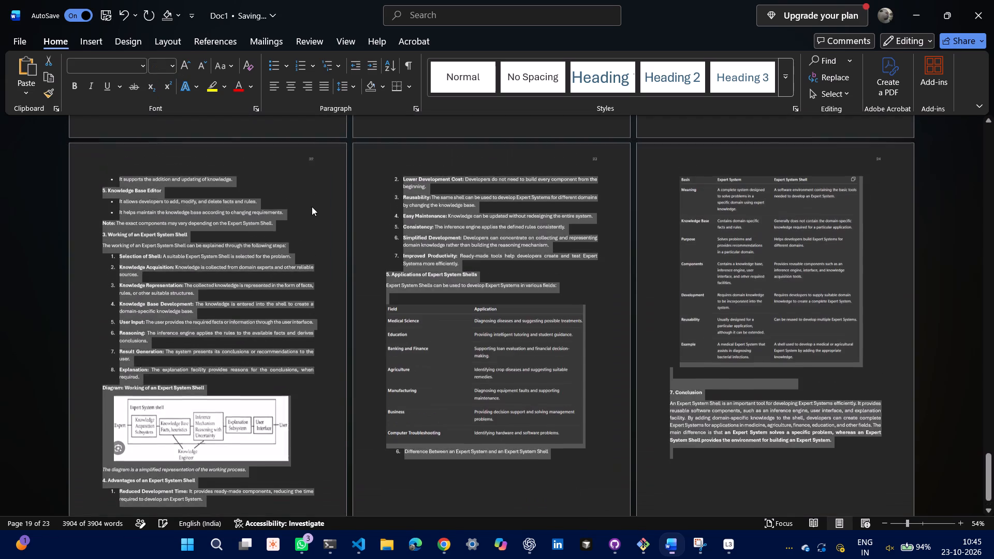
scroll(312, 207, "up", 2)
left_click(312, 207)
Set the font size to 10 at the cursor in the Explanation System definition on page 19.
scroll(312, 207, "up", 6)
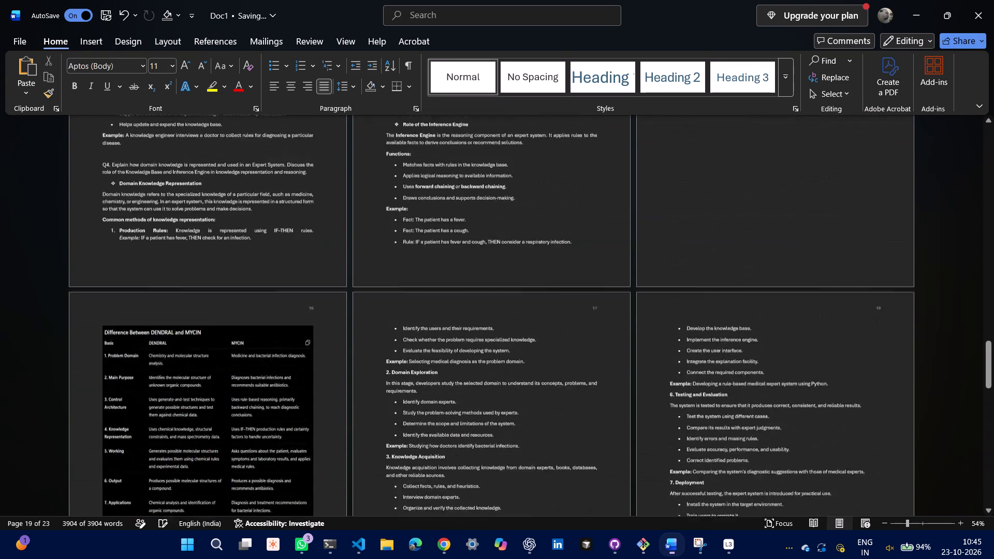
scroll(312, 207, "up", 5)
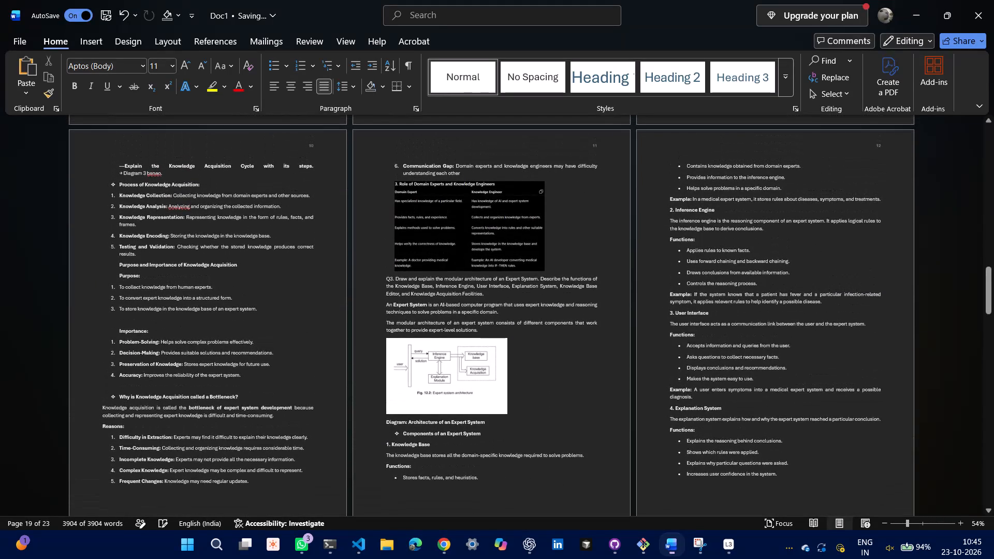
scroll(312, 207, "up", 1)
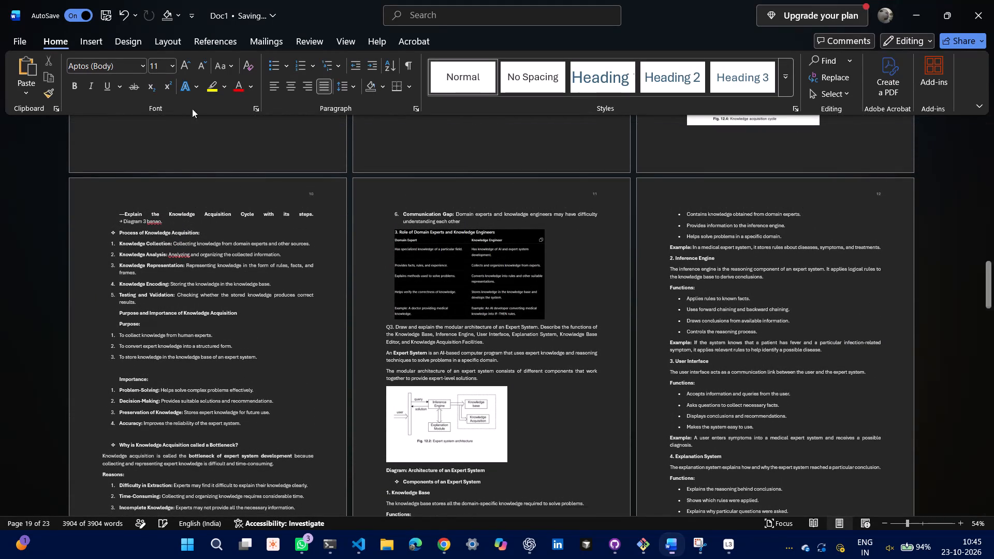
left_click(168, 67)
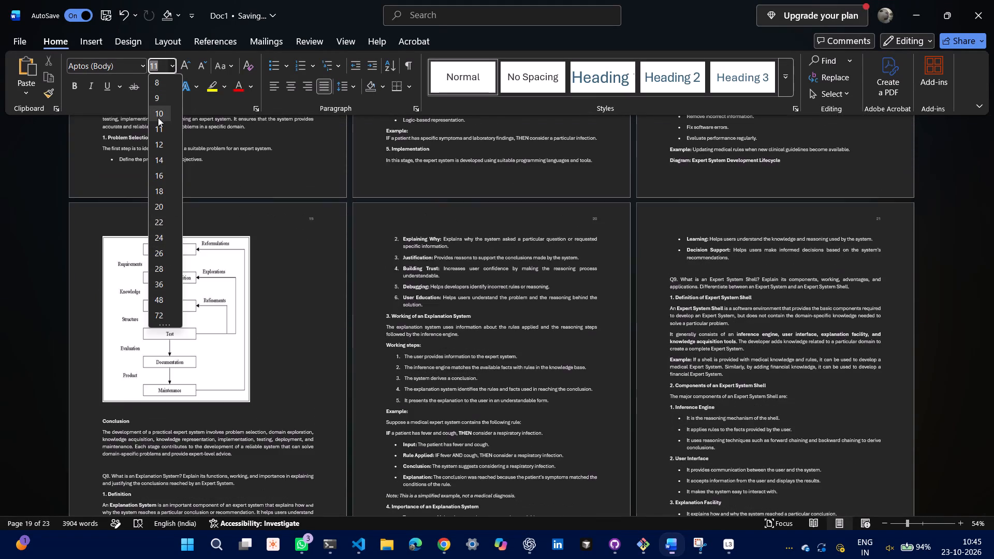
left_click(158, 117)
Review the layout of text, tables and diagrams from page 19 back to the first page.
scroll(185, 212, "up", 5)
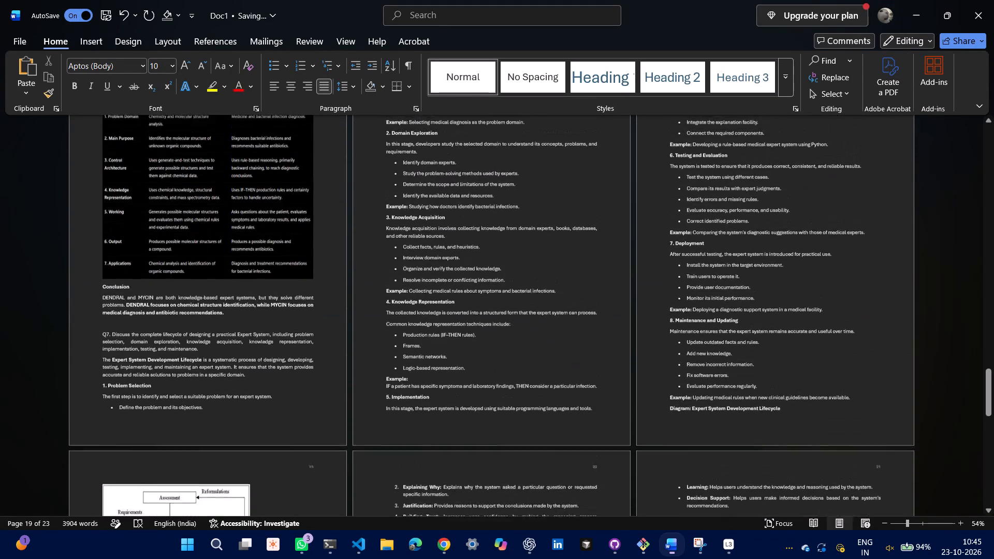
scroll(185, 212, "up", 5)
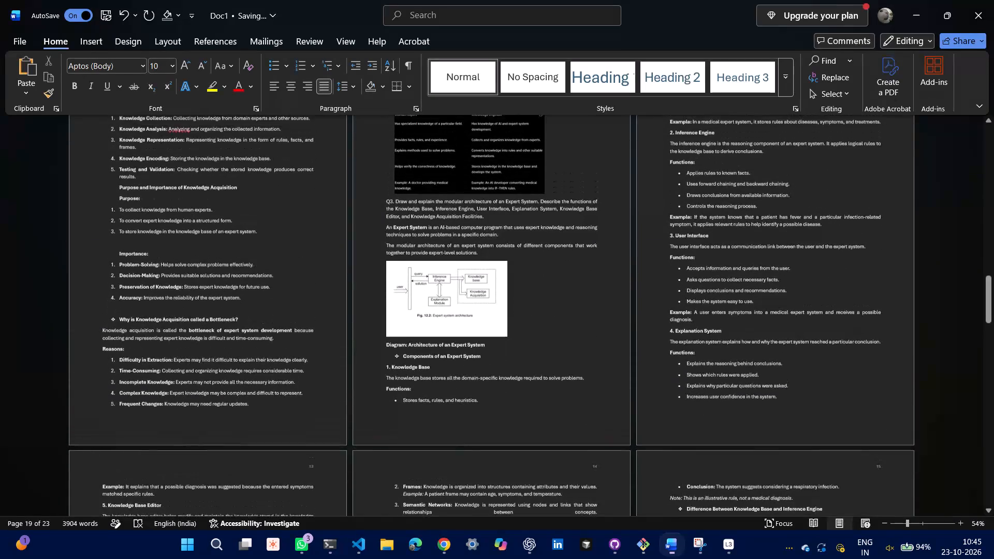
scroll(185, 212, "up", 2)
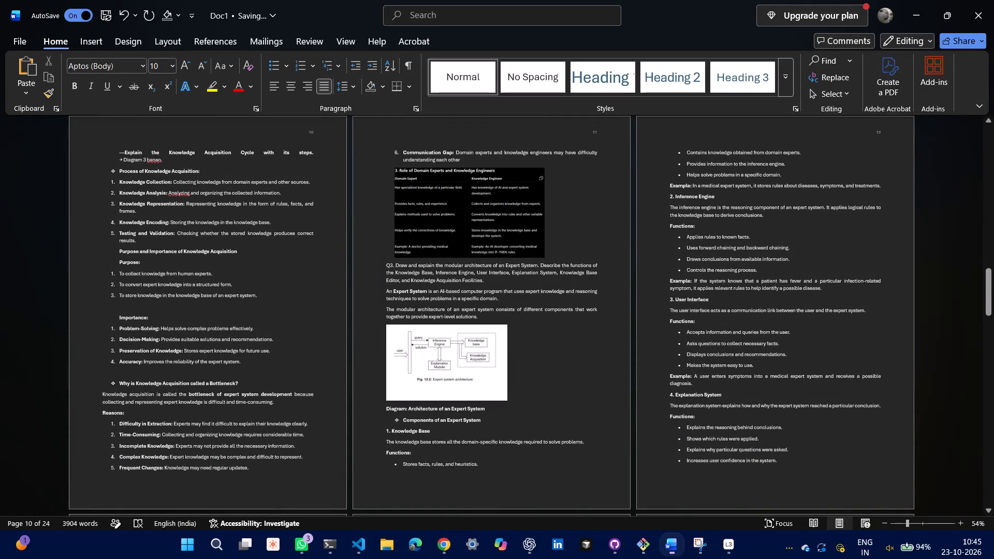
scroll(185, 212, "up", 3)
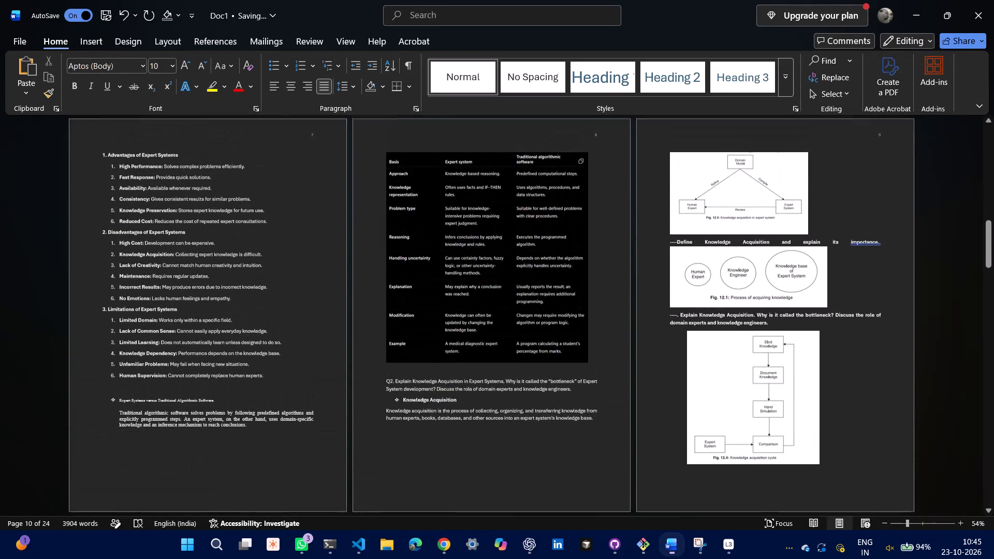
scroll(185, 212, "up", 3)
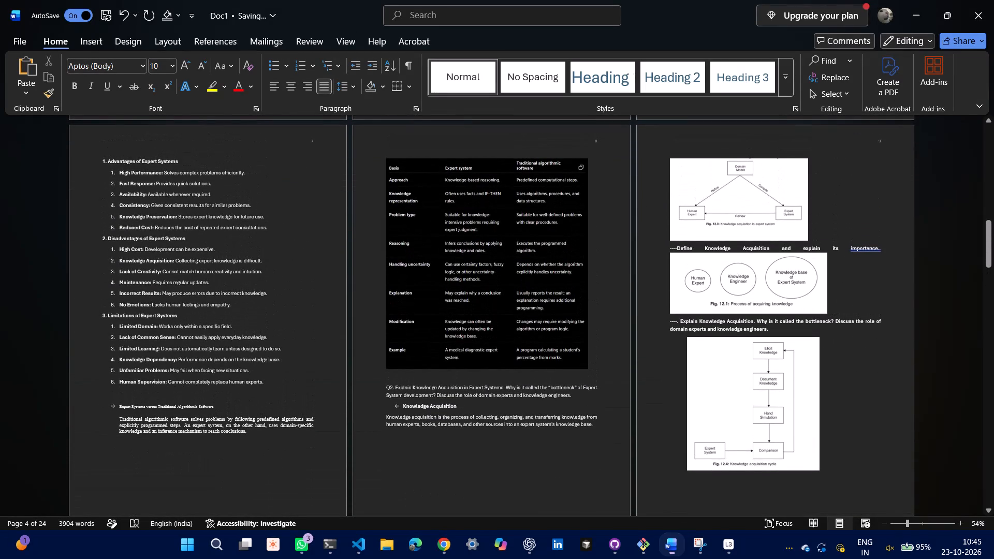
scroll(185, 212, "up", 6)
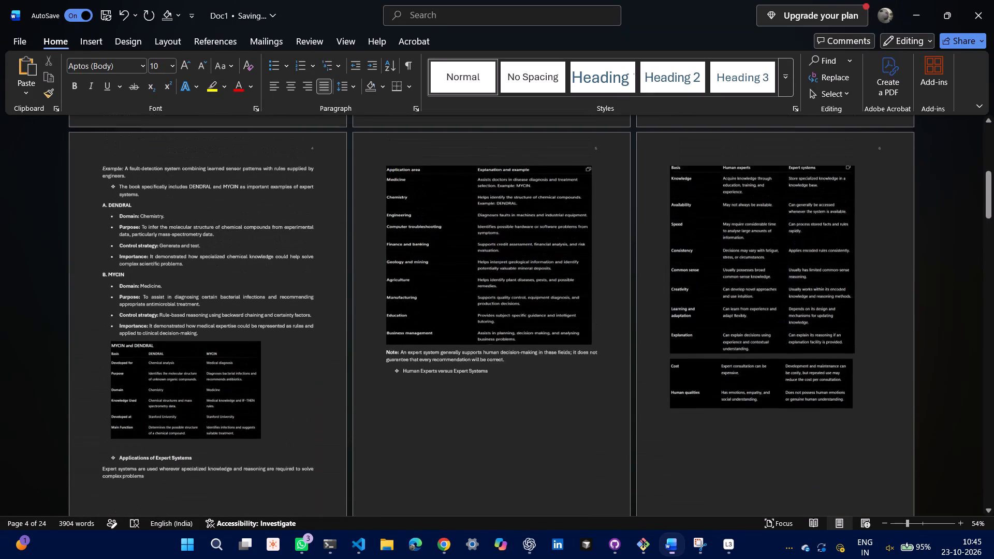
scroll(185, 212, "up", 4)
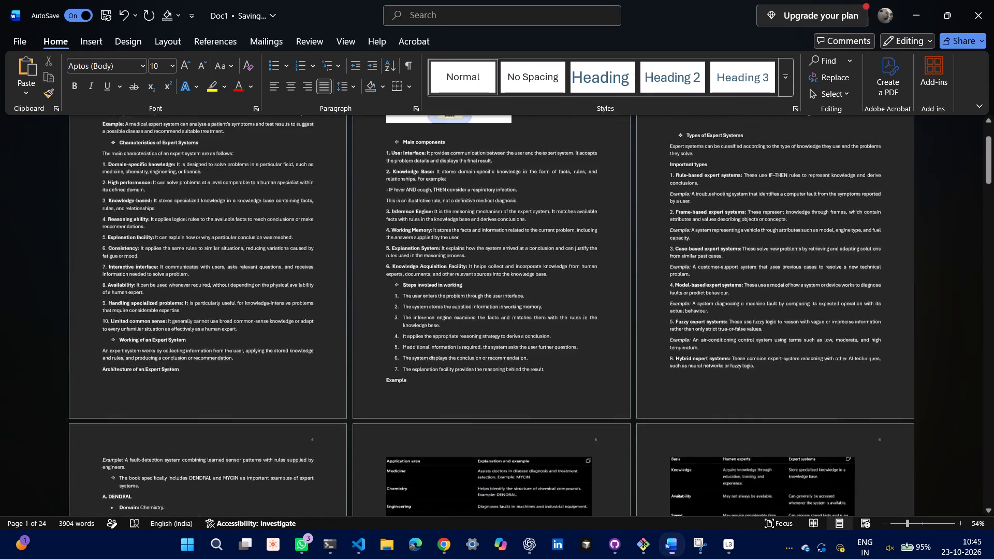
scroll(185, 212, "up", 2)
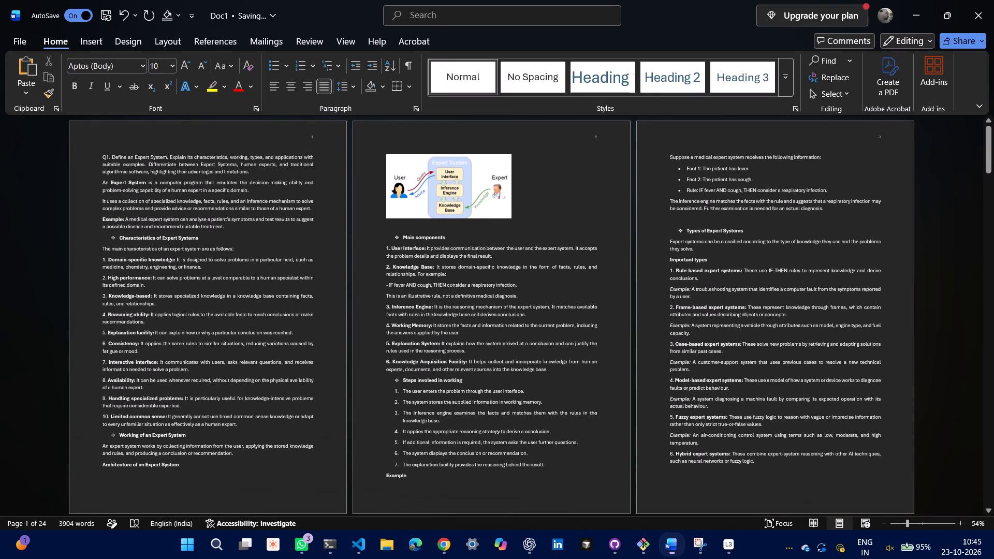
scroll(293, 284, "up", 16)
scroll(293, 284, "up", 16)
scroll(496, 468, "up", 1)
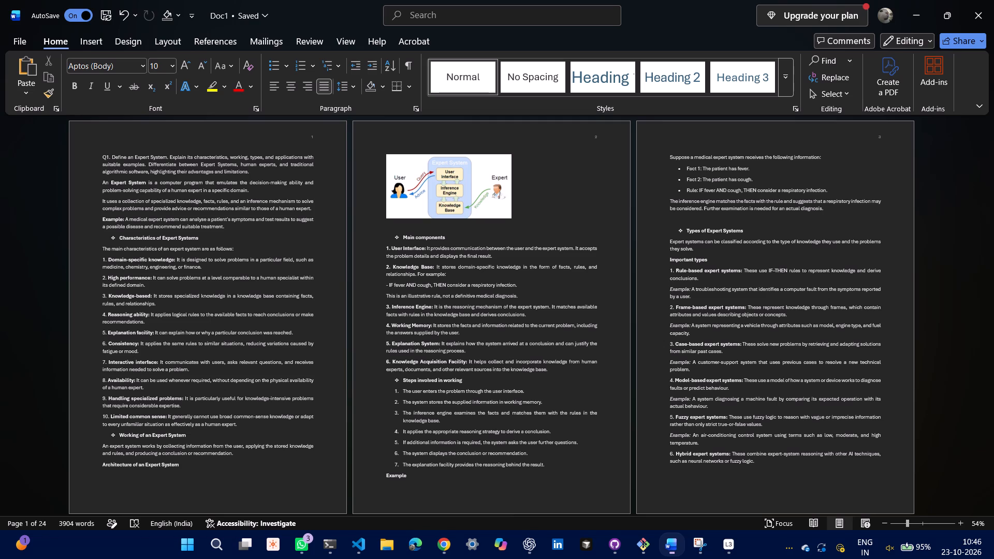
Examine the pages from the beginning of the document through to the final Expert System Shell pages.
scroll(496, 468, "down", 7)
scroll(496, 468, "up", 7)
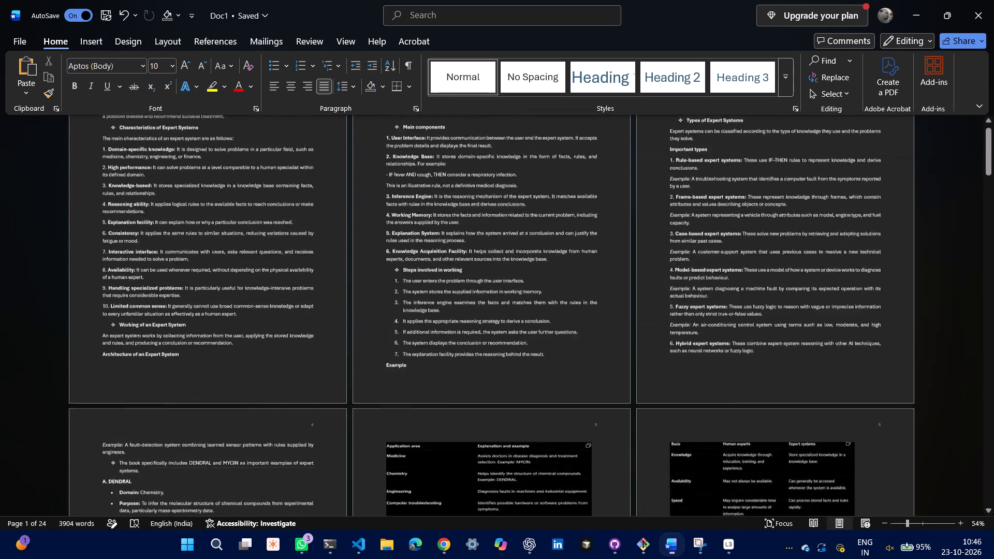
scroll(496, 468, "down", 6)
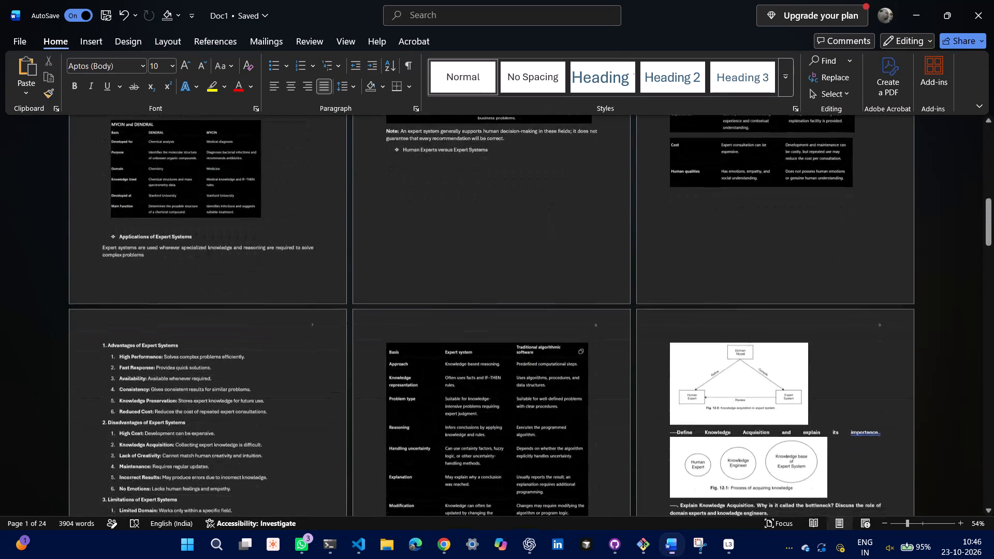
scroll(516, 333, "up", 6)
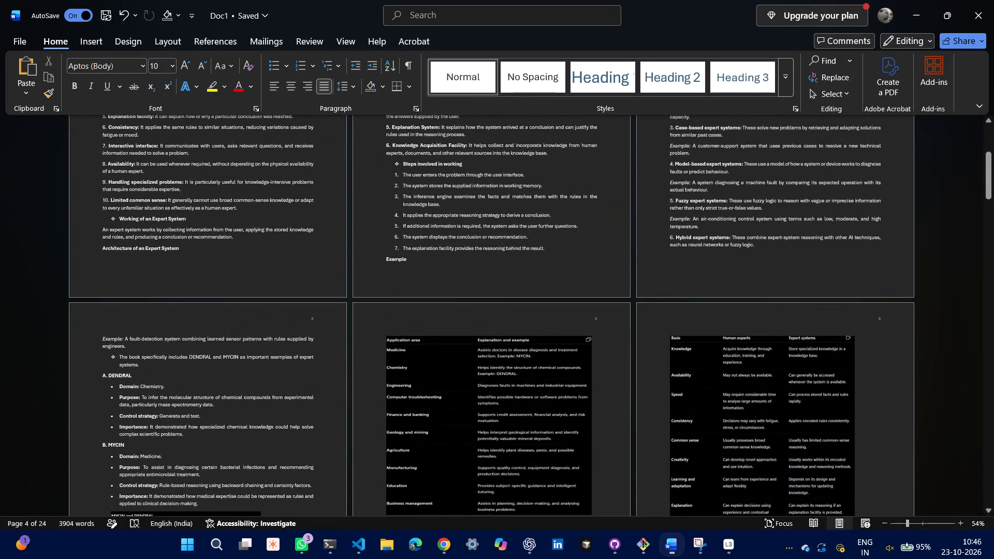
scroll(516, 333, "down", 7)
scroll(516, 333, "up", 7)
scroll(516, 333, "down", 1)
scroll(516, 333, "up", 1)
scroll(516, 333, "down", 4)
scroll(516, 333, "down", 17)
scroll(516, 333, "up", 2)
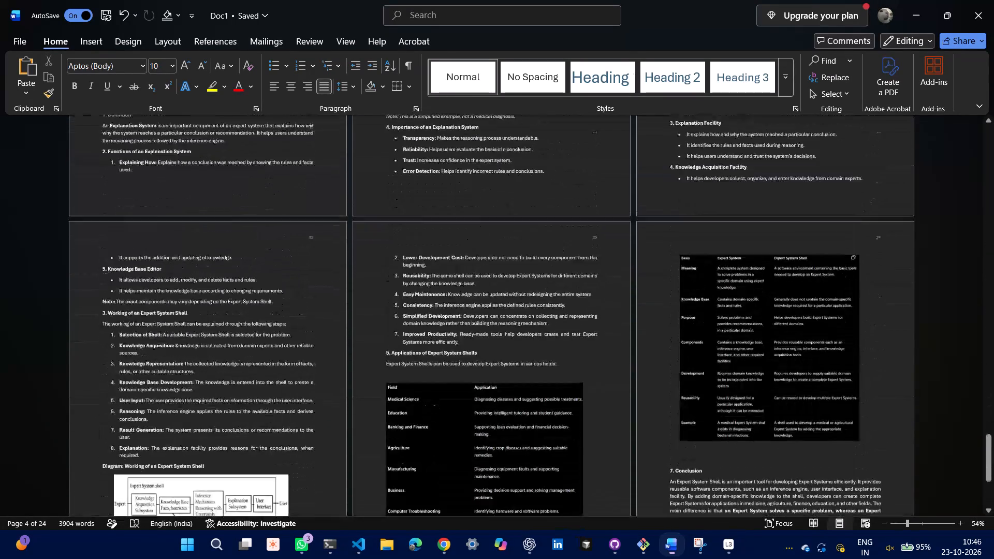
scroll(516, 333, "up", 1)
Delete the "7. Conclusion" section and the blank lines around it below the comparison table on the last page.
scroll(516, 333, "down", 8)
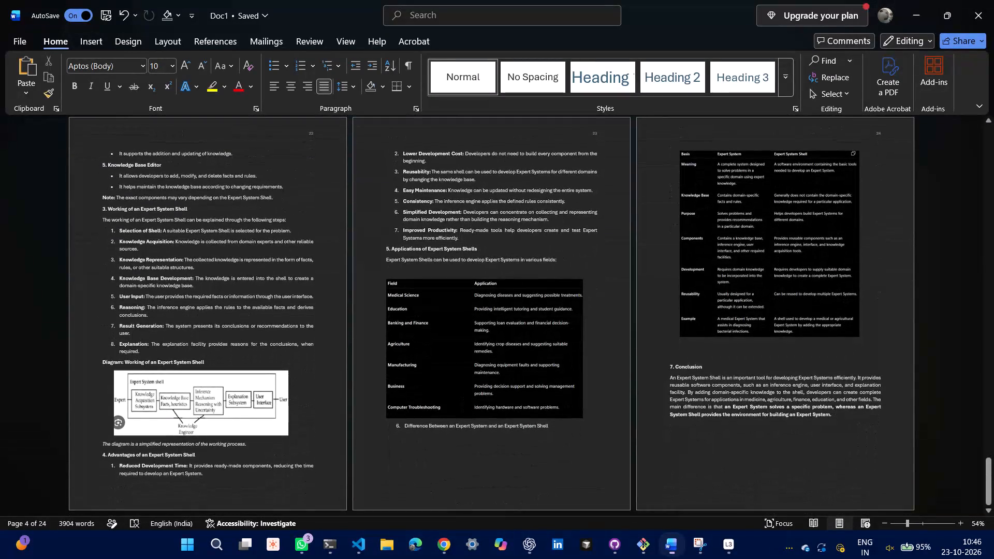
left_click_drag(836, 425, 669, 356)
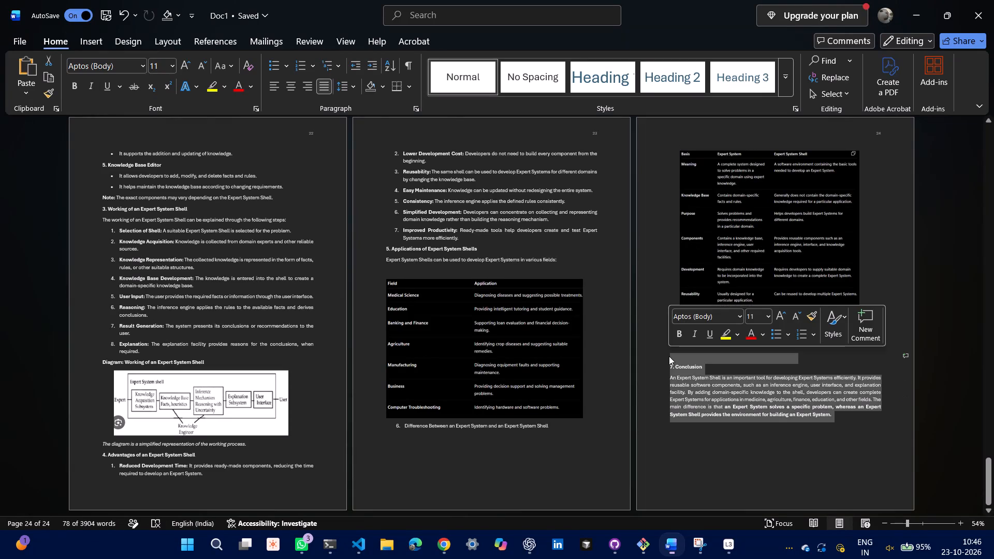
key("BackSpace")
key("BackSpace")
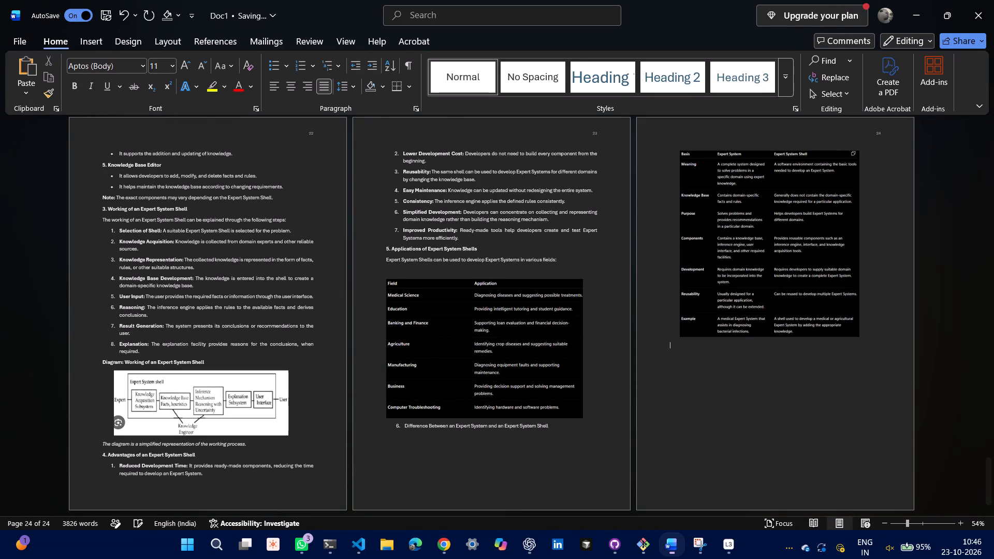
Review the page layout from the last page back through the Q7 to Q9 answers and the DENDRAL and MYCIN comparison.
scroll(669, 356, "up", 6)
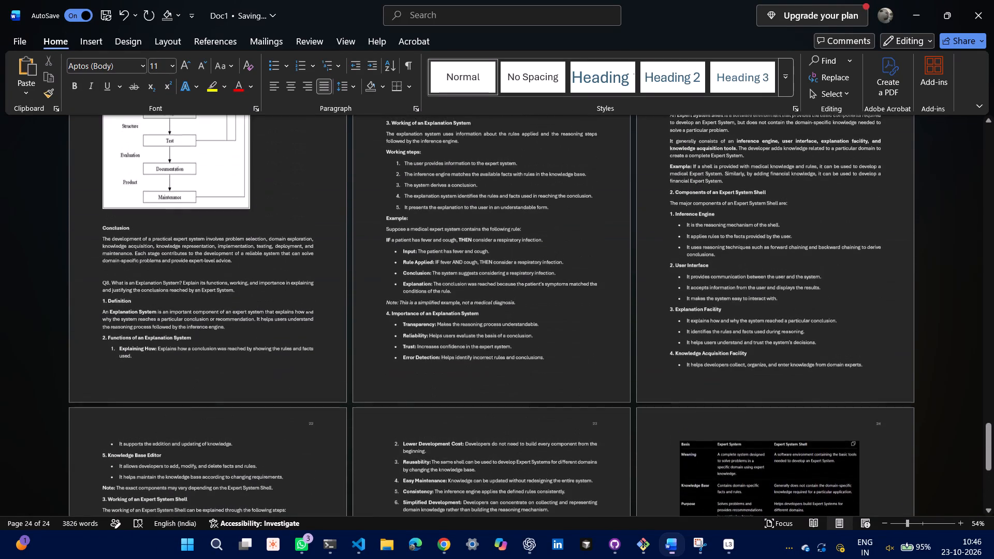
scroll(669, 356, "up", 3)
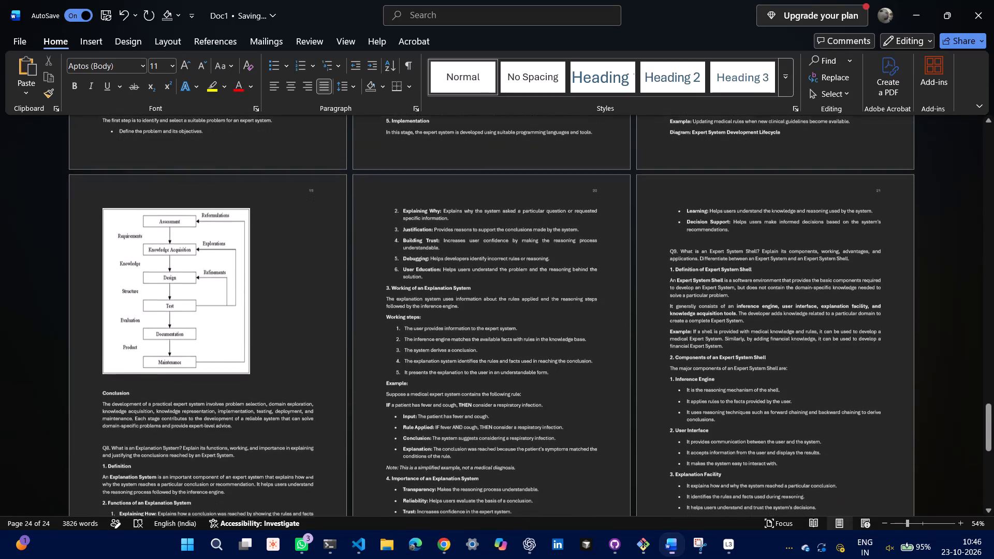
scroll(669, 356, "up", 1)
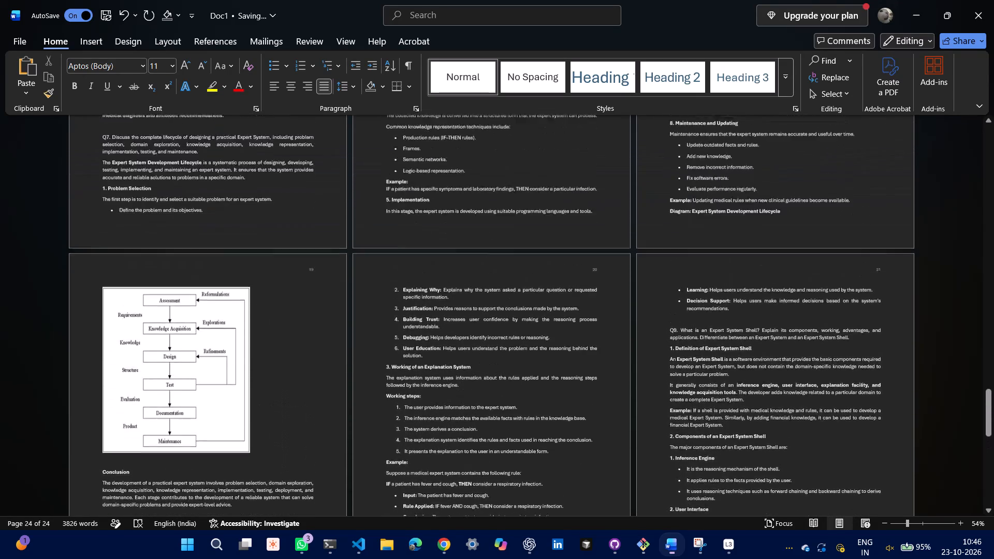
scroll(669, 356, "up", 1)
scroll(669, 356, "down", 11)
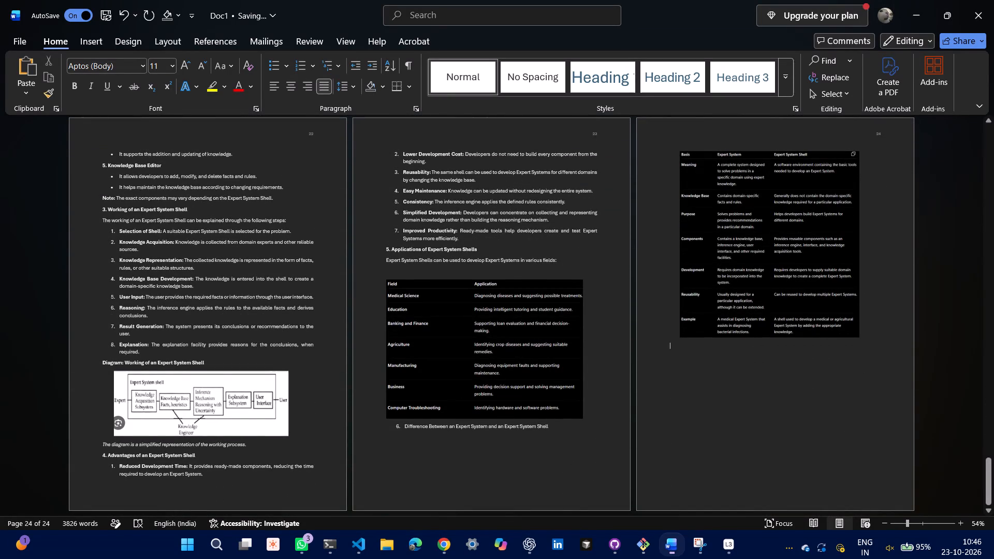
scroll(236, 292, "up", 3)
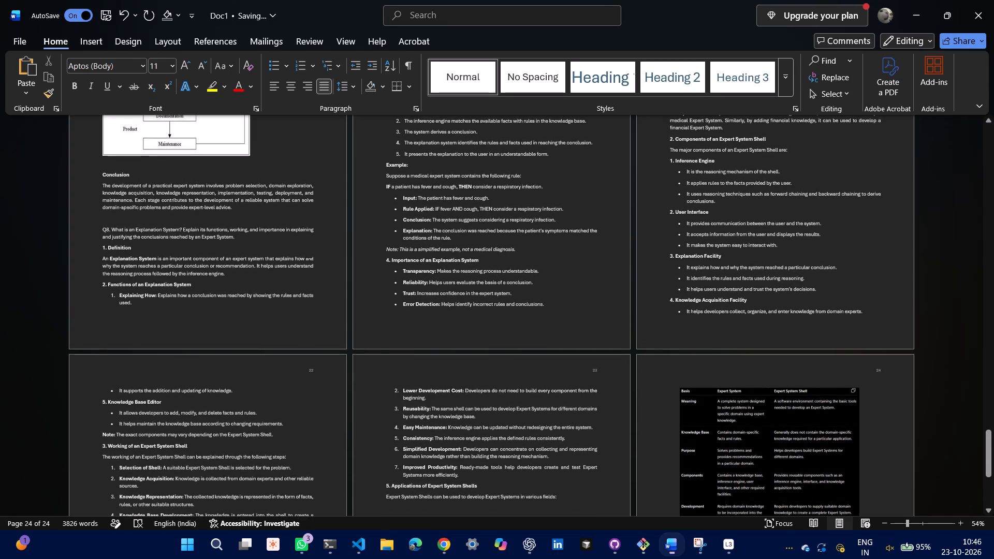
scroll(236, 292, "up", 4)
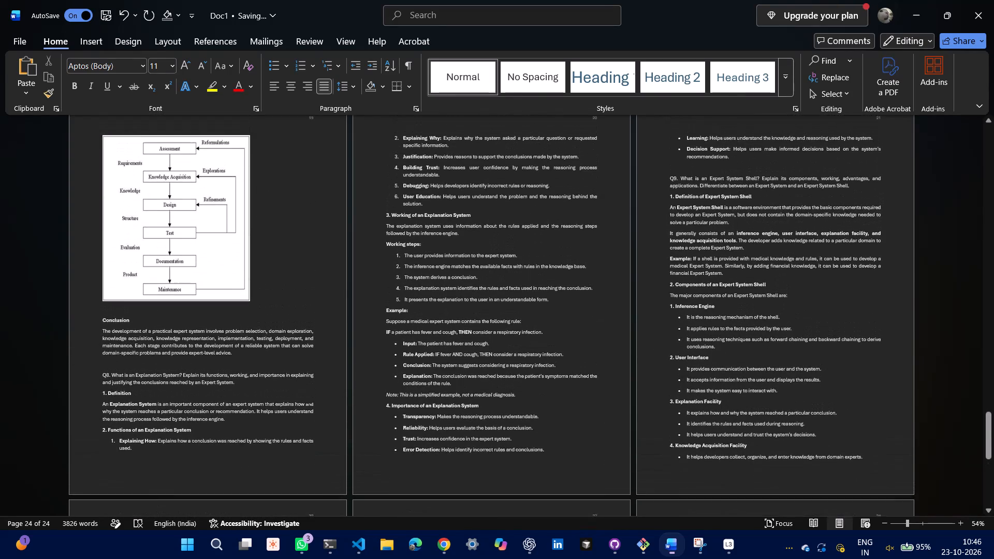
scroll(236, 292, "up", 4)
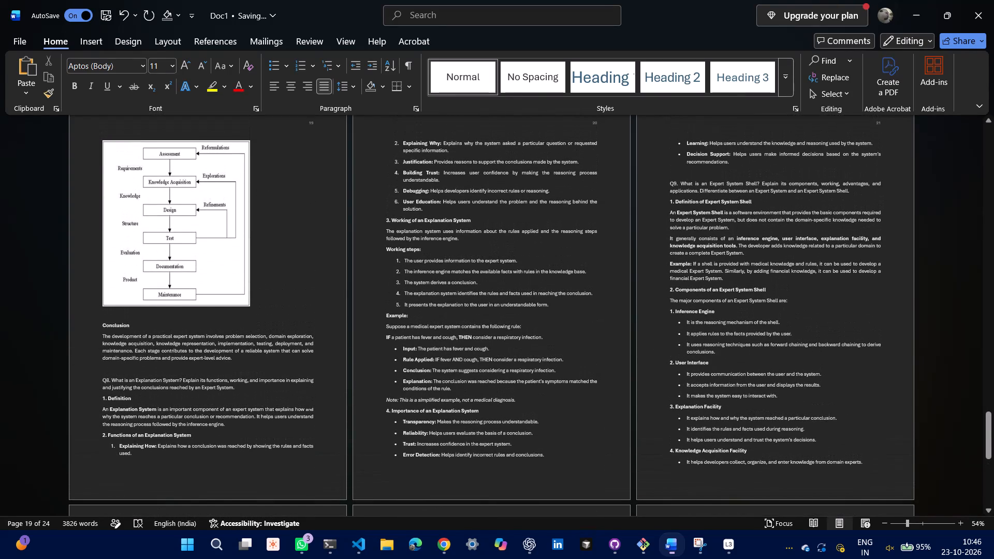
scroll(236, 292, "up", 2)
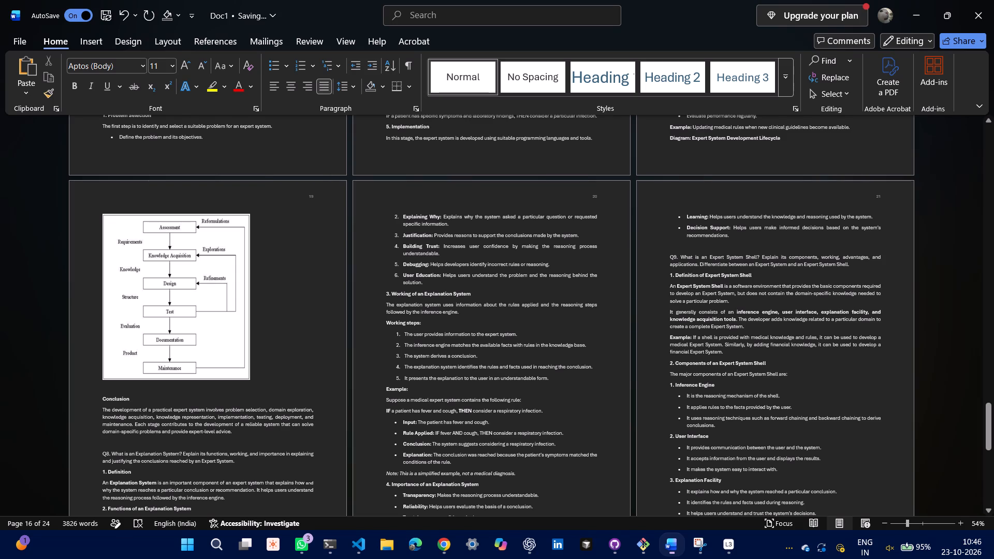
scroll(684, 348, "up", 4)
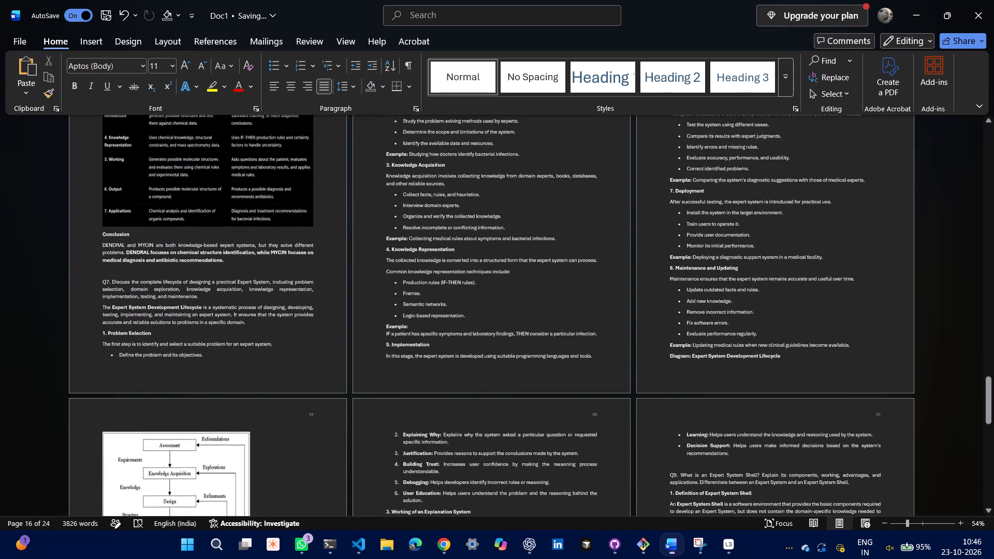
scroll(684, 348, "up", 5)
scroll(684, 348, "down", 1)
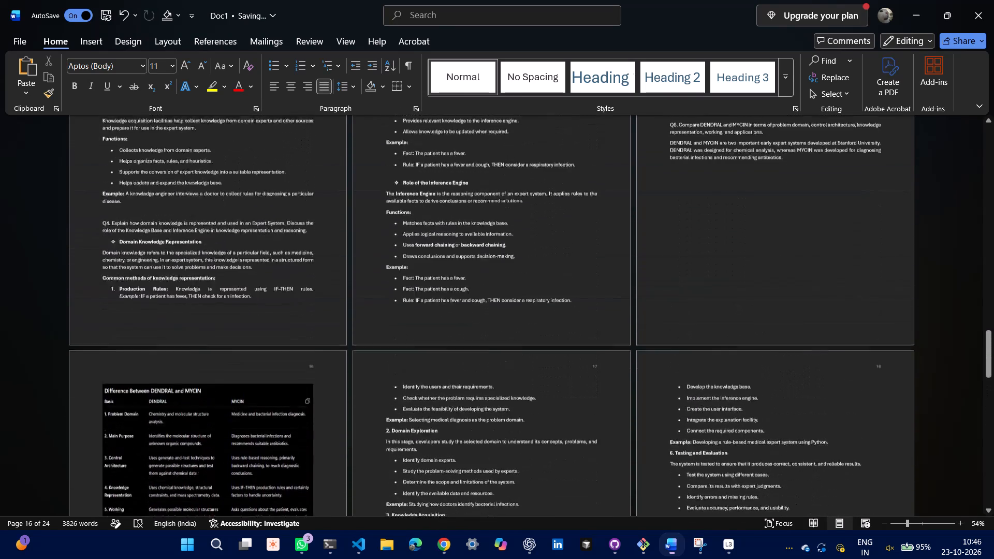
scroll(684, 348, "down", 1)
scroll(684, 348, "up", 1)
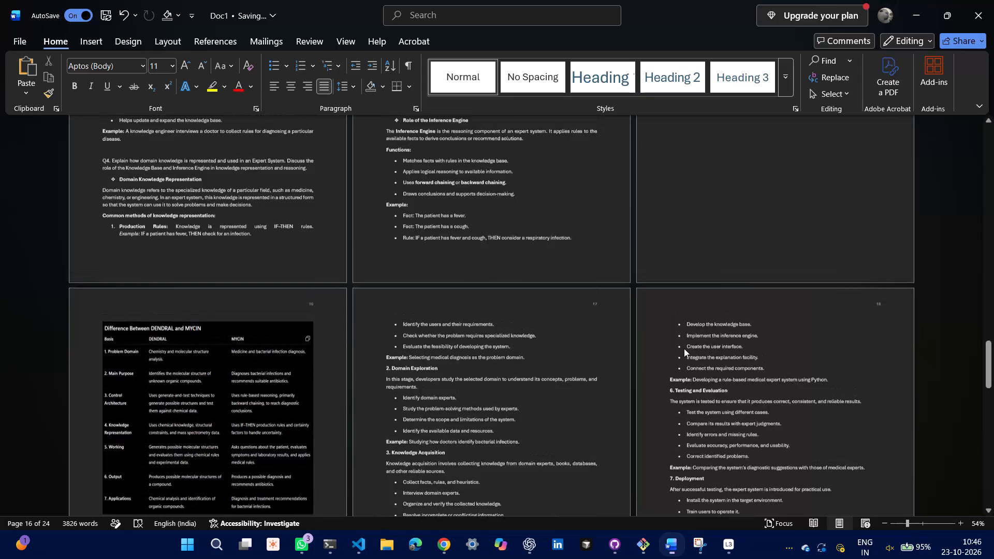
Slightly shrink the Knowledge Base versus Inference Engine table image on page 15, keeping its proportions.
scroll(684, 348, "up", 4)
left_click(755, 329)
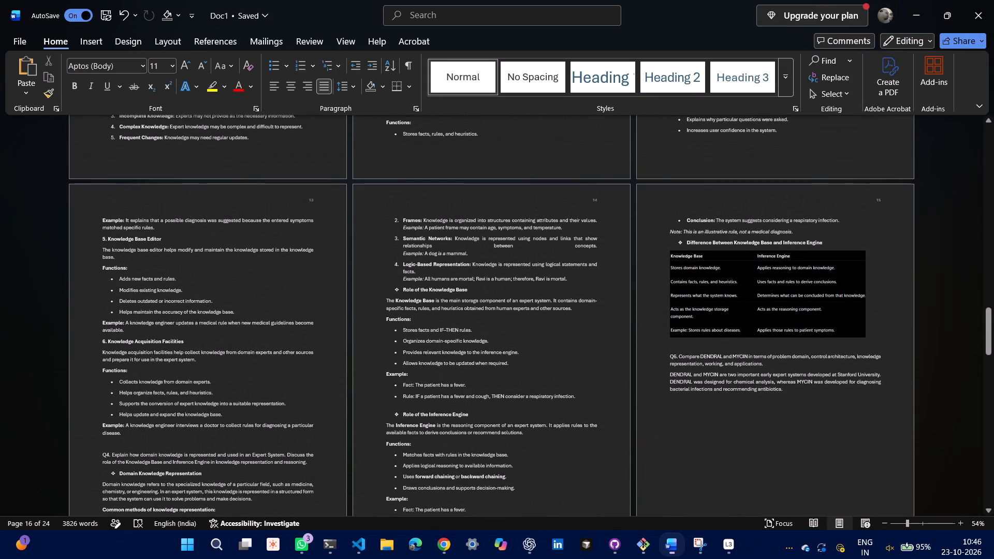
left_click_drag(864, 331, 844, 325)
left_click_drag(868, 338, 848, 327)
Shrink the expert system architecture diagram above the Main components heading on page 2.
scroll(848, 327, "up", 15)
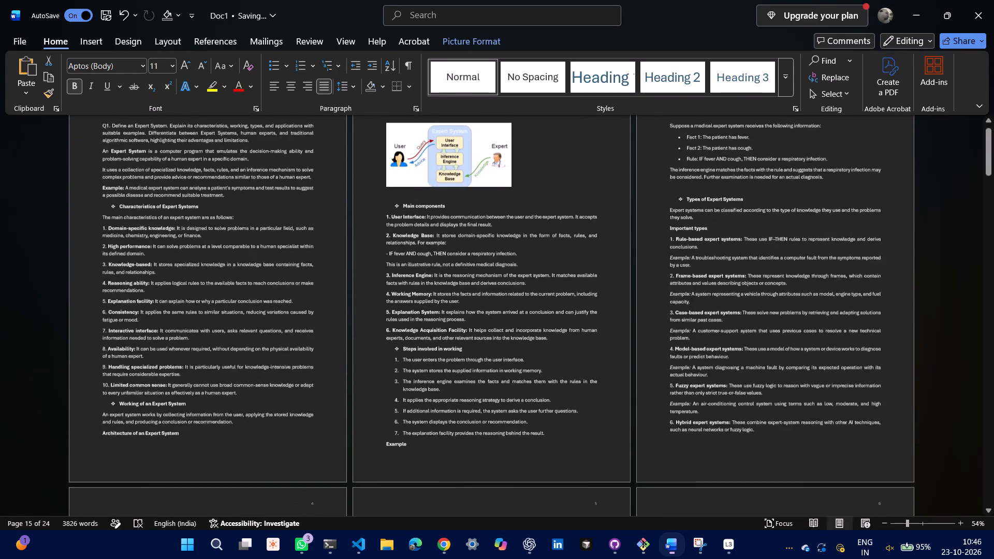
scroll(848, 327, "up", 6)
scroll(848, 327, "down", 1)
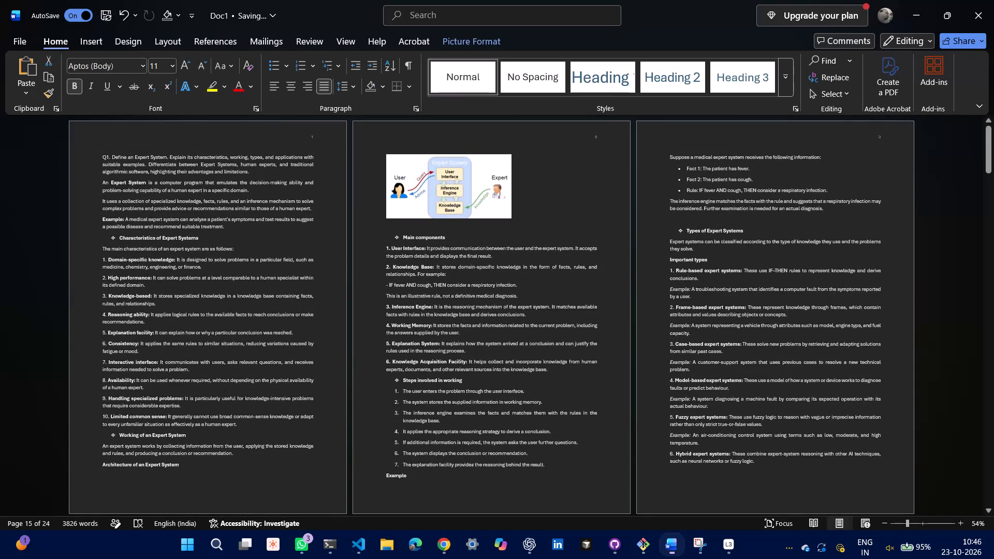
left_click(503, 207)
left_click_drag(512, 220, 501, 216)
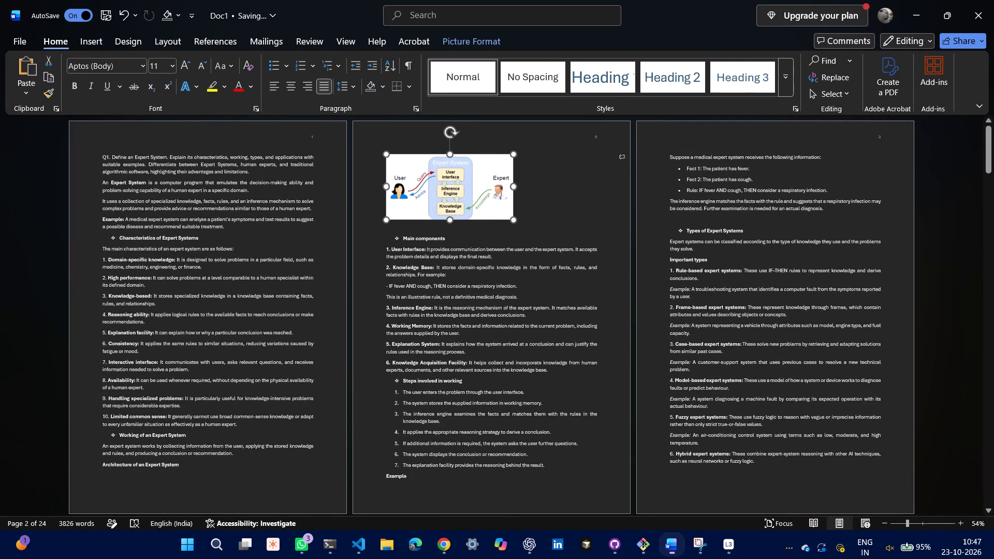
left_click_drag(501, 216, 489, 209)
Resize the application areas table image on page 5 to almost the full text width.
scroll(489, 209, "down", 1)
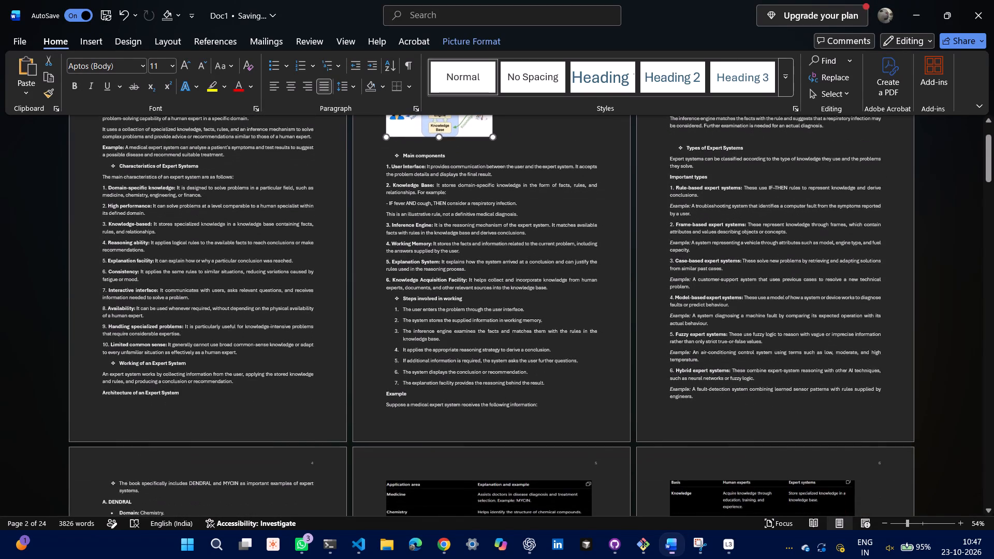
scroll(489, 209, "down", 7)
scroll(489, 209, "up", 1)
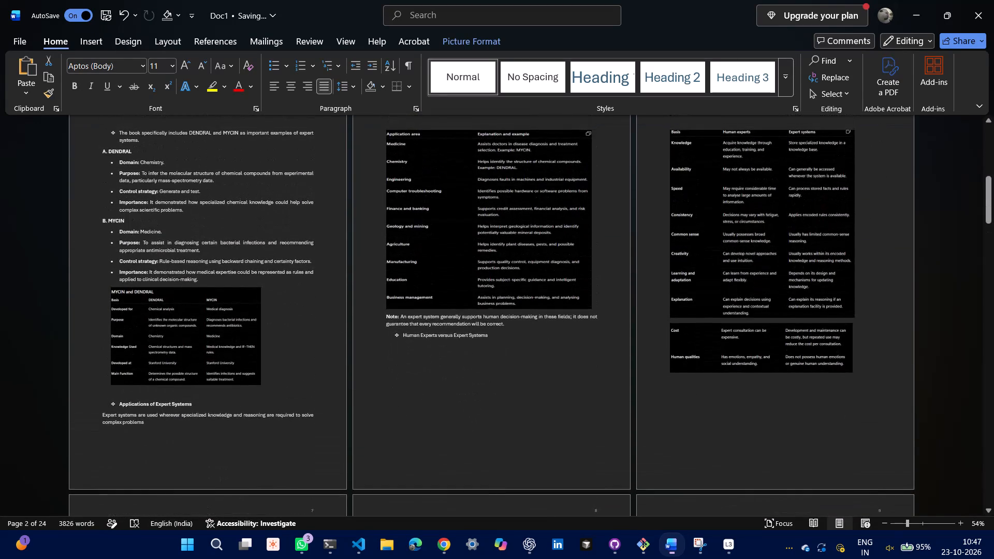
scroll(489, 209, "up", 1)
left_click(512, 260)
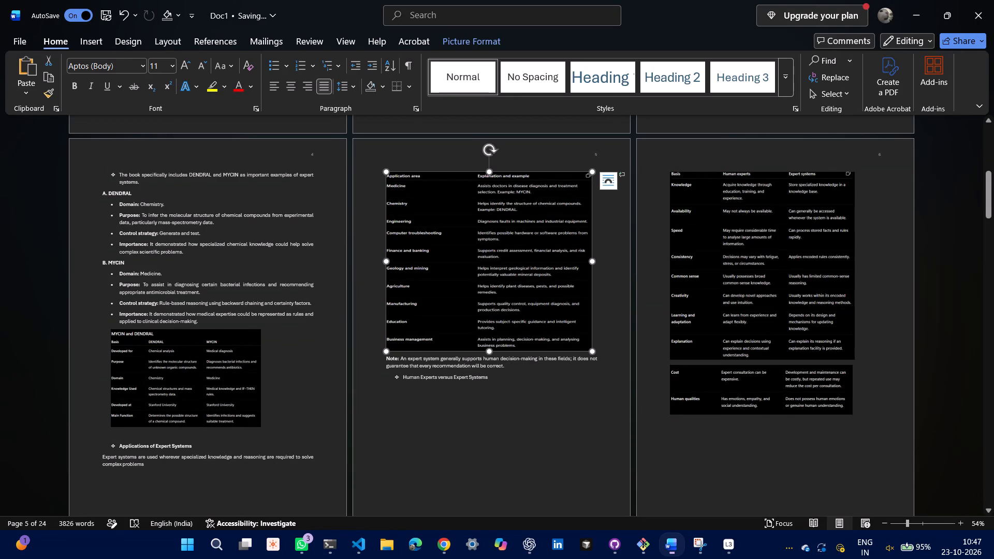
left_click_drag(593, 348, 575, 337)
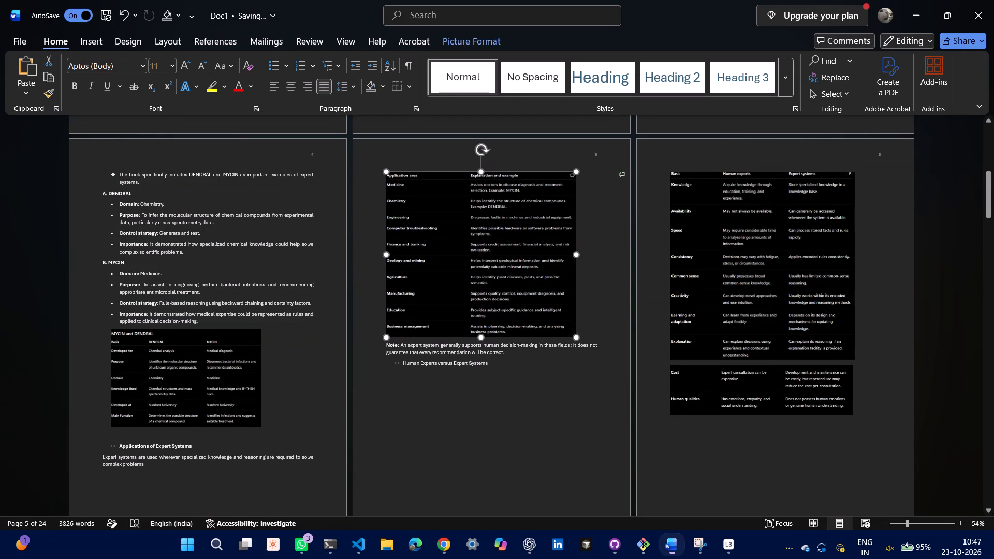
left_click_drag(575, 337, 569, 334)
left_click_drag(570, 334, 591, 336)
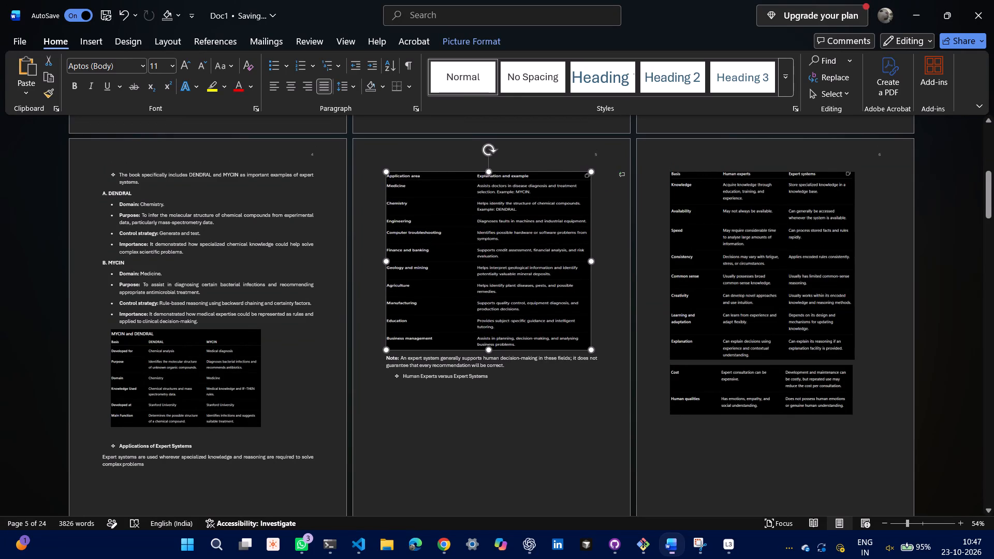
left_click_drag(591, 336, 594, 337)
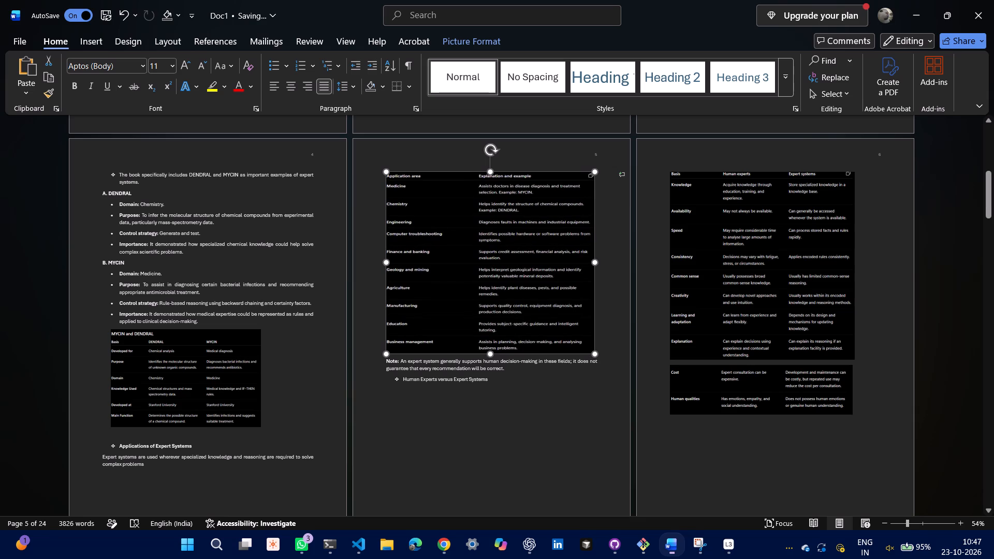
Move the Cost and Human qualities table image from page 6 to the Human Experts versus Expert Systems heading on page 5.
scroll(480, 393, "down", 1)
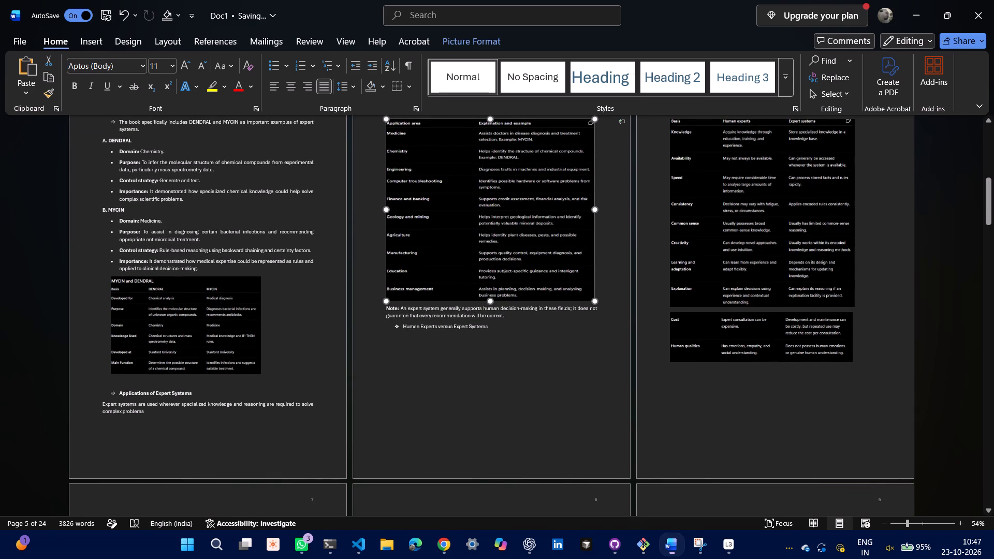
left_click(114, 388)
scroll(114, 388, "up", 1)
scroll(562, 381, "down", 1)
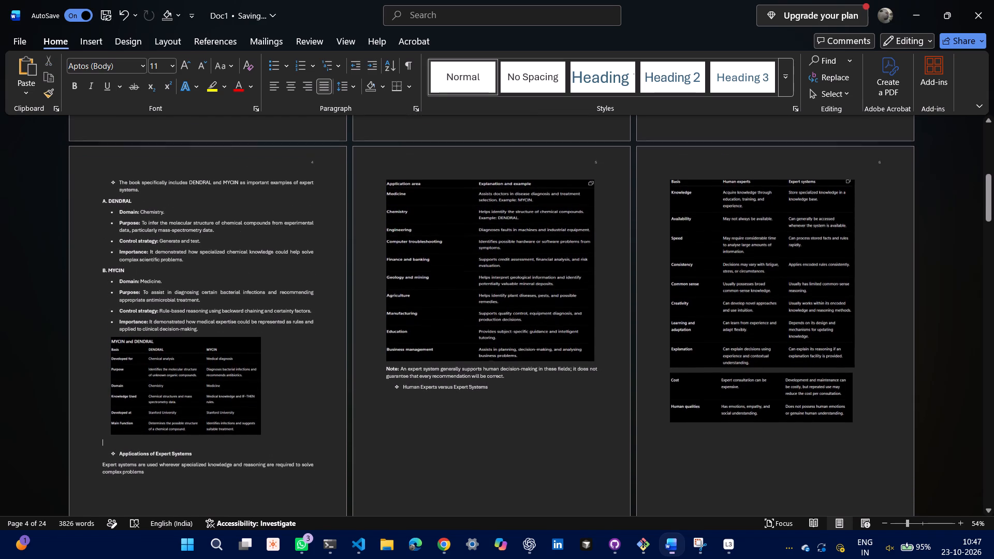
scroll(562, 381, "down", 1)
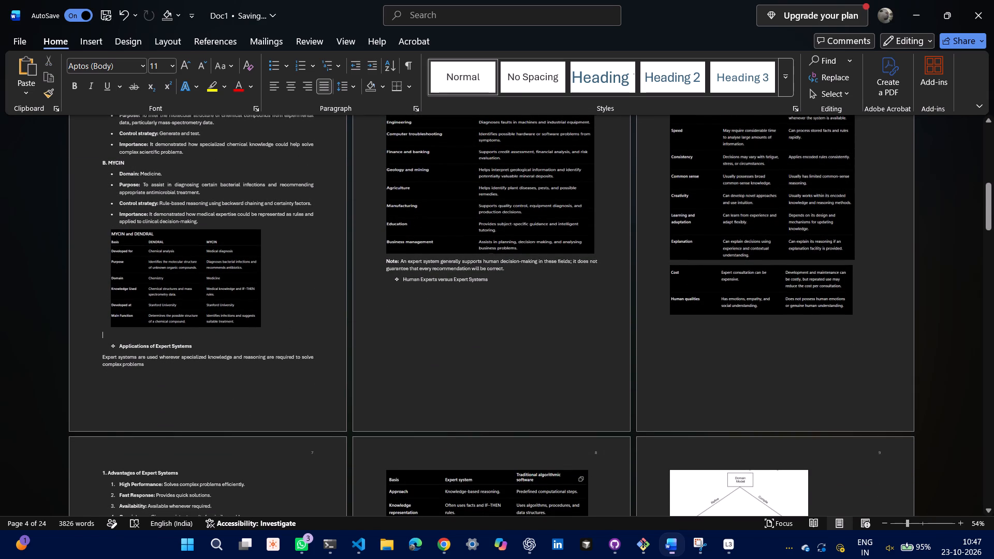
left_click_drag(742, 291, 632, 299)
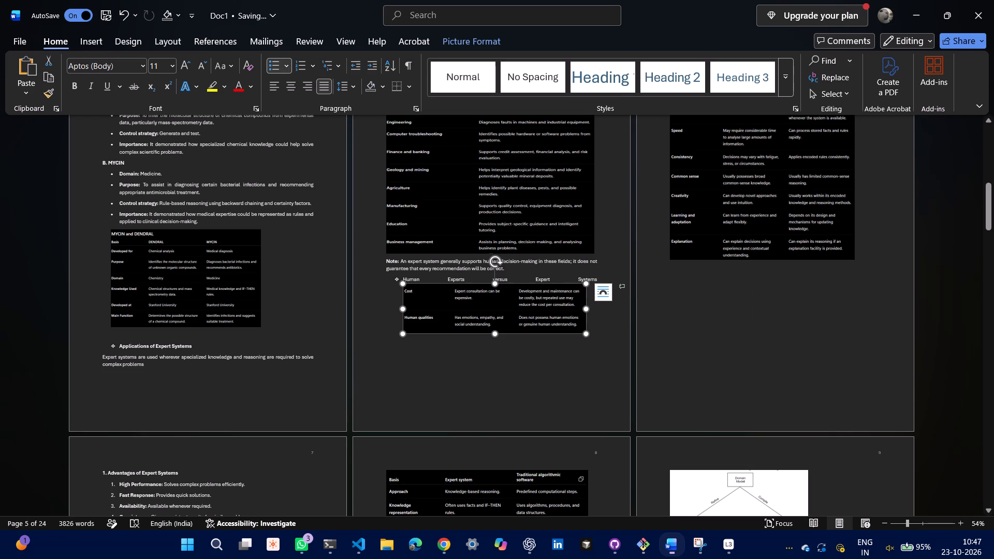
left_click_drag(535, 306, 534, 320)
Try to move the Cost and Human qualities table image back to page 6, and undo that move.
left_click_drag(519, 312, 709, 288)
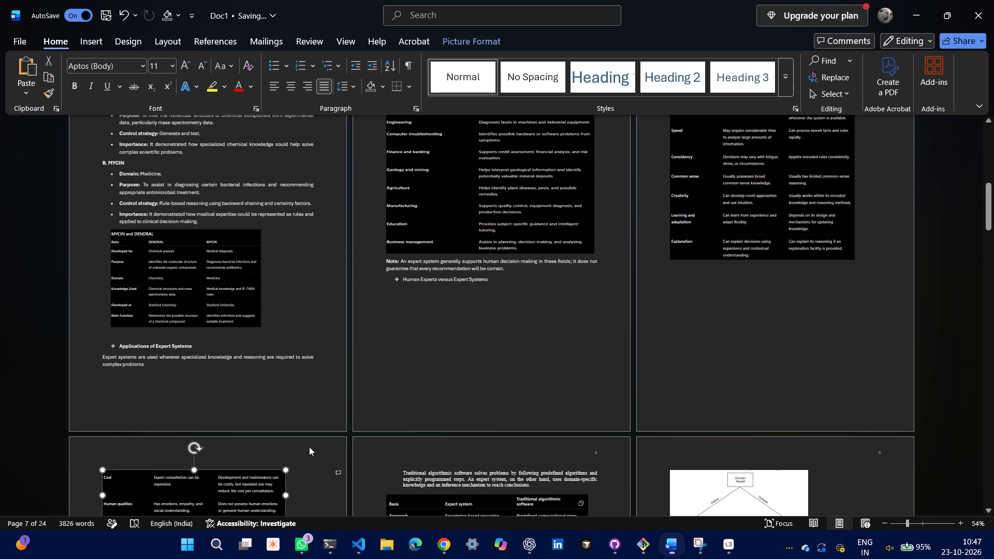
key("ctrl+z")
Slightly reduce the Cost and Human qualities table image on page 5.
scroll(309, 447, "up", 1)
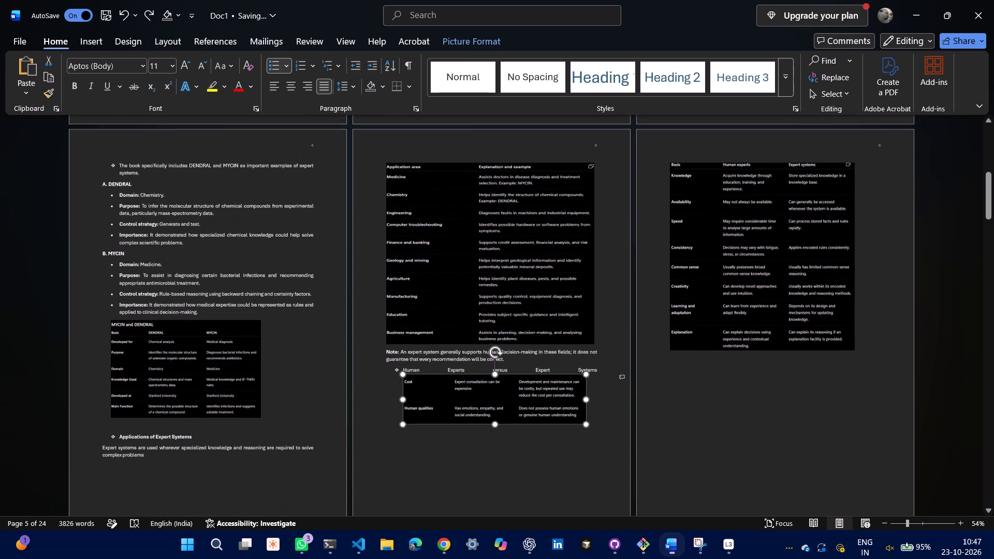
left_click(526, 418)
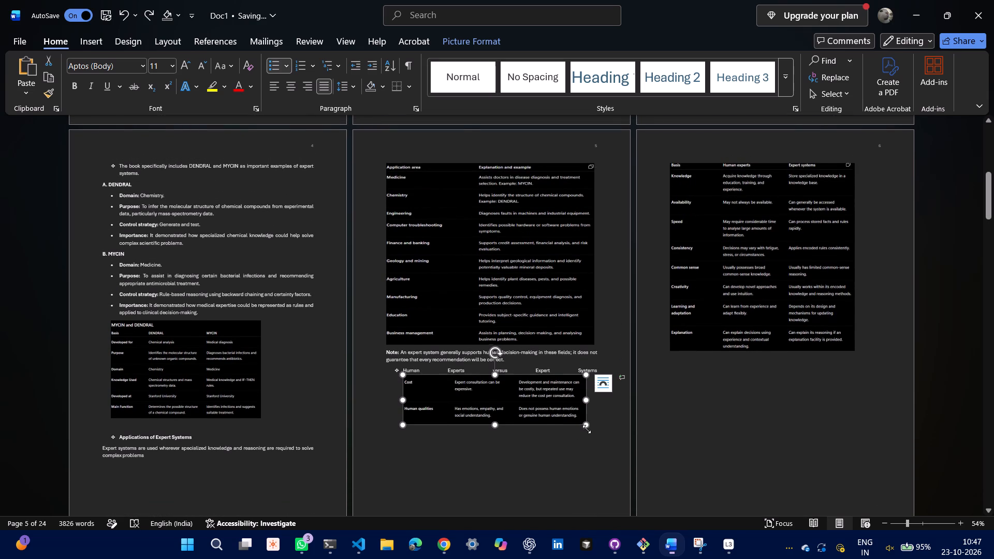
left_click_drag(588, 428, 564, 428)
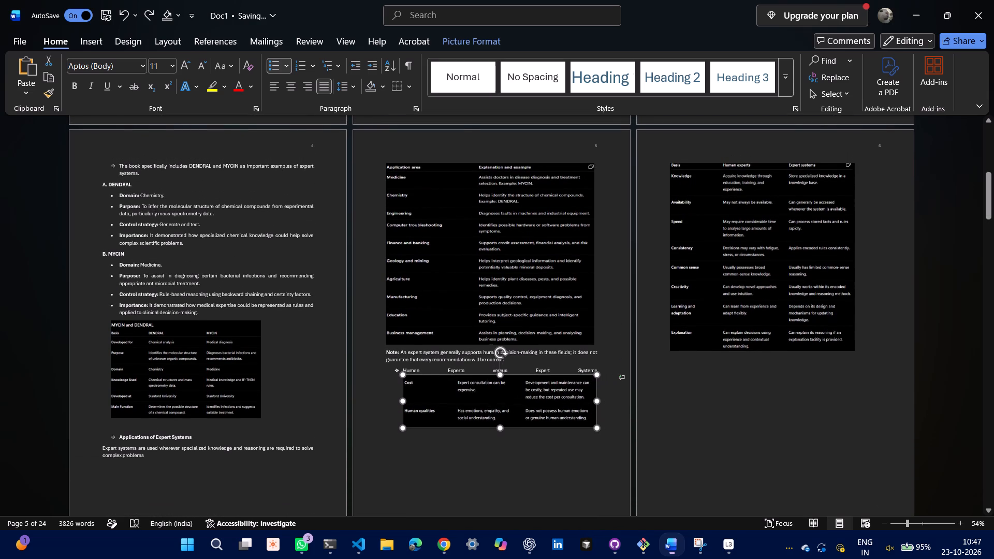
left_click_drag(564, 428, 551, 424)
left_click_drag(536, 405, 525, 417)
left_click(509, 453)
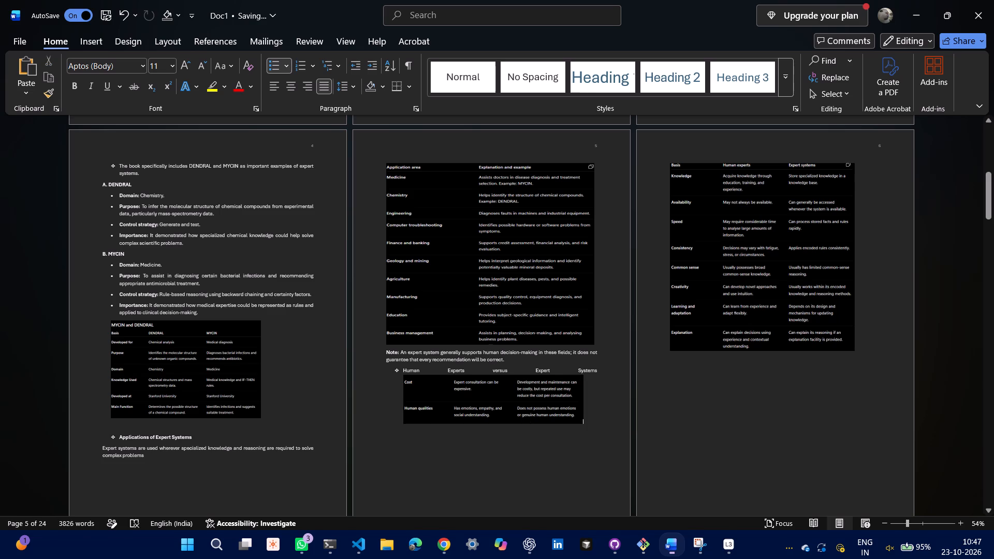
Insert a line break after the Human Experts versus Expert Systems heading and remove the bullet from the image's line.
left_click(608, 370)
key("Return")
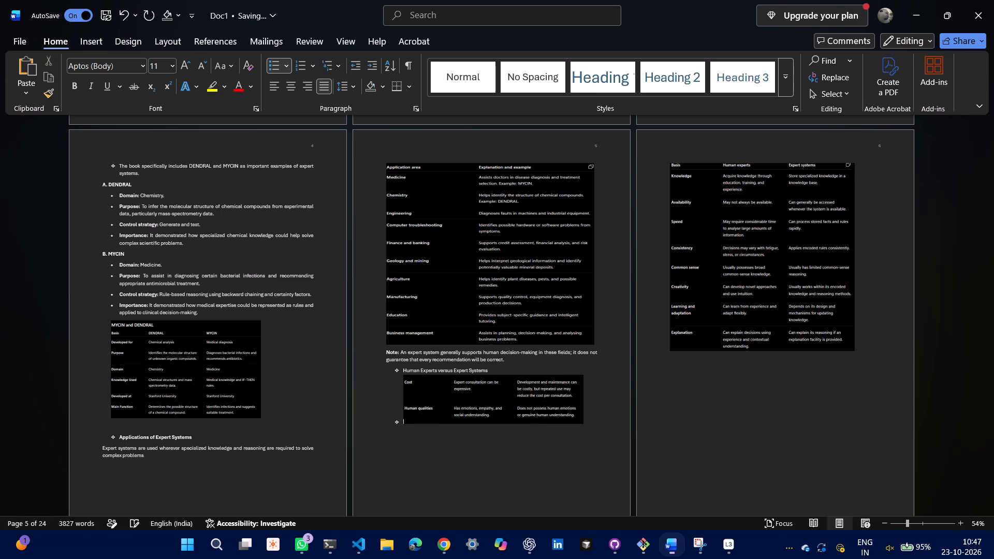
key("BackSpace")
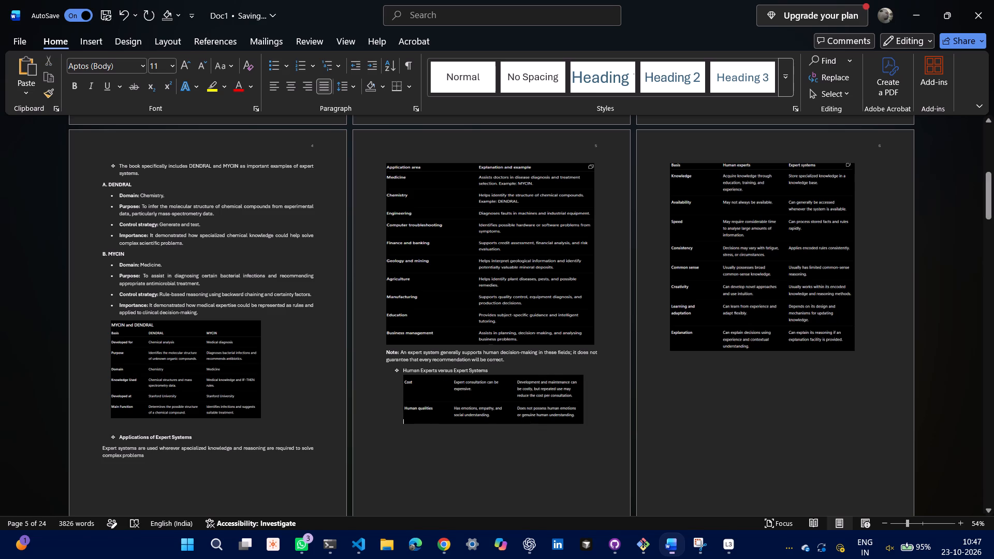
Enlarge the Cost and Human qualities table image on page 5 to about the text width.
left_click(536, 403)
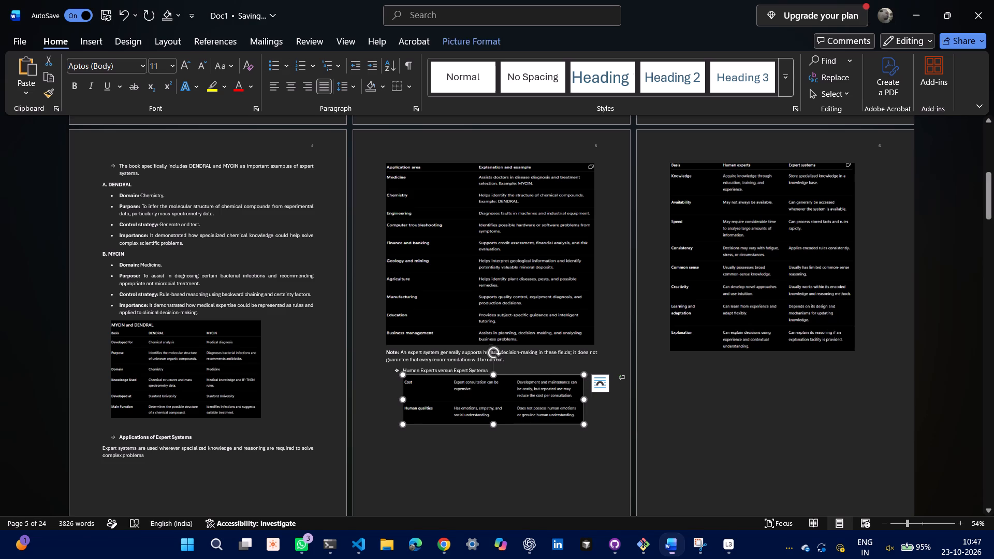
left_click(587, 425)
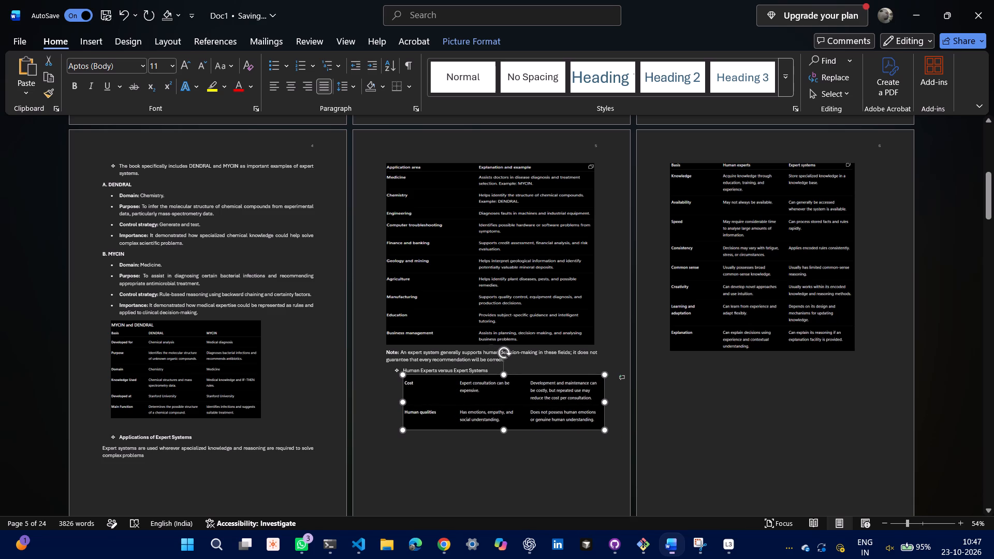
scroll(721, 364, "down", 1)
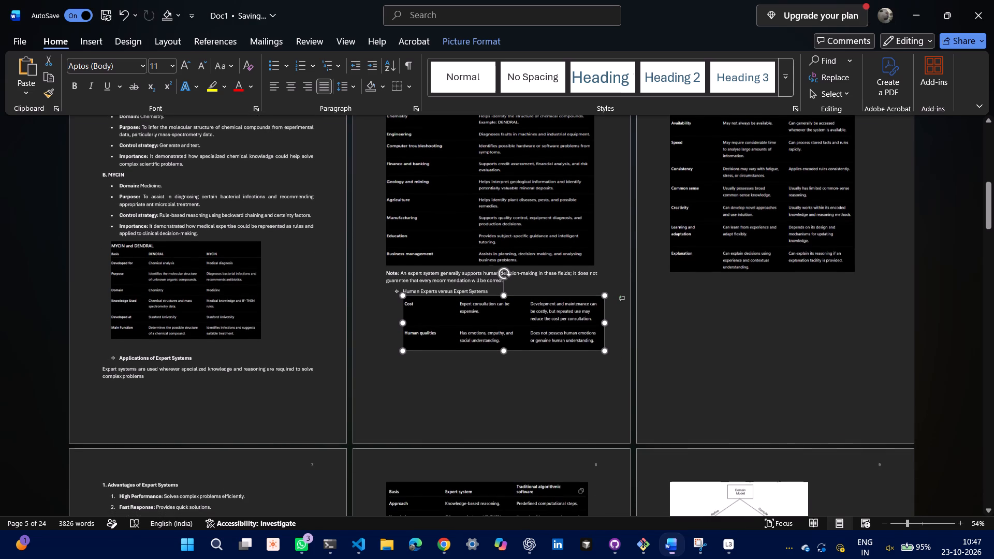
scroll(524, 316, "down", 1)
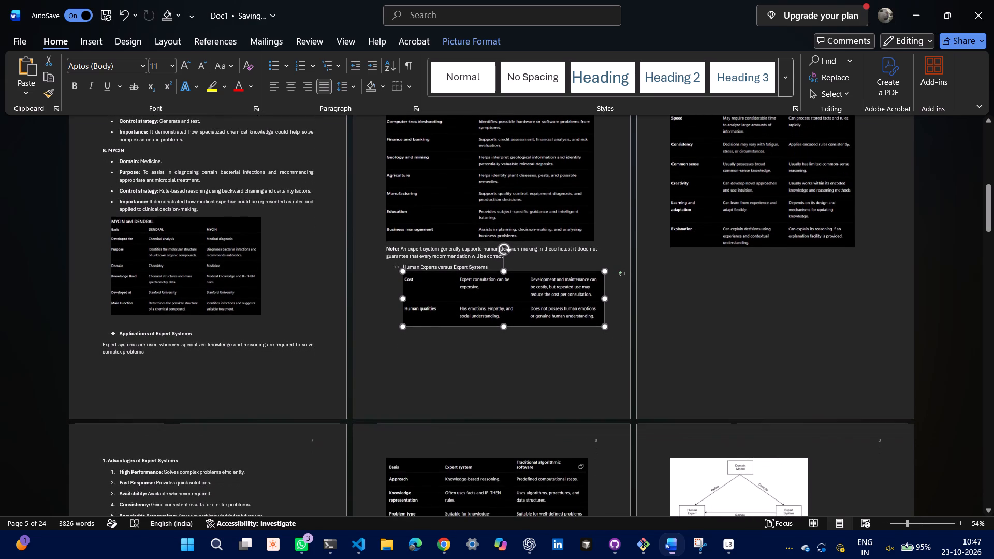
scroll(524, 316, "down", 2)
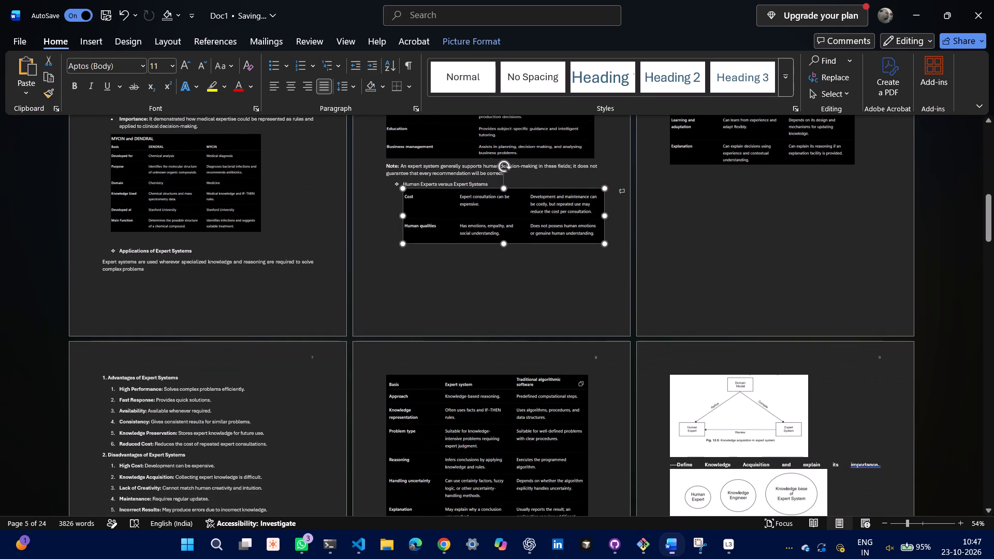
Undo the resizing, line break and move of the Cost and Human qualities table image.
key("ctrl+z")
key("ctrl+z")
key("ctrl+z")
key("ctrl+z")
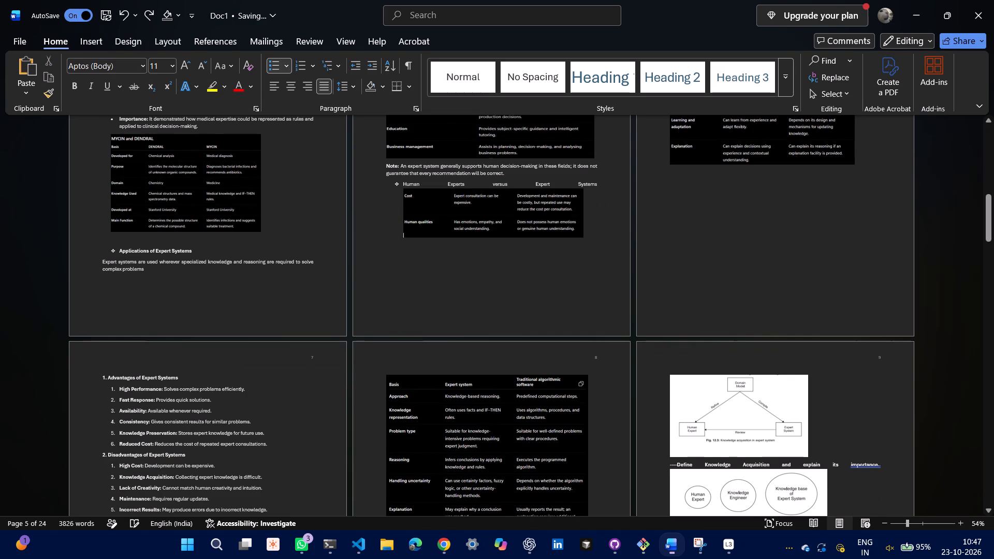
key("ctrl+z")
Copy the Advantages, Disadvantages and Limitations of Expert Systems lists on page 7.
scroll(524, 316, "up", 1)
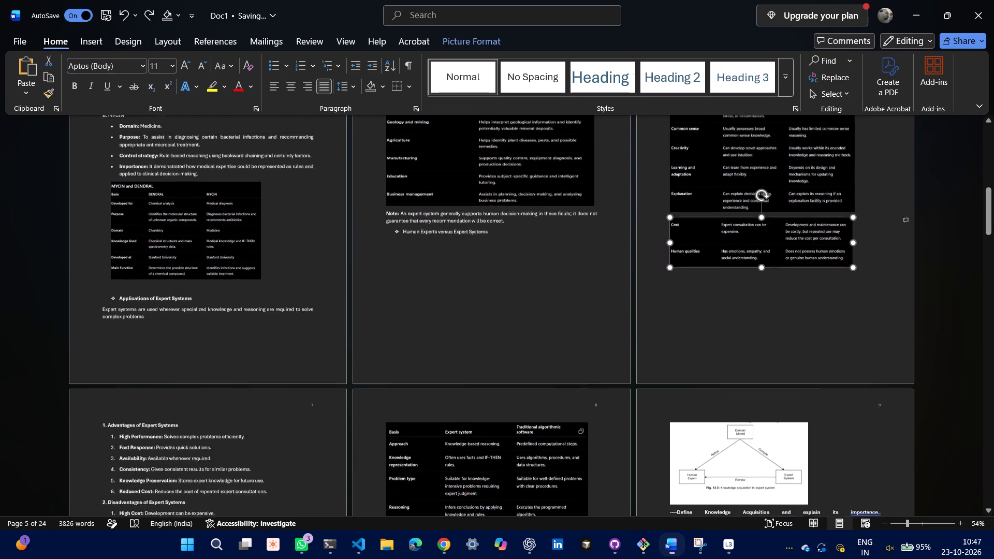
scroll(524, 316, "up", 1)
scroll(524, 316, "down", 2)
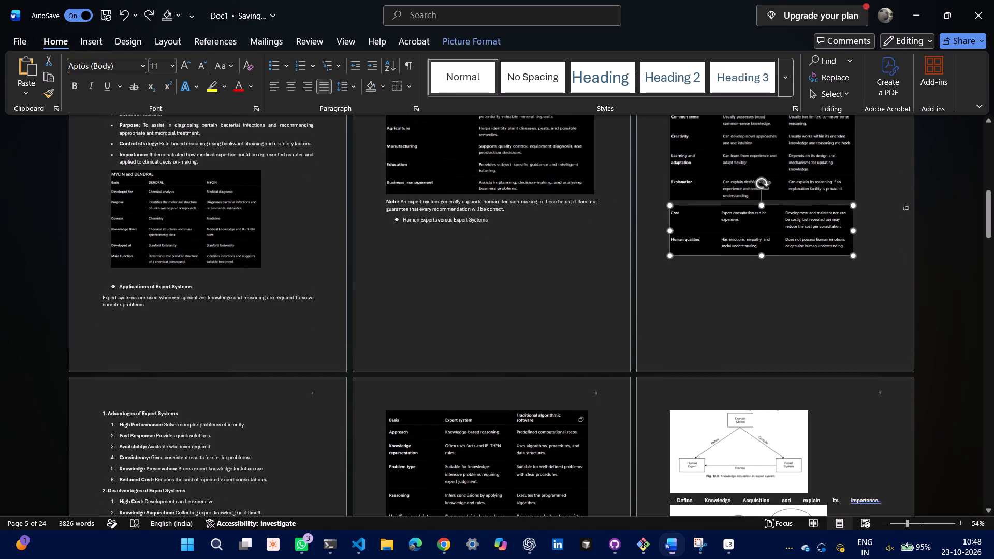
scroll(524, 316, "down", 3)
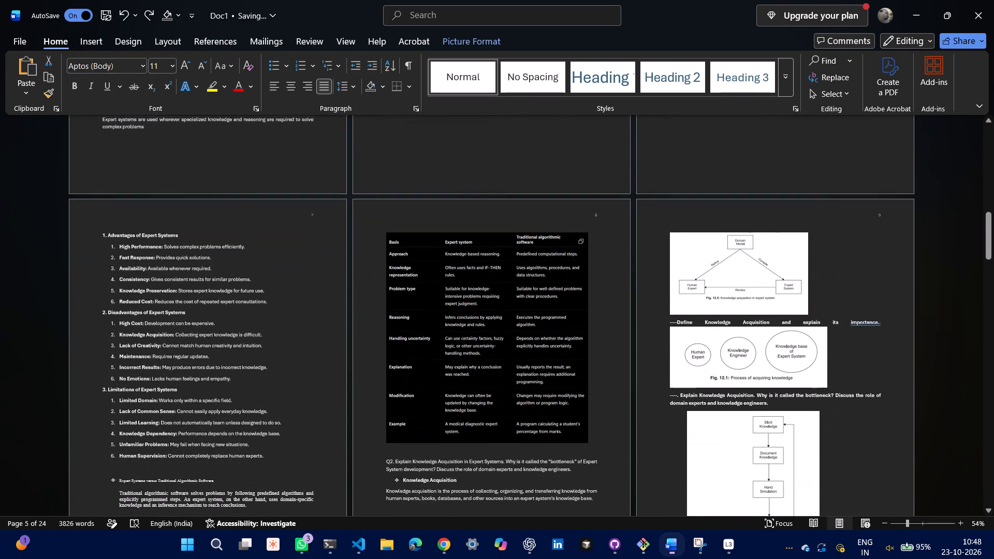
scroll(524, 316, "down", 2)
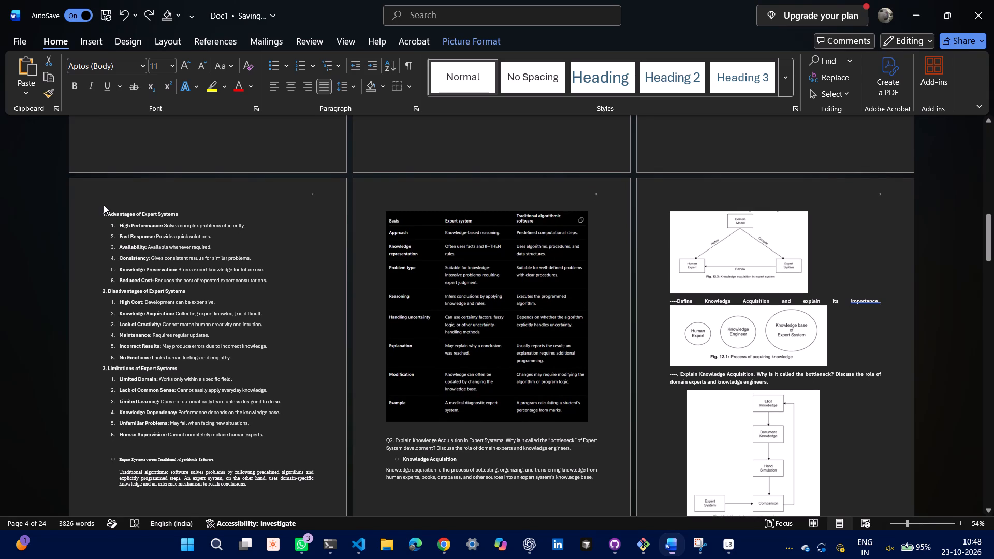
left_click_drag(104, 205, 192, 433)
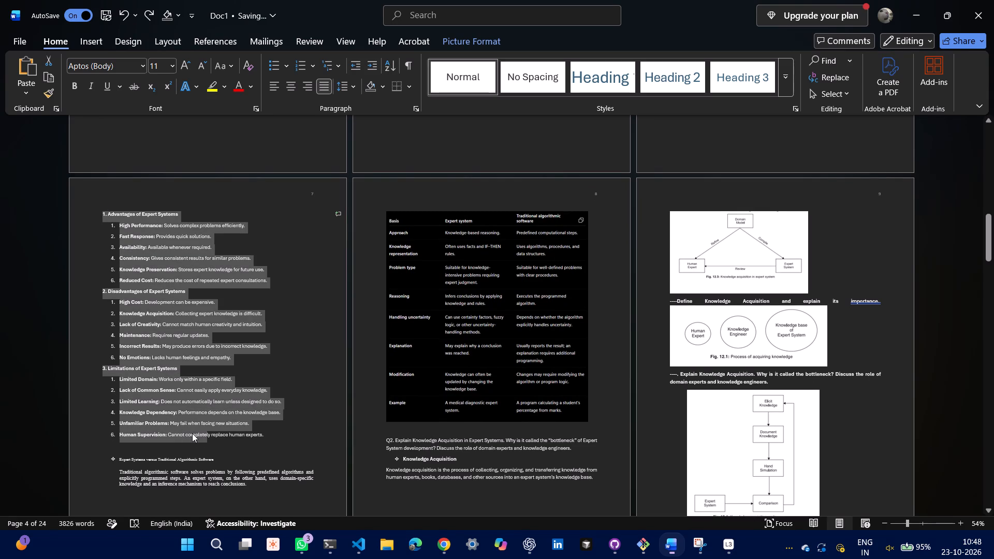
left_click_drag(192, 433, 262, 433)
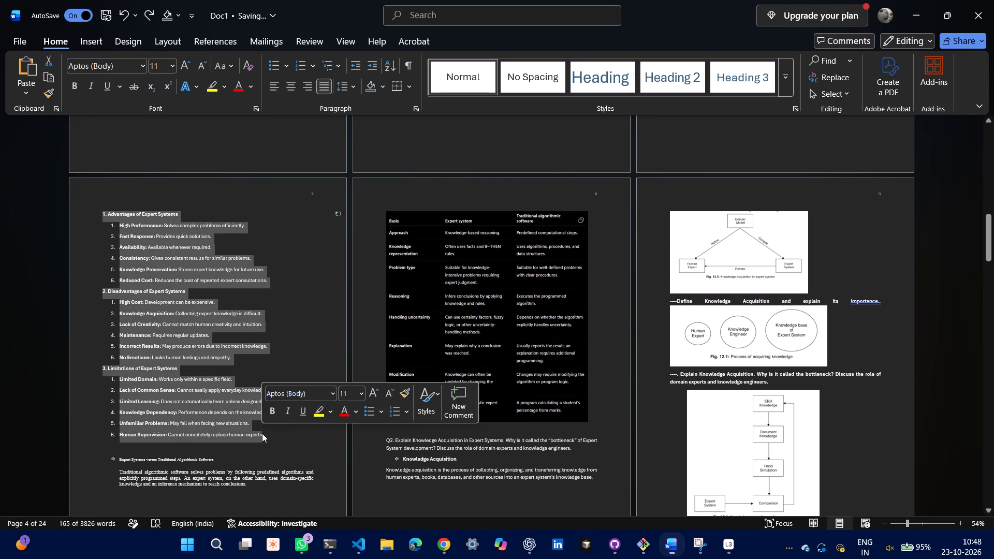
key("ctrl+c")
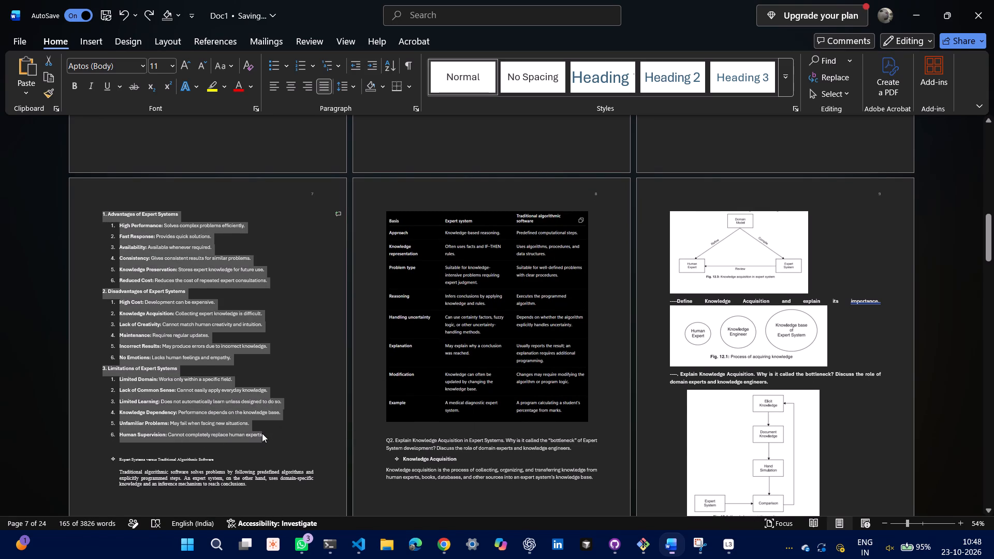
Delete the Advantages, Disadvantages and Limitations lists from page 7, along with the blank lines left at the top of the page.
key("BackSpace")
scroll(262, 433, "up", 1)
key("BackSpace")
key("BackSpace")
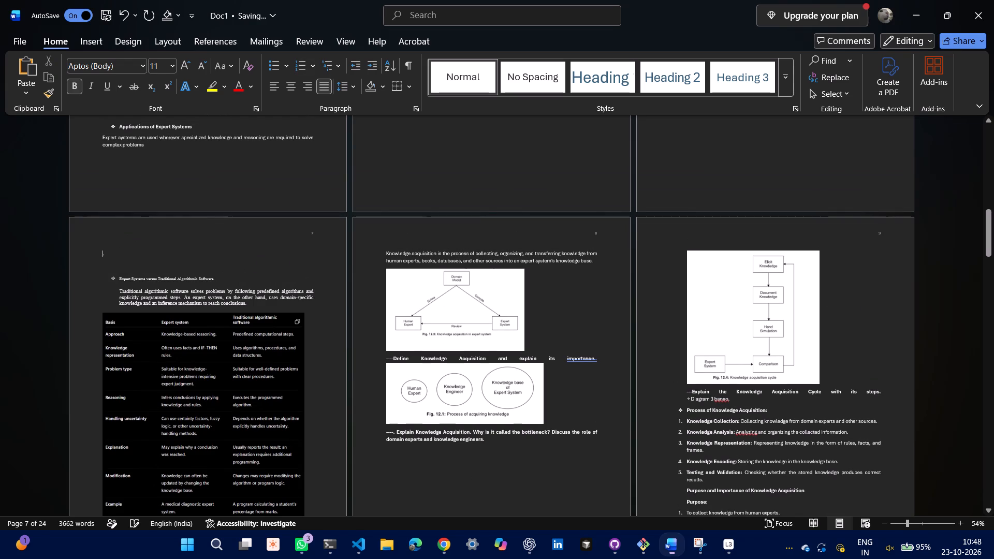
key("BackSpace")
scroll(262, 433, "up", 3)
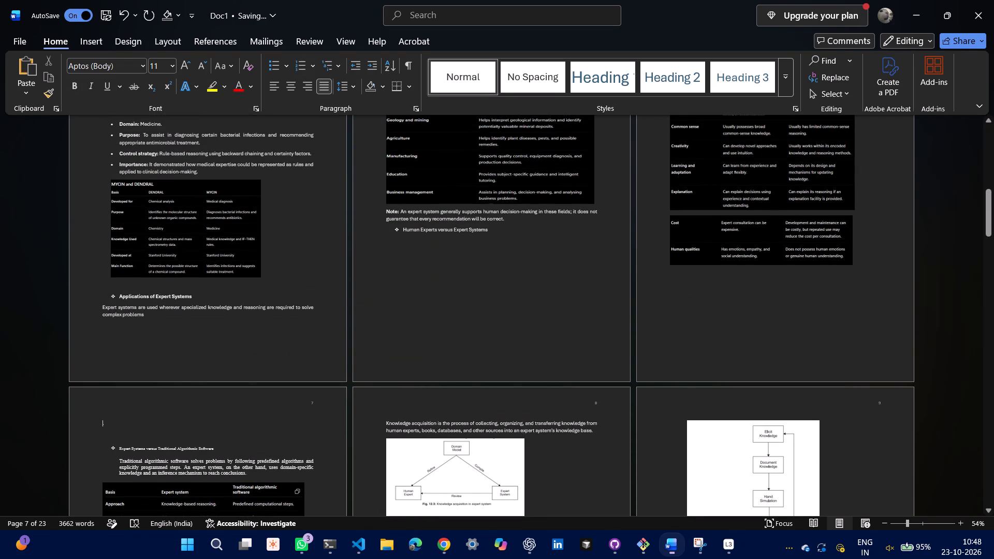
left_click(153, 418)
key("BackSpace")
Paste the copied Advantages, Disadvantages and Limitations lists on a new line after the Note paragraph on page 5.
scroll(153, 418, "up", 2)
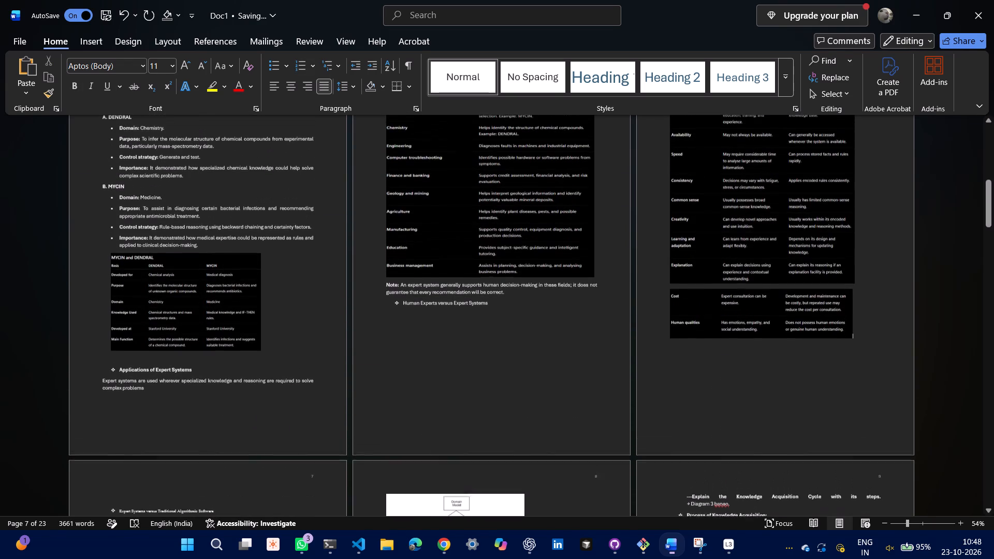
left_click(505, 298)
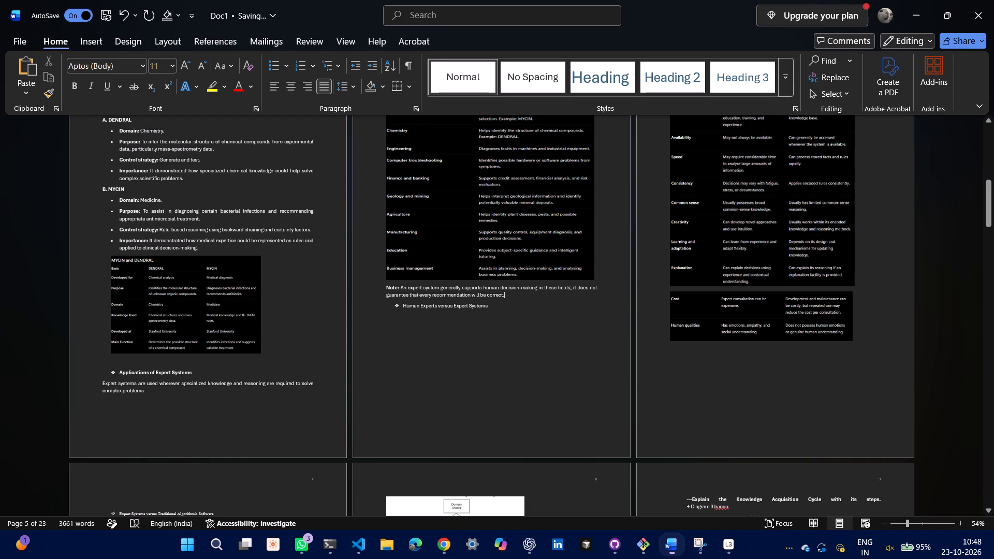
key("Return")
key("ctrl+v")
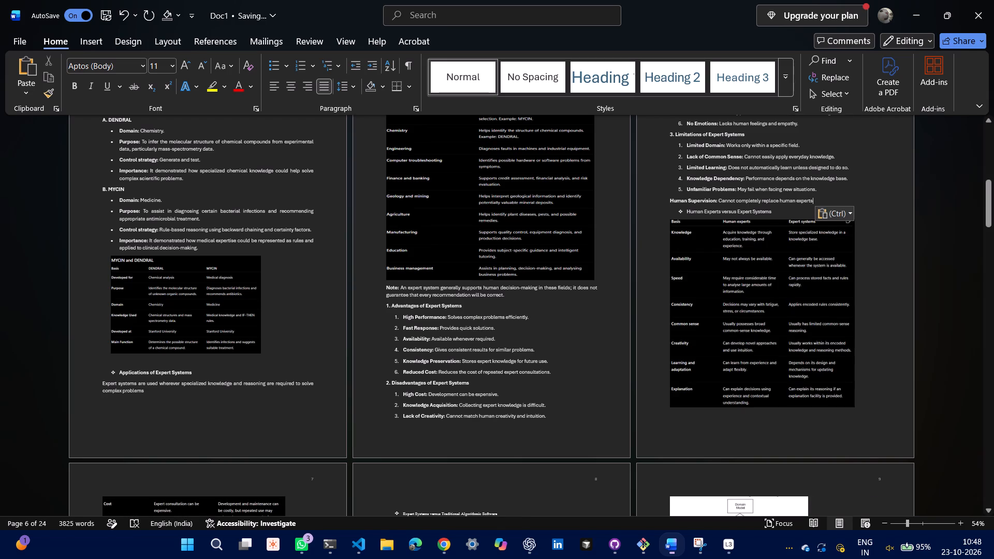
Set the font of the Expert Systems versus Traditional Algorithmic Software heading on page 8 to Aptos Narrow.
scroll(772, 288, "down", 2)
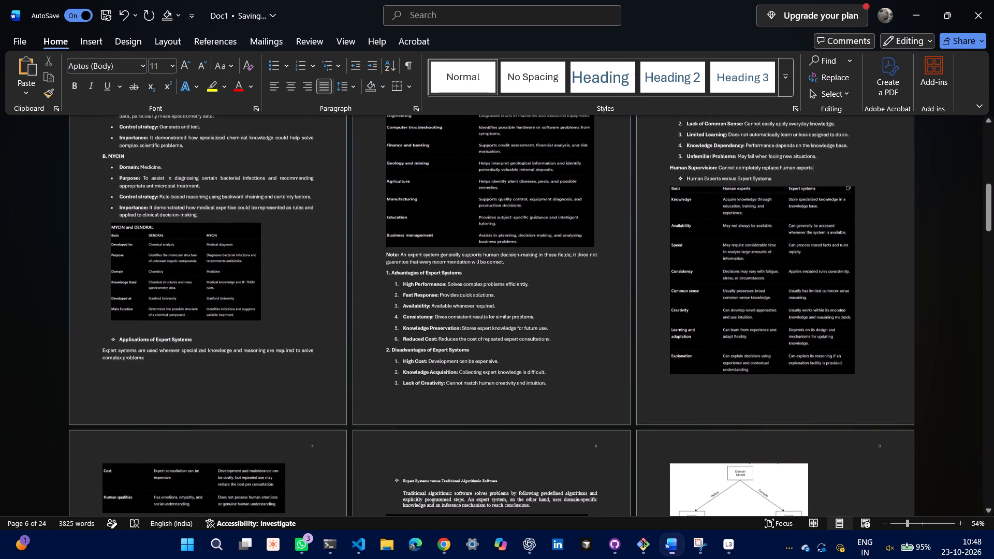
scroll(772, 288, "down", 7)
scroll(454, 183, "up", 1)
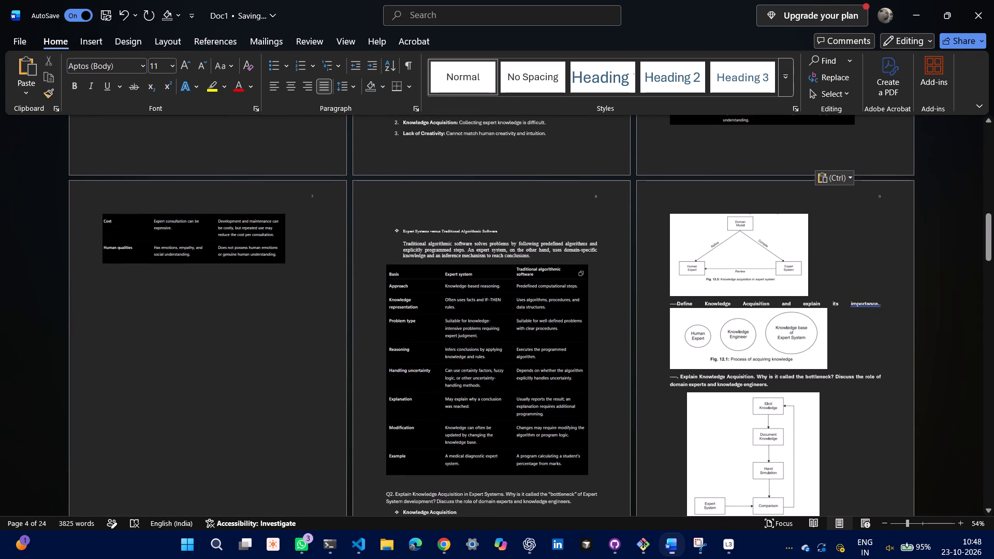
left_click_drag(501, 229, 387, 225)
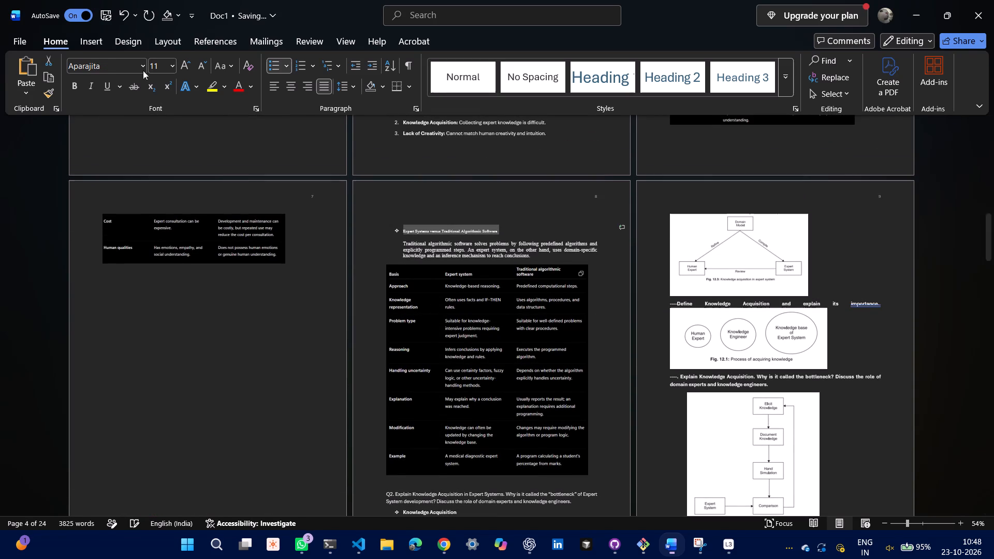
left_click(138, 64)
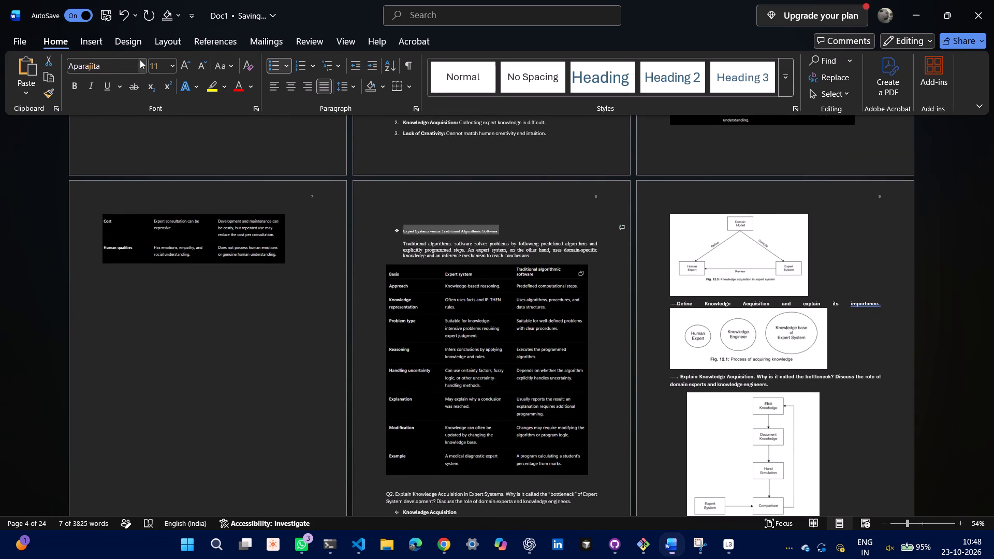
left_click(140, 60)
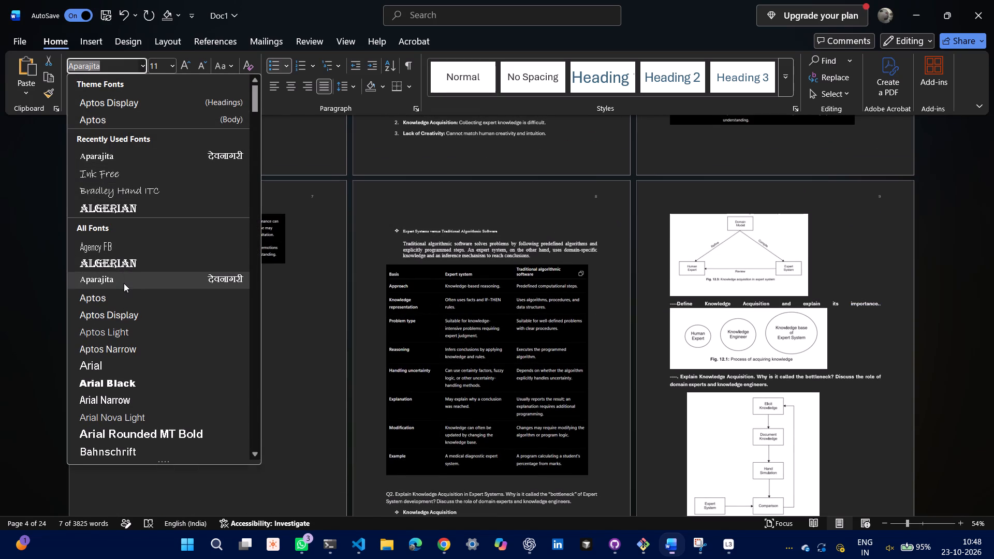
left_click(108, 356)
left_click(427, 311)
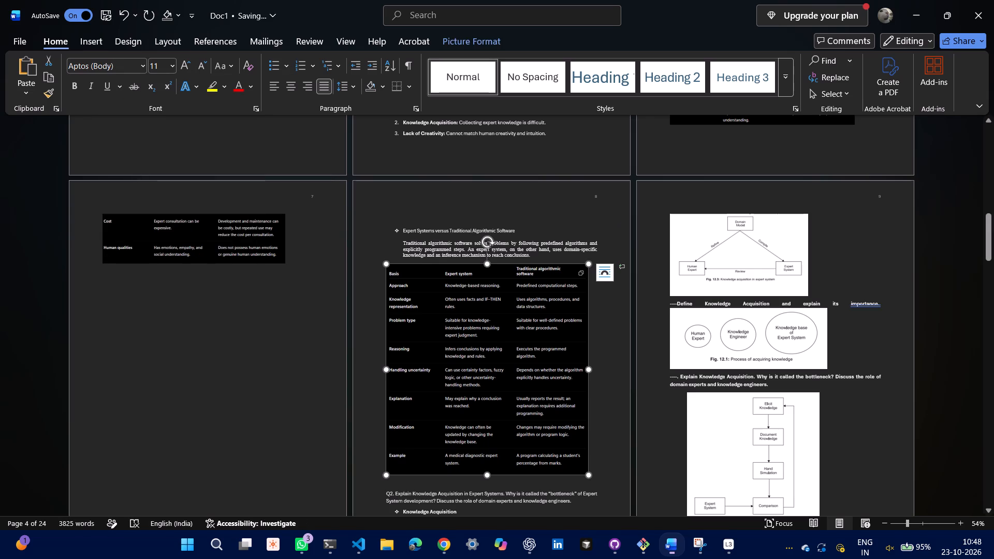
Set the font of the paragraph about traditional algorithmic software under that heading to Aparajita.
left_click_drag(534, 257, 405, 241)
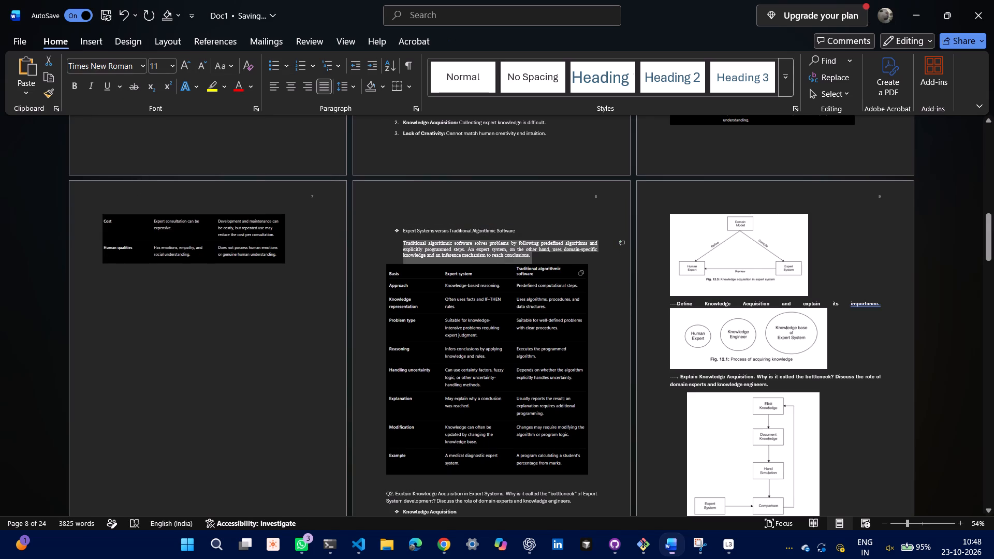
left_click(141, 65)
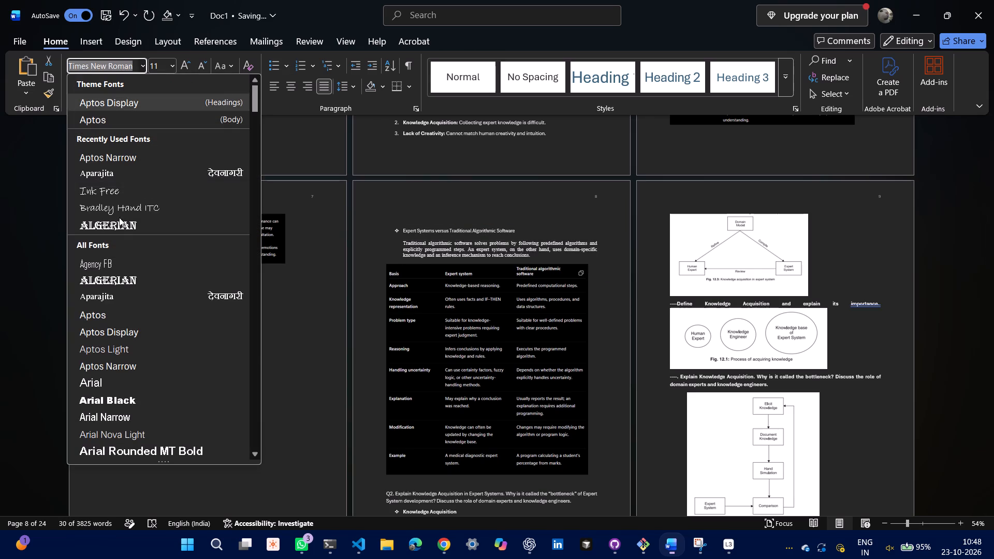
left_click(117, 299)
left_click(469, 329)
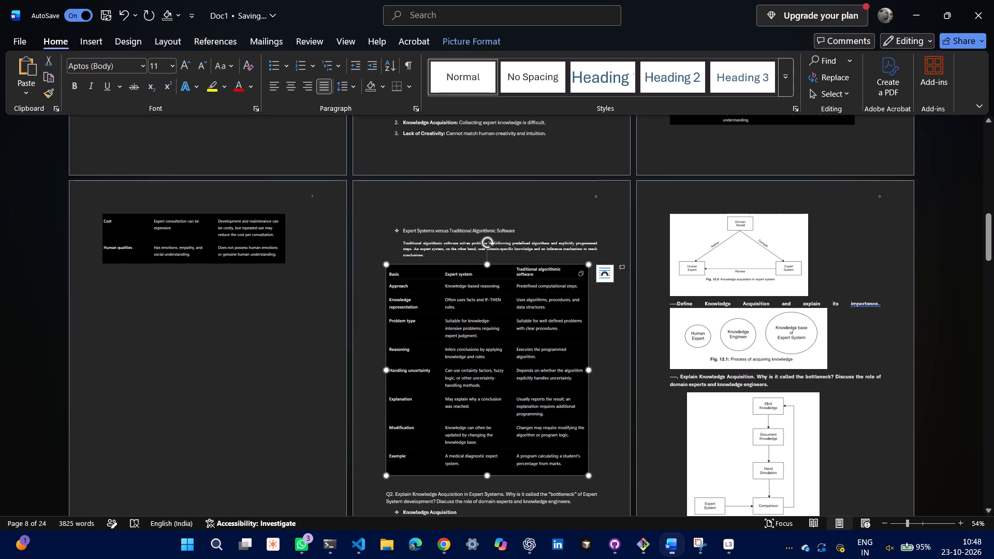
Set the font of the paragraph about traditional algorithmic software to Aptos.
left_click_drag(433, 258, 403, 242)
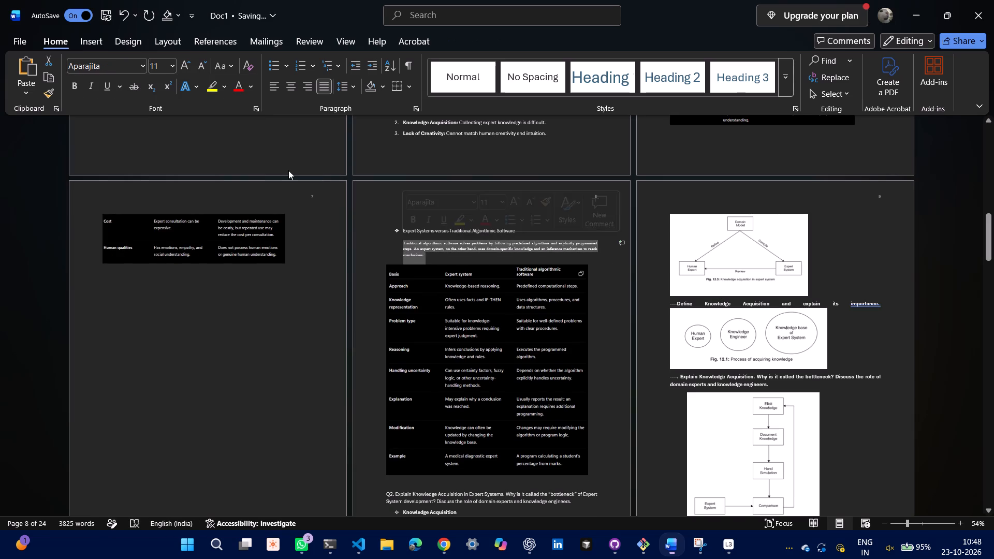
left_click(139, 62)
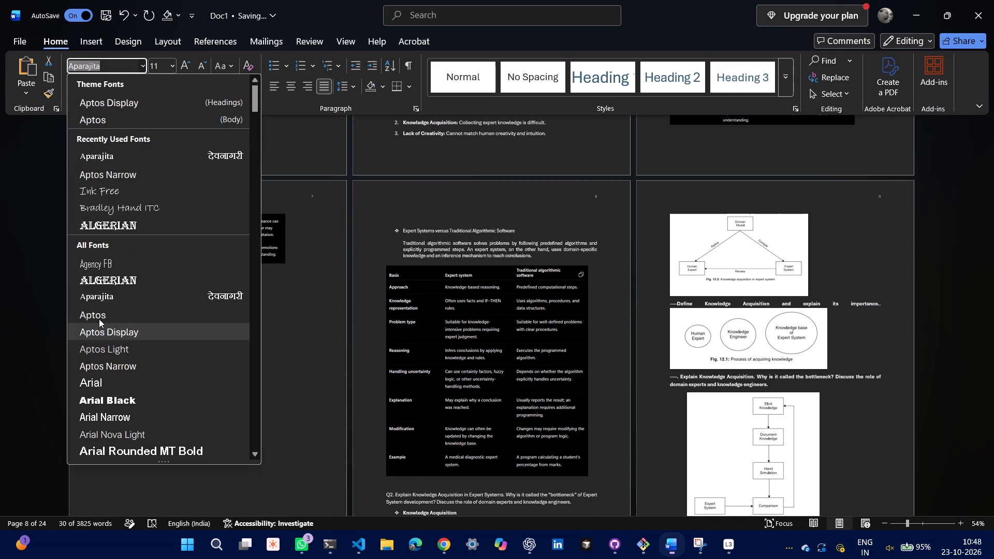
left_click(99, 318)
left_click(475, 358)
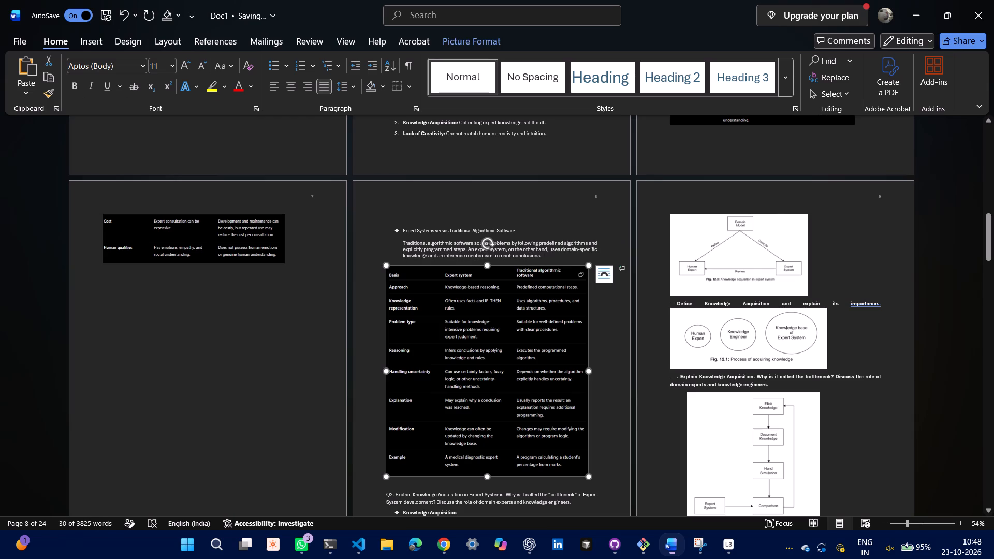
Remove the bullet and blank lines before the Expert Systems versus Traditional Algorithmic Software heading, placing it on its own line below the Cost table image.
left_click(403, 233)
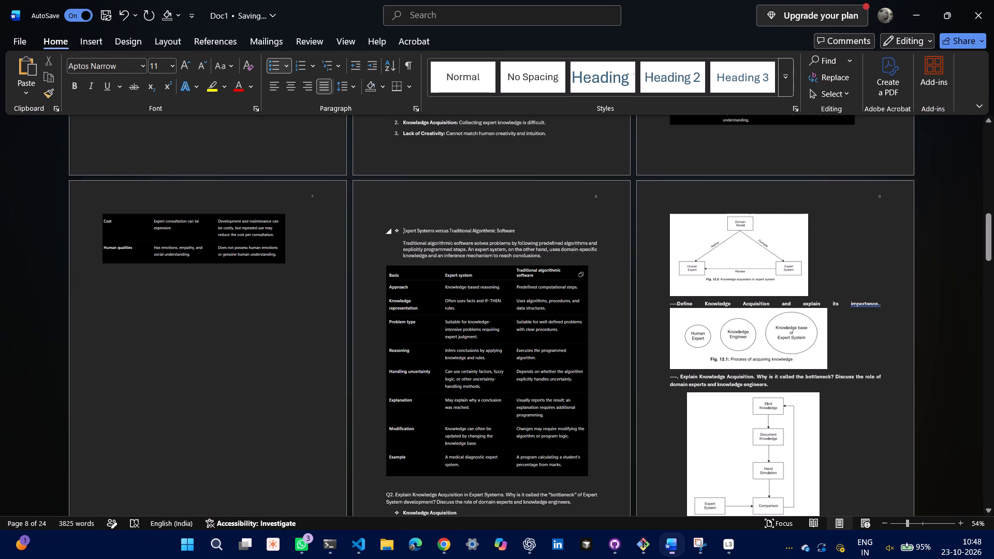
key("BackSpace")
key("BackSpace")
key("BackSpace")
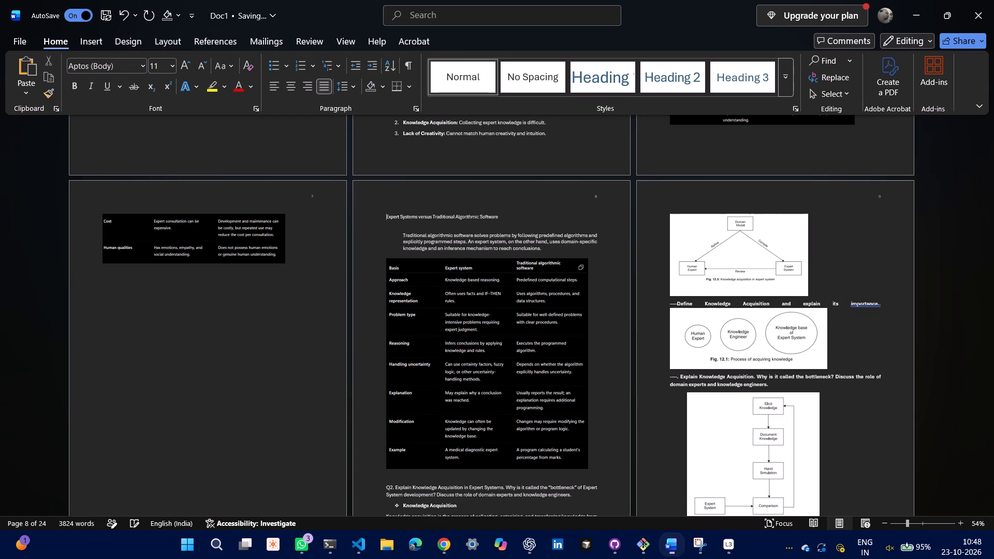
key("BackSpace")
key("BackSpace")
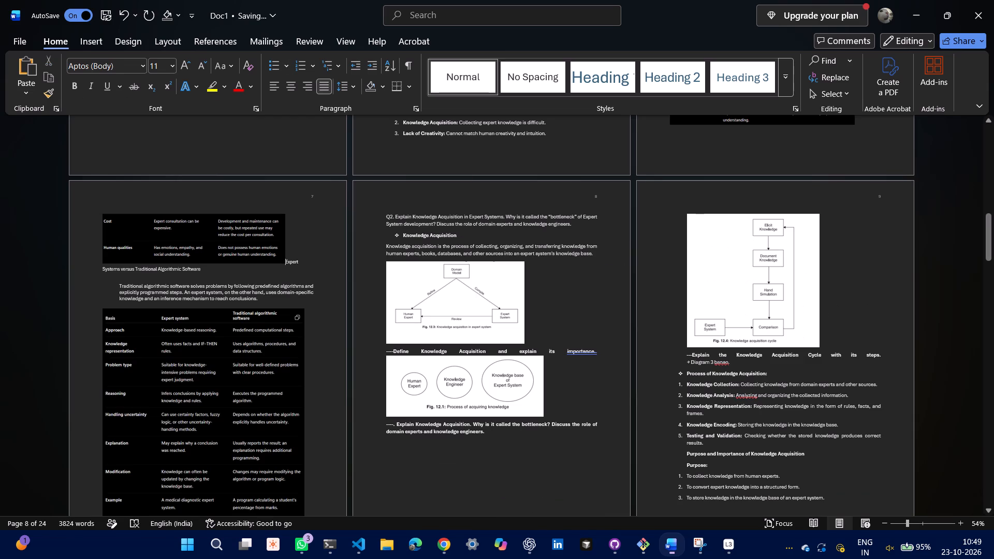
left_click_drag(218, 272, 95, 271)
left_click(315, 278)
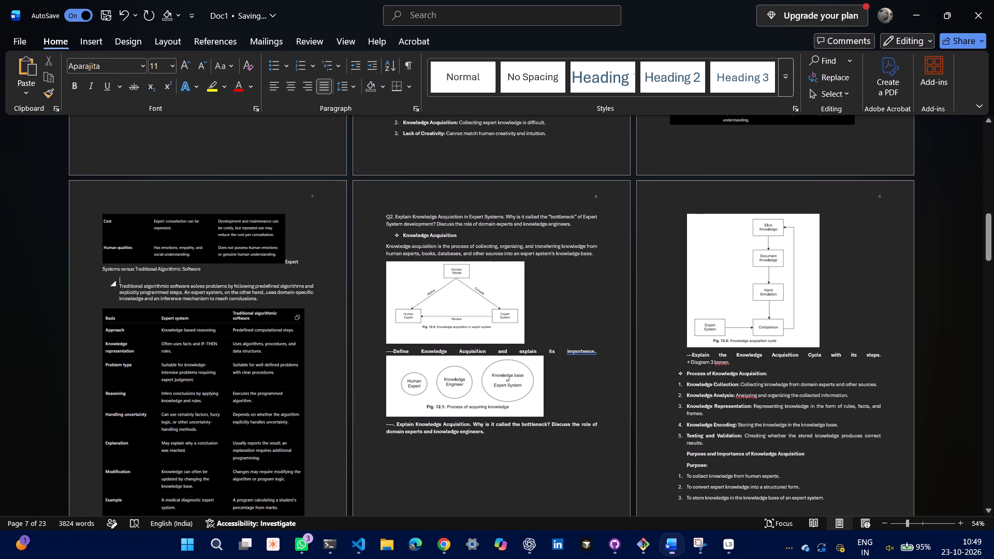
left_click(285, 259)
key("Return")
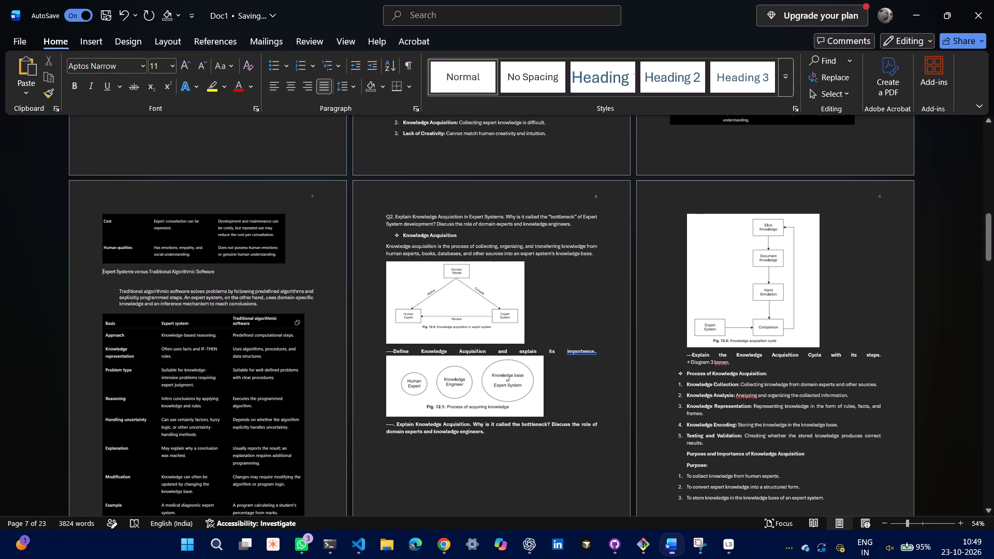
Left-align the Expert Systems versus Traditional Algorithmic Software heading and its paragraph and set their font size to 10.
left_click_drag(242, 276, 91, 269)
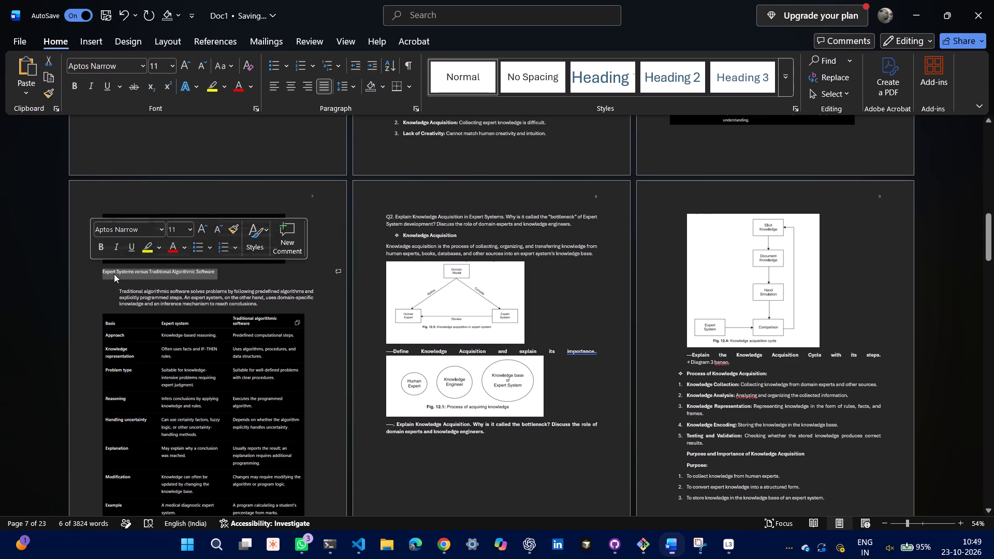
left_click(114, 274)
left_click_drag(103, 273, 275, 308)
left_click(275, 89)
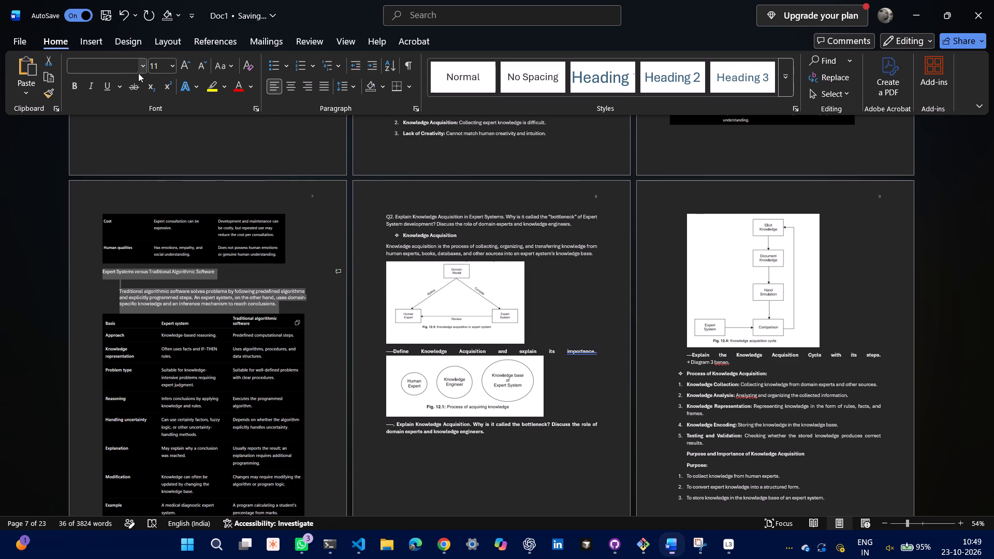
left_click(174, 65)
left_click(156, 110)
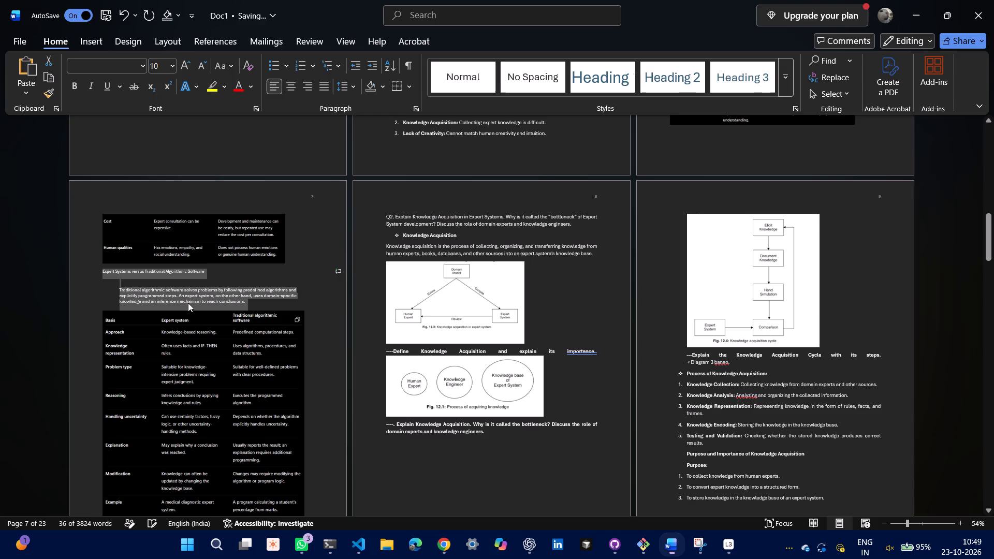
Remove the indent and the blank line before the paragraph about traditional algorithmic software.
left_click(188, 303)
left_click(116, 289)
key("BackSpace")
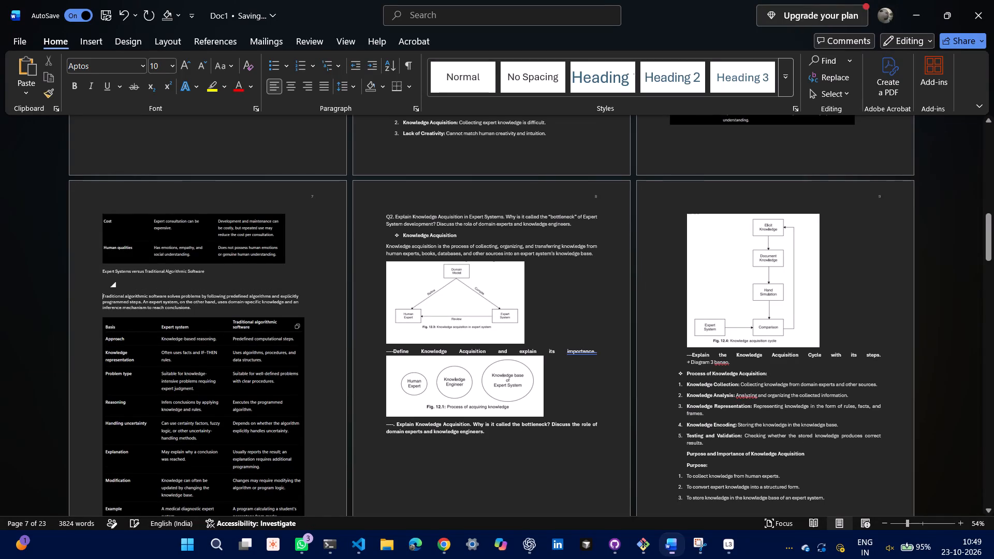
key("BackSpace")
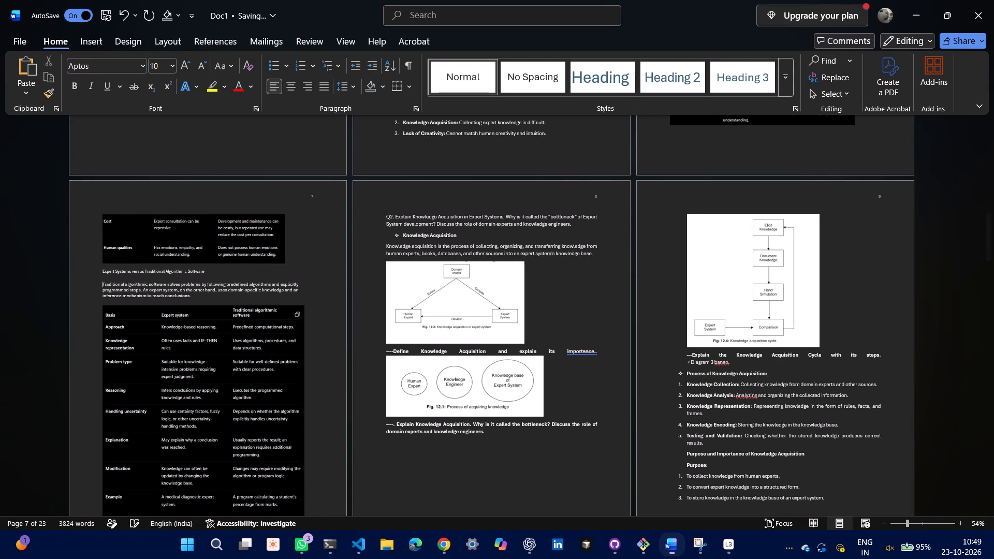
Apply the diamond bullet to the Expert Systems versus Traditional Algorithmic Software heading on page 7.
left_click_drag(209, 274, 72, 275)
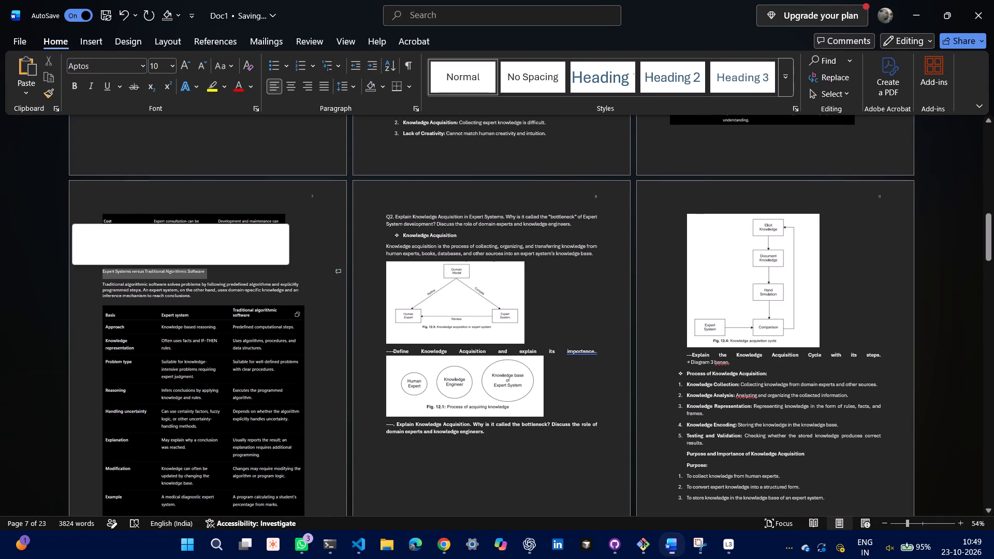
left_click(271, 68)
left_click(372, 423)
Shrink the Fig. 12.4 Knowledge acquisition cycle diagram on page 9 to about three-quarters of its size, keeping its proportions.
scroll(372, 423, "down", 1)
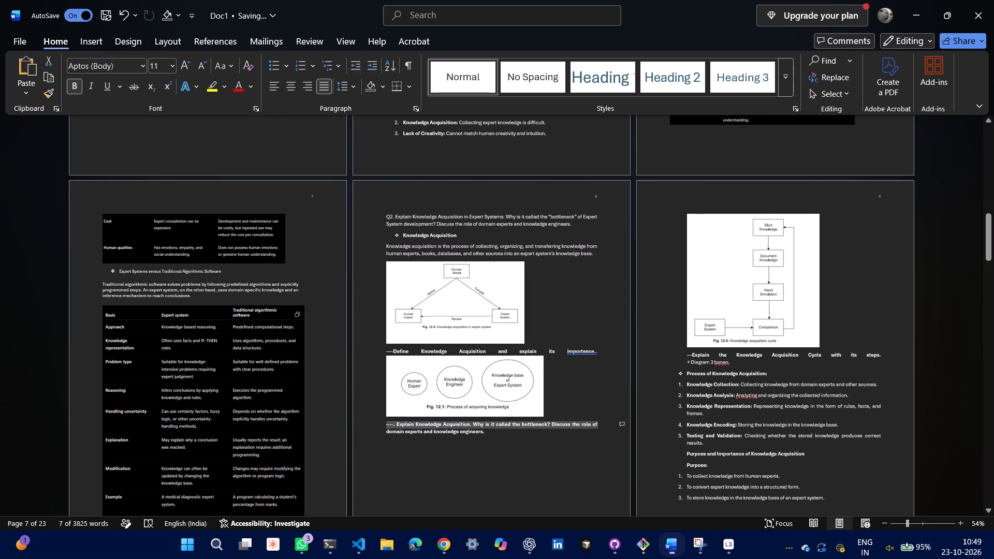
scroll(372, 423, "down", 1)
left_click(728, 230)
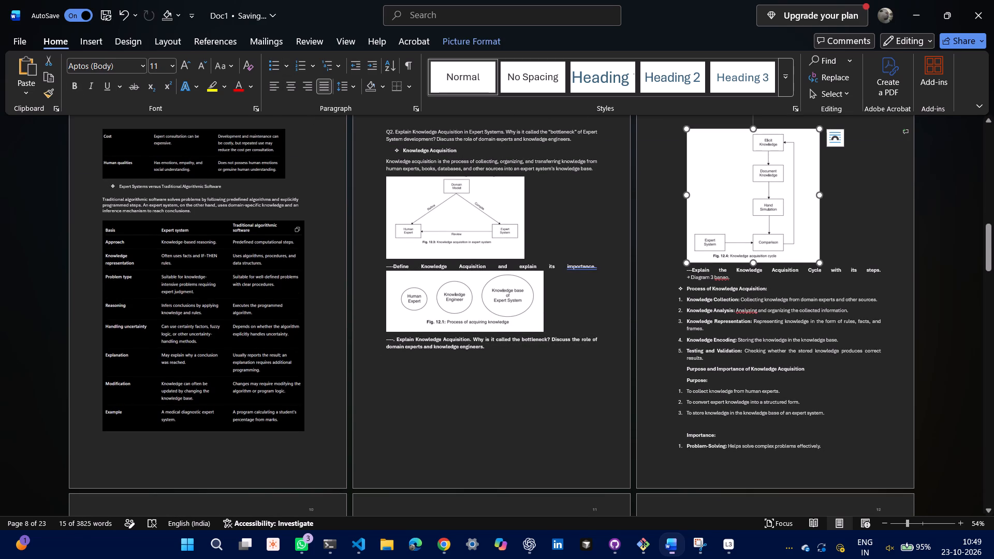
left_click_drag(818, 260, 790, 232)
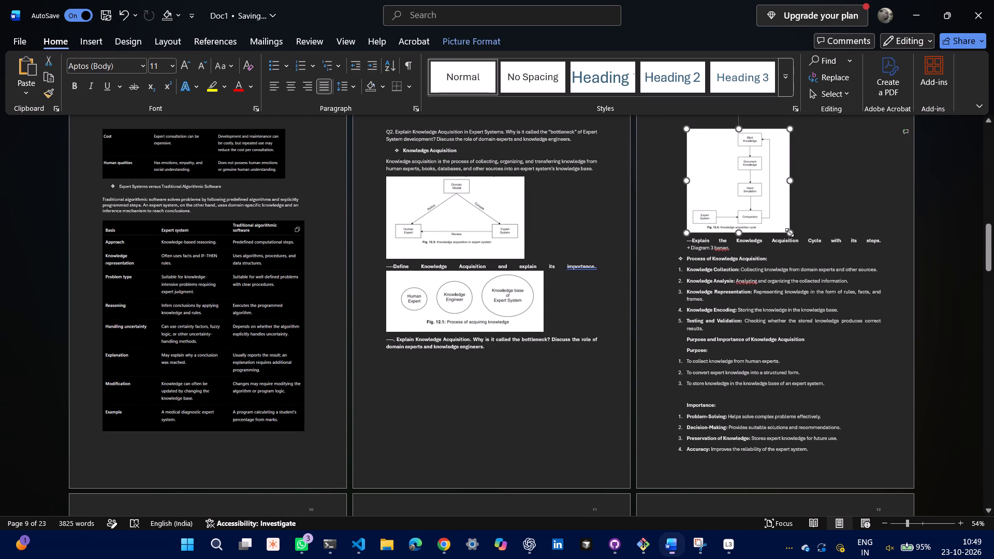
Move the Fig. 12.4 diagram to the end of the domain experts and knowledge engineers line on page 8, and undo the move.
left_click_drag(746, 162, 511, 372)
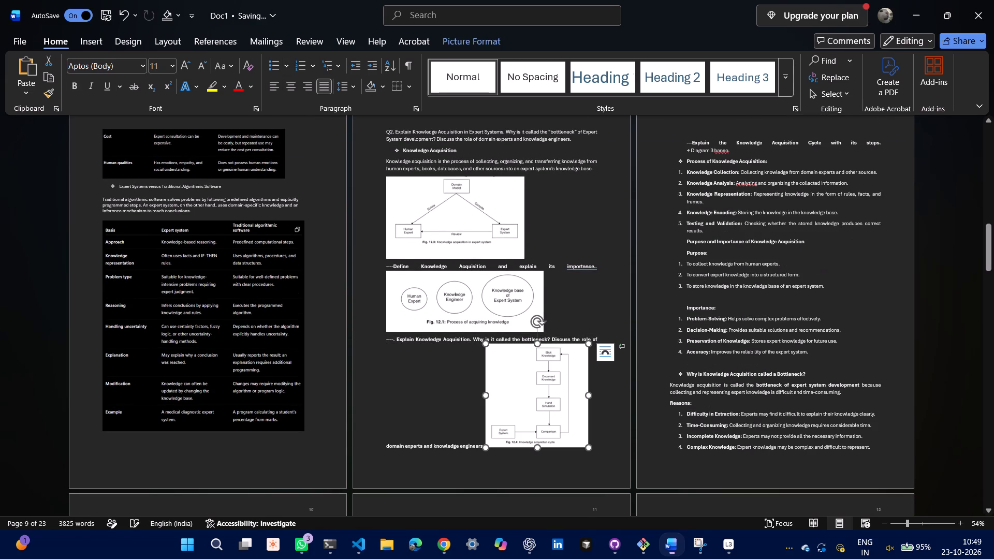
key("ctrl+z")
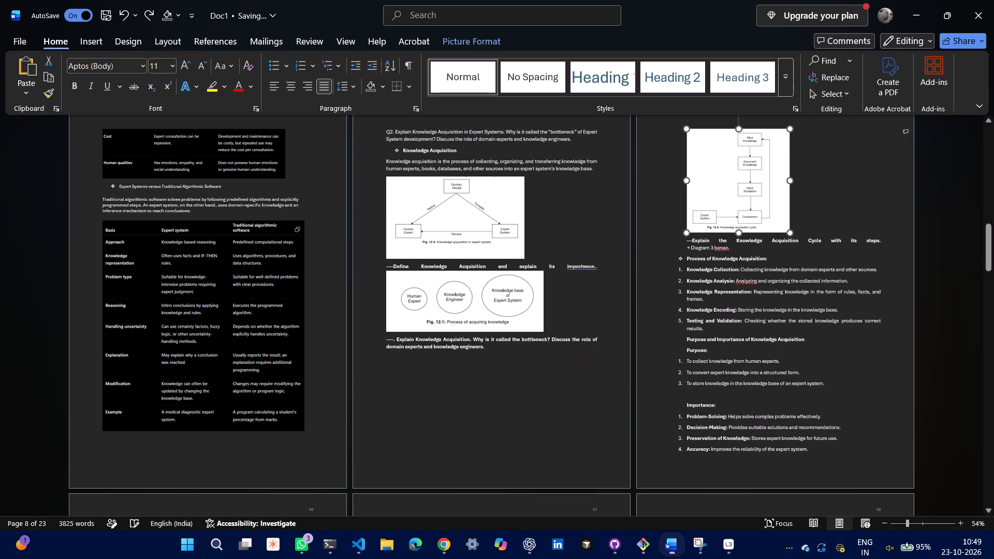
Shrink the Fig. 12.1 Process of acquiring knowledge diagram on page 8 to about 90% of its size.
left_click(421, 284)
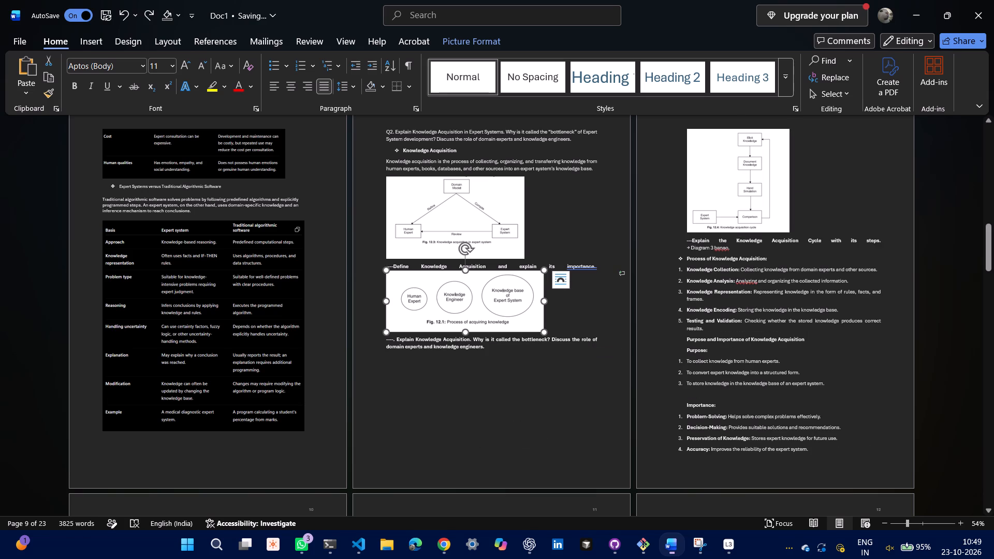
left_click_drag(545, 332, 529, 321)
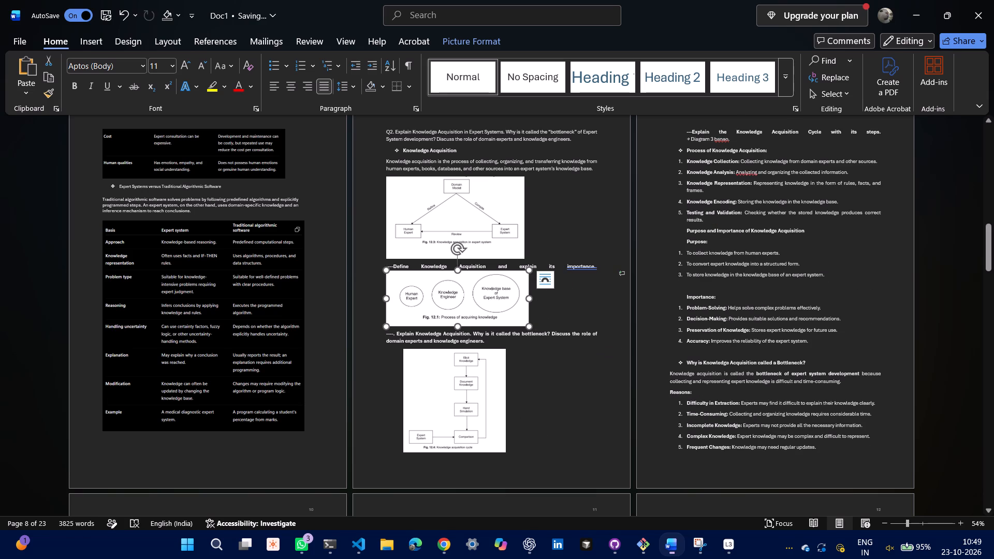
Shrink the Knowledge acquisition in expert system diagram on page 8 to about 94% of its size, keeping its proportions.
left_click(507, 246)
left_click_drag(529, 258, 514, 254)
Delete the blank line between the Knowledge Base and Inference Engine table image and the Q6 question on page 14.
scroll(637, 267, "up", 1)
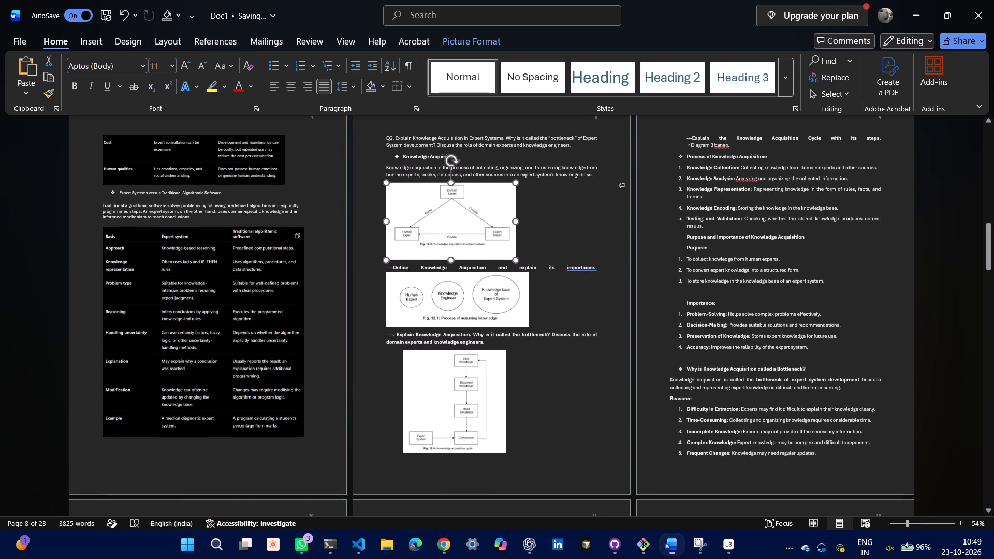
scroll(637, 267, "up", 1)
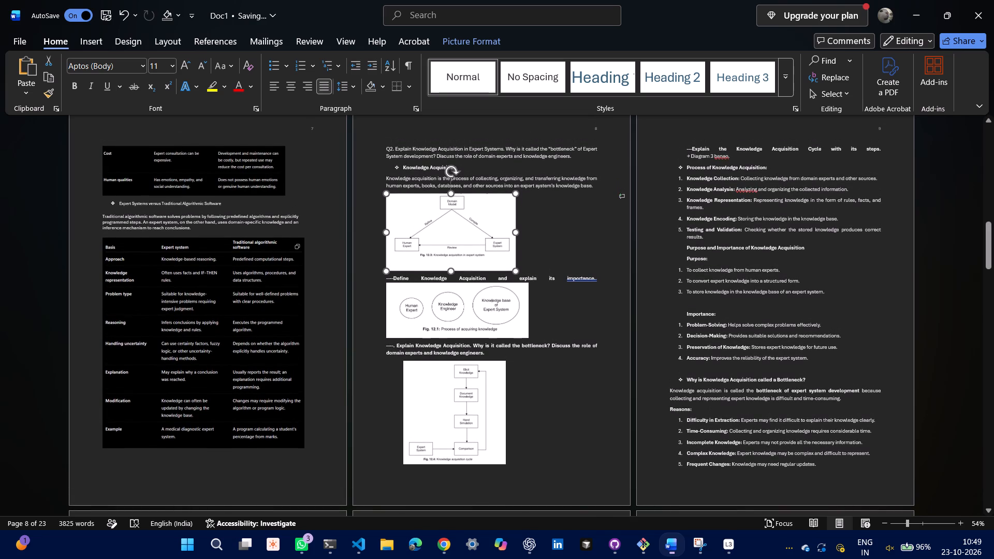
scroll(637, 267, "up", 1)
scroll(800, 355, "down", 1)
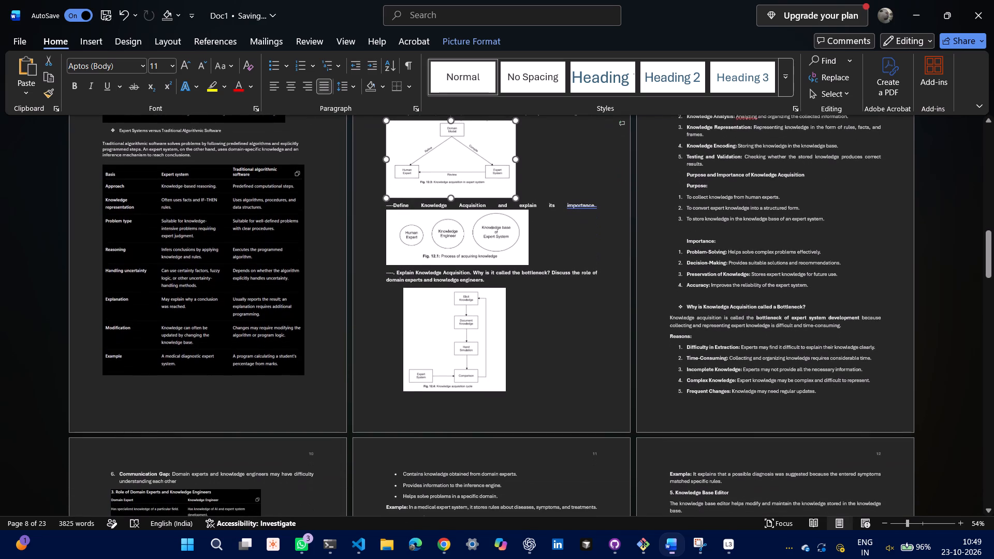
scroll(800, 355, "down", 6)
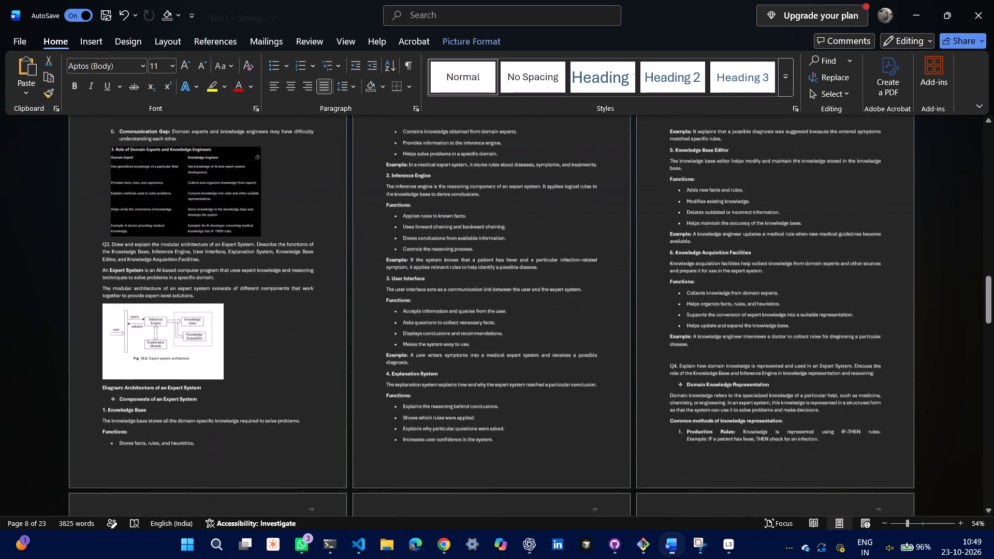
scroll(800, 355, "down", 5)
scroll(800, 355, "up", 1)
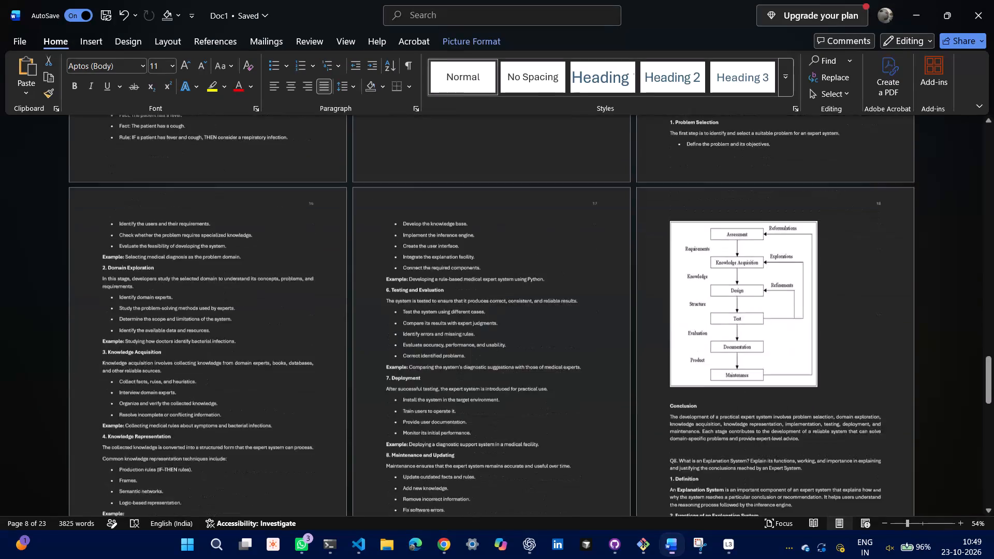
scroll(800, 355, "up", 1)
left_click(776, 296)
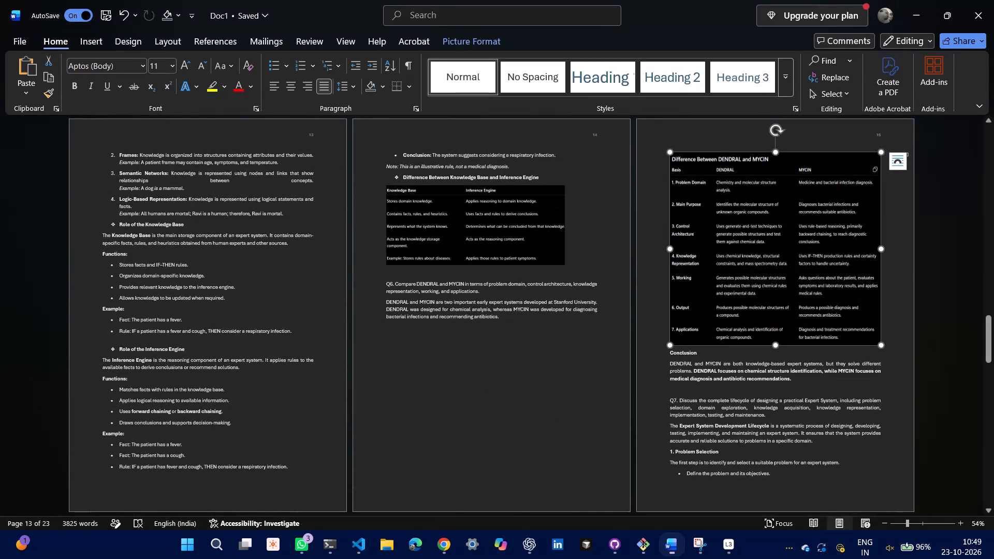
left_click(411, 273)
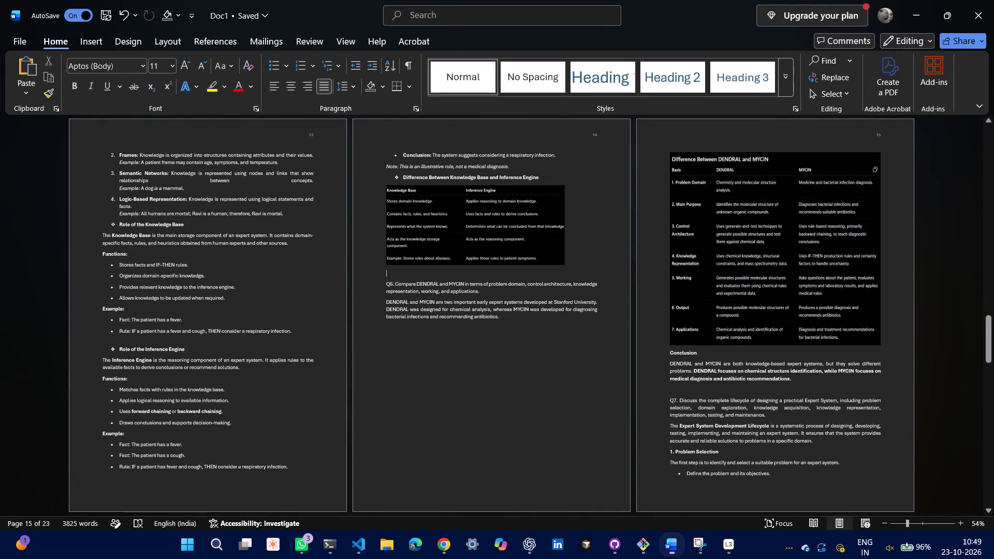
key("BackSpace")
Remove the blank line above the Role of the Inference Engine heading on page 13.
left_click(682, 255)
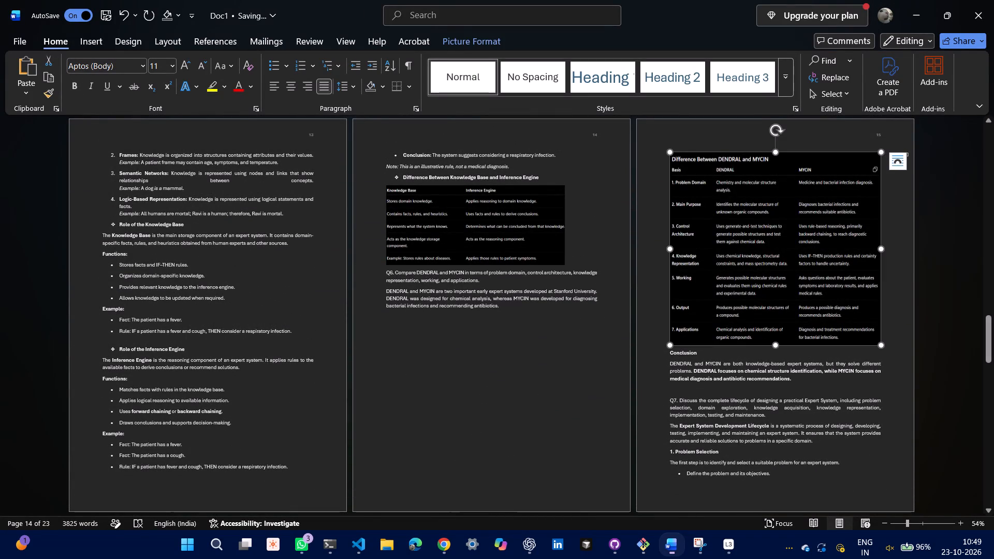
left_click(519, 225)
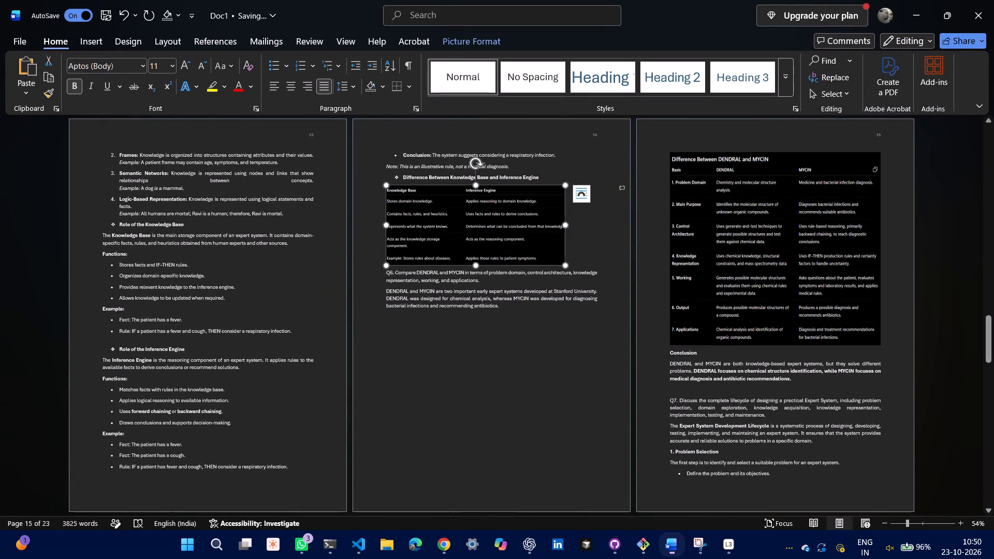
left_click(128, 344)
key("BackSpace")
key("BackSpace")
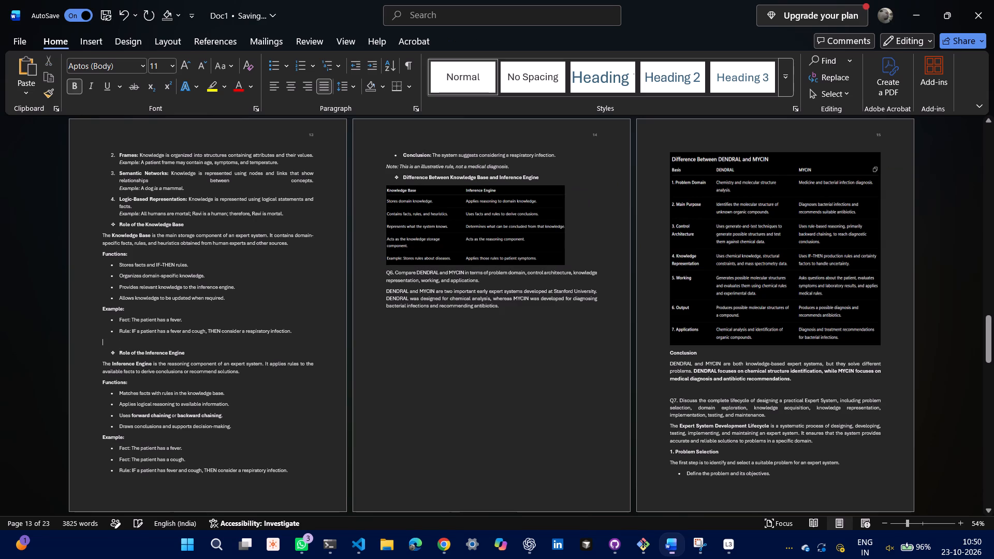
key("BackSpace")
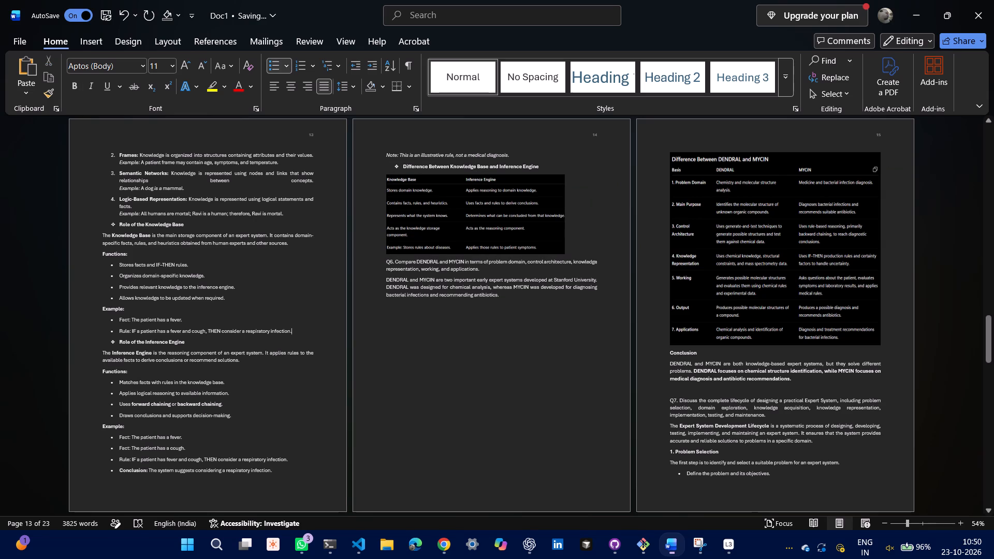
Delete the blank line above the Q4 question on page 12.
scroll(157, 218, "up", 1)
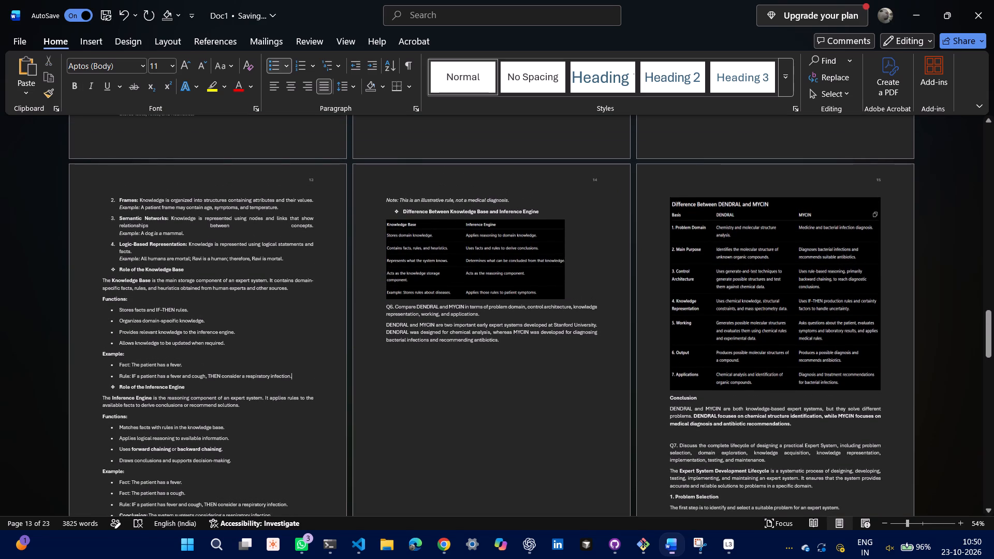
scroll(385, 268, "up", 3)
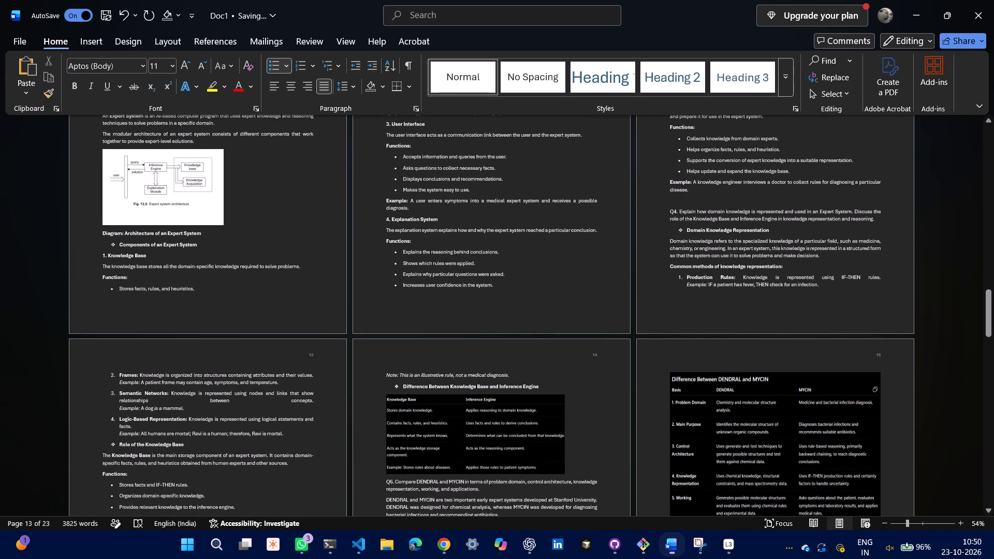
left_click(725, 202)
key("BackSpace")
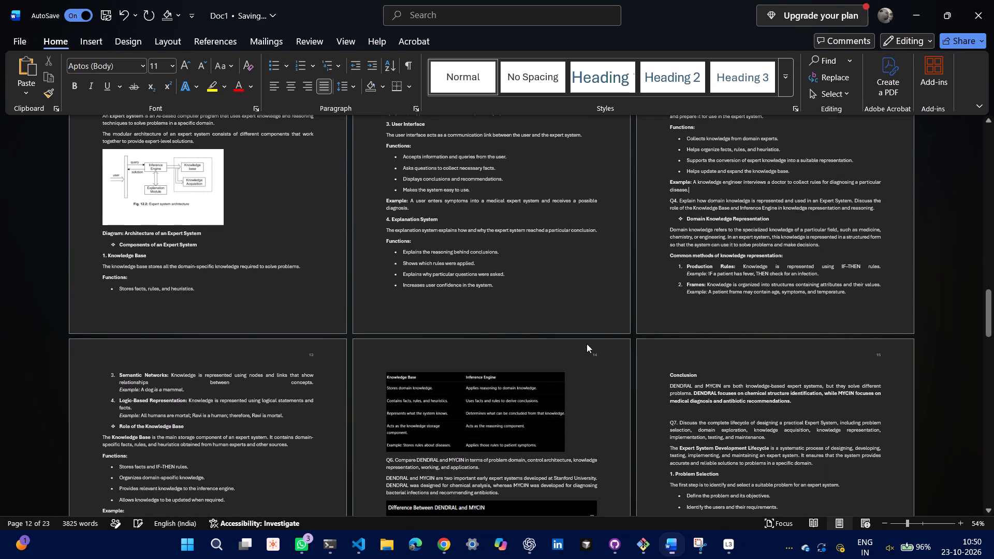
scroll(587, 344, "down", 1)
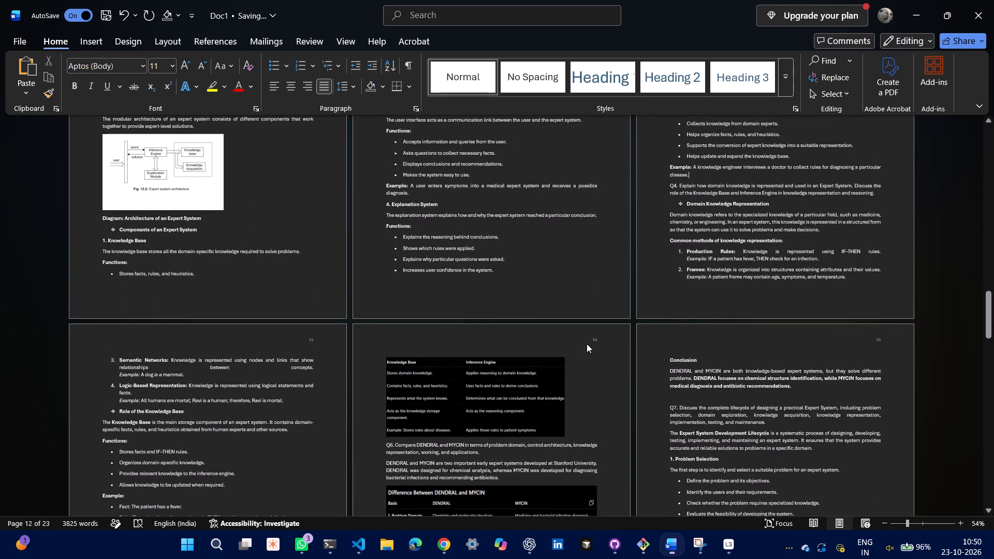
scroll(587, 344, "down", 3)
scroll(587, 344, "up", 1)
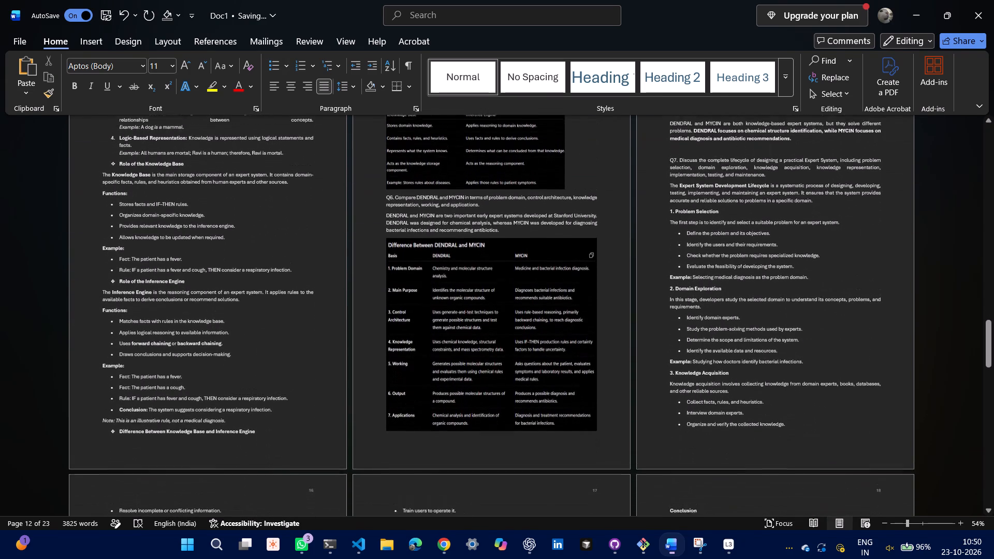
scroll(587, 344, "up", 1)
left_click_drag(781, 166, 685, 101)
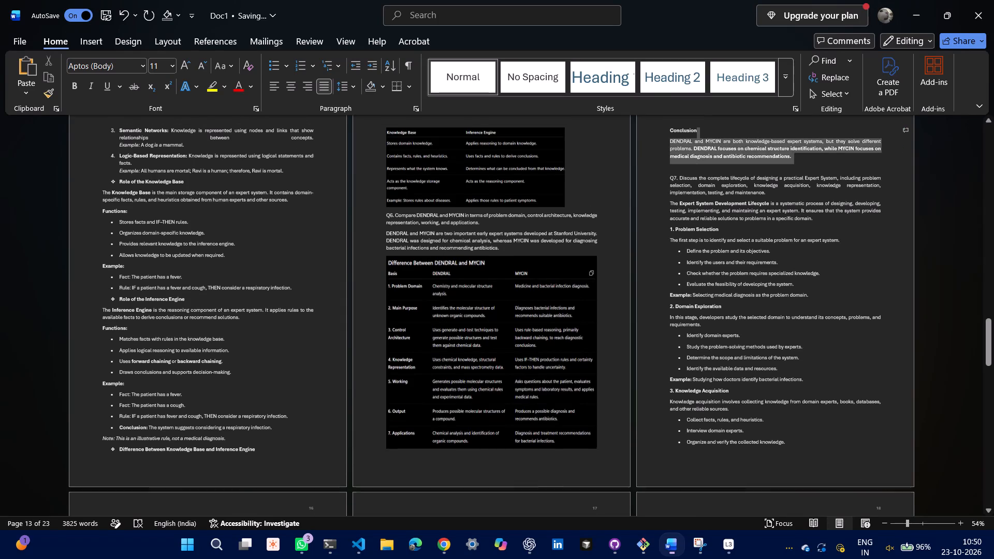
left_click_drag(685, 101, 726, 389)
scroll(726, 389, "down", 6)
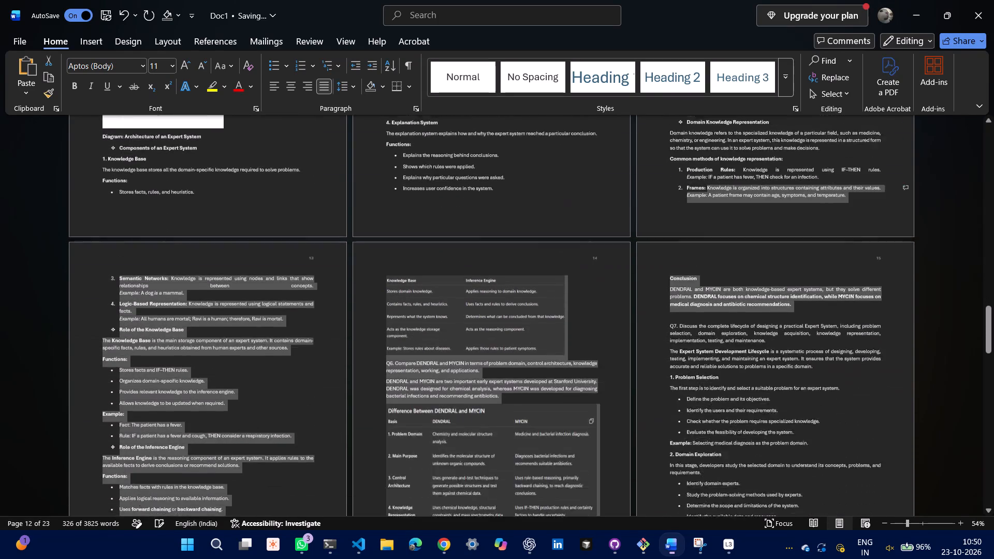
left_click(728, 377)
Enlarge the Working of an Expert System Shell diagram on page 21 to about the full text width, keeping its proportions.
scroll(728, 377, "down", 1)
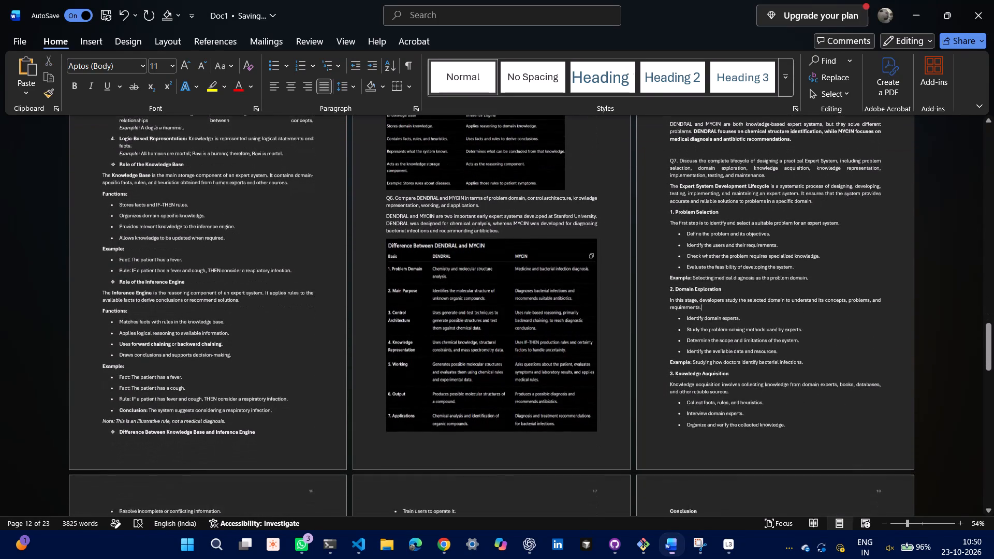
scroll(728, 377, "down", 10)
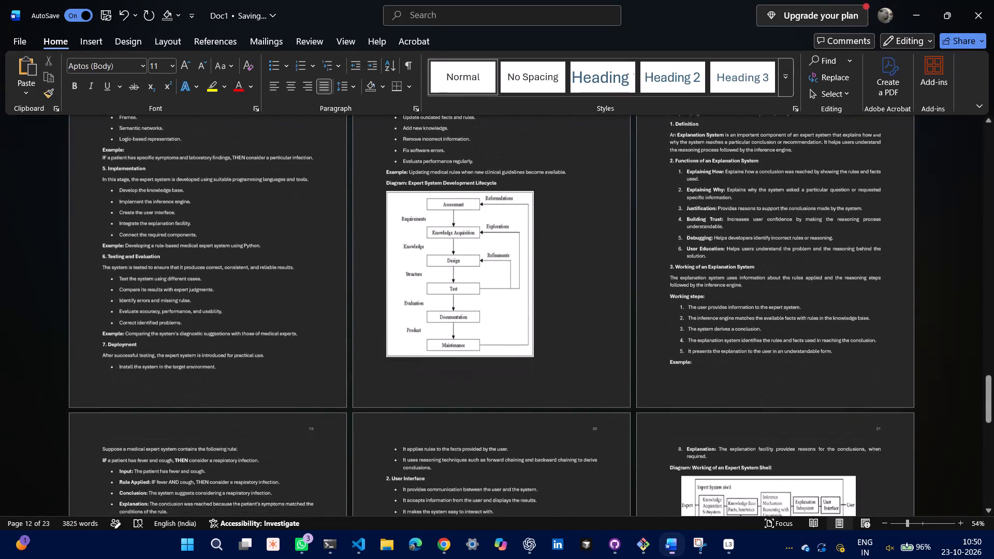
scroll(728, 377, "down", 5)
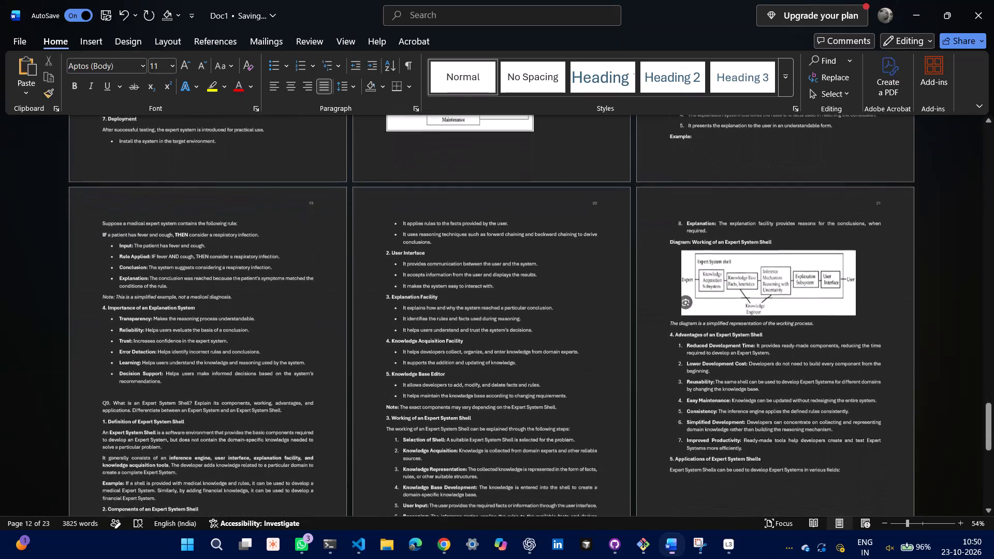
scroll(728, 377, "down", 5)
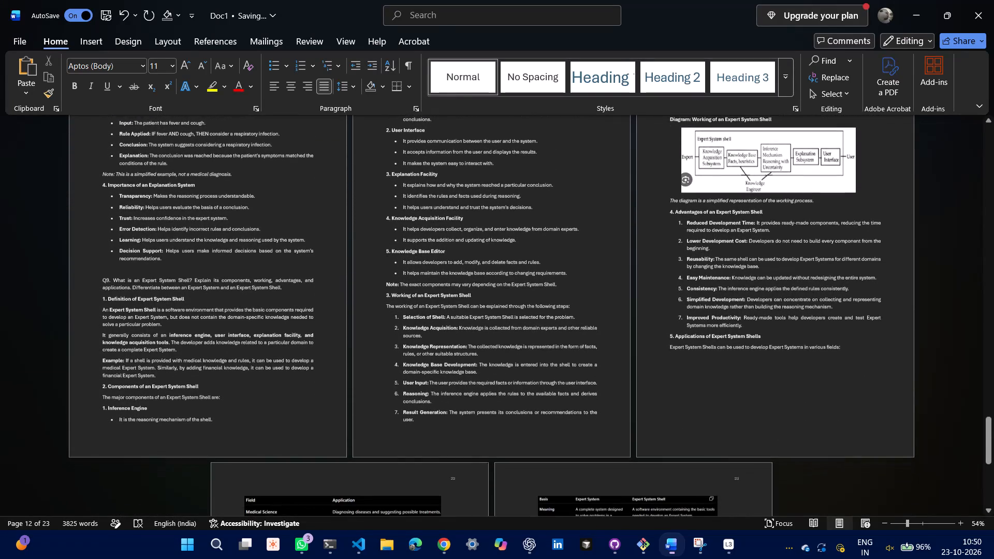
scroll(728, 377, "down", 1)
scroll(728, 377, "up", 1)
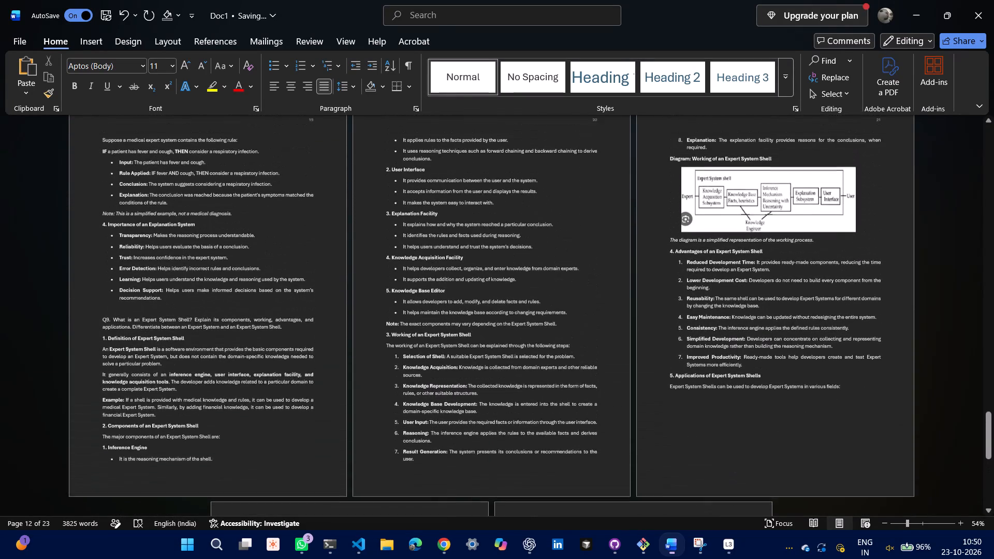
scroll(728, 377, "up", 2)
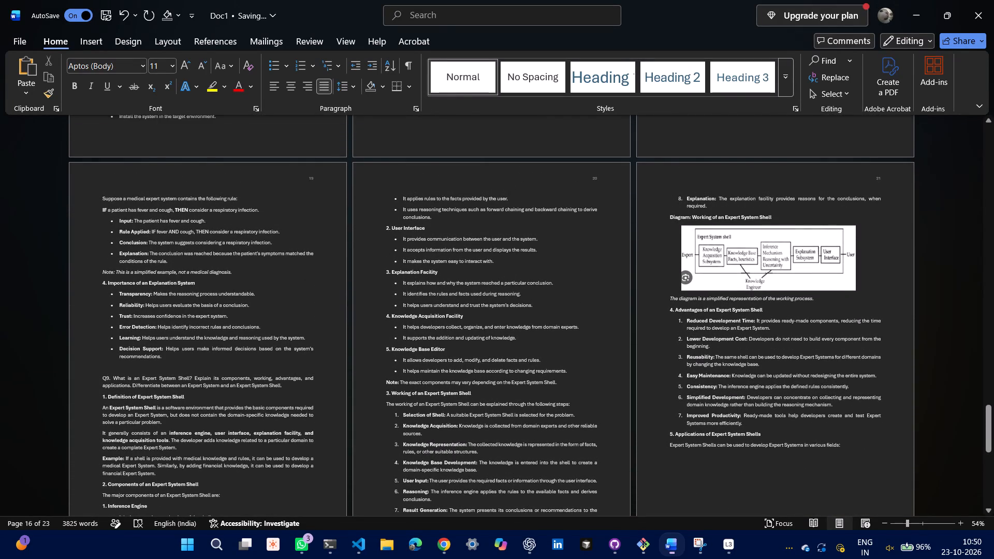
left_click(826, 249)
left_click_drag(855, 291, 858, 293)
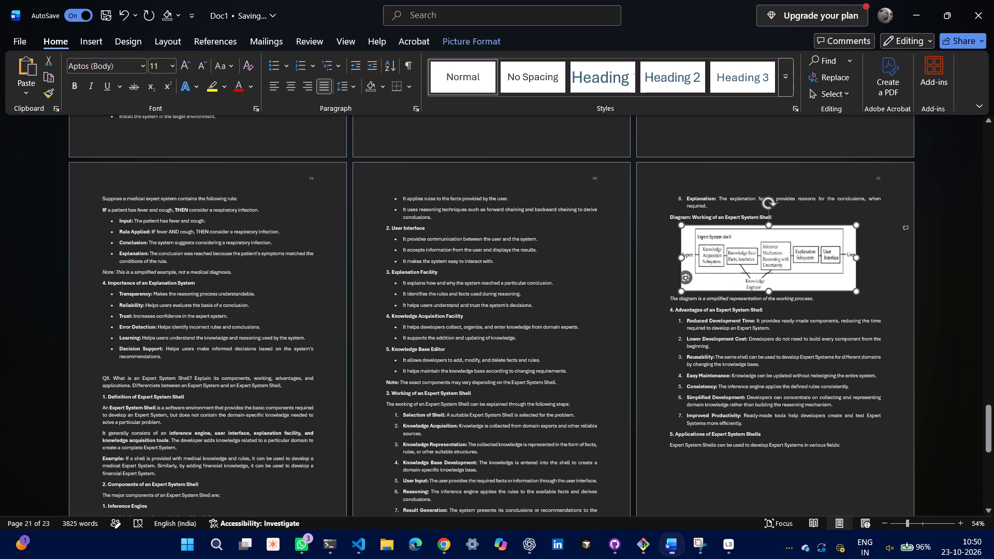
left_click_drag(858, 293, 869, 306)
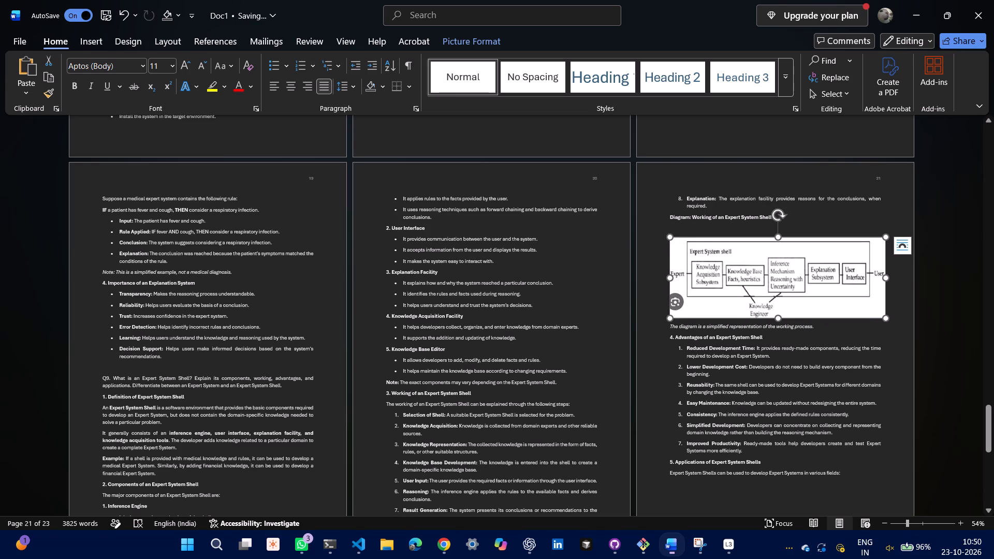
Shrink the Expert System versus Expert System Shell table image on page 23 to about 84% of its size so it fits under its heading on page 22.
scroll(833, 457, "down", 8)
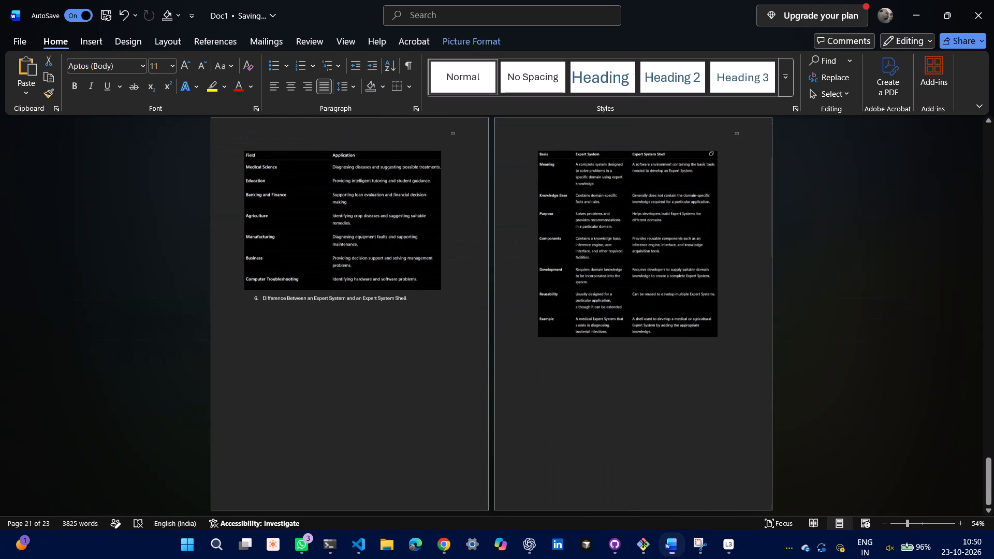
left_click(655, 291)
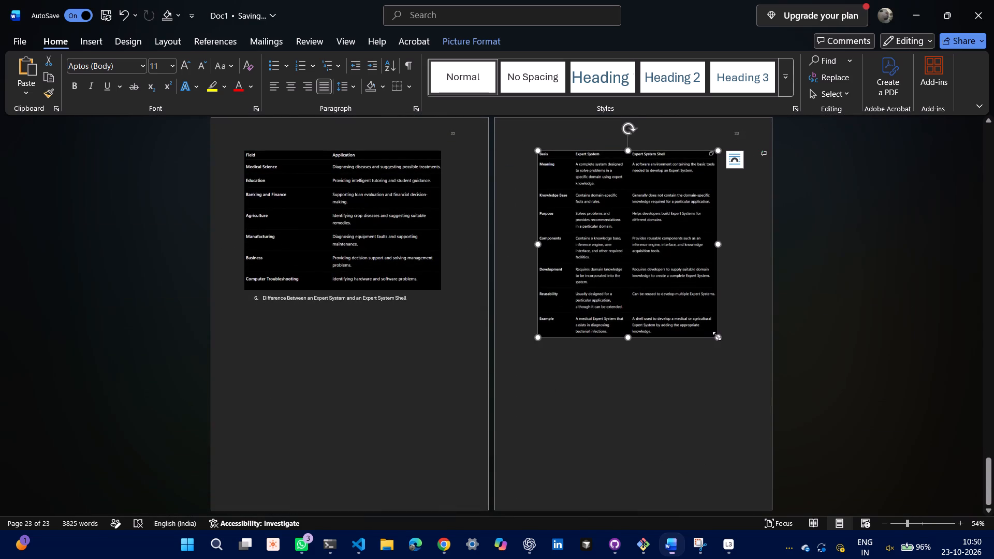
left_click_drag(717, 336, 677, 289)
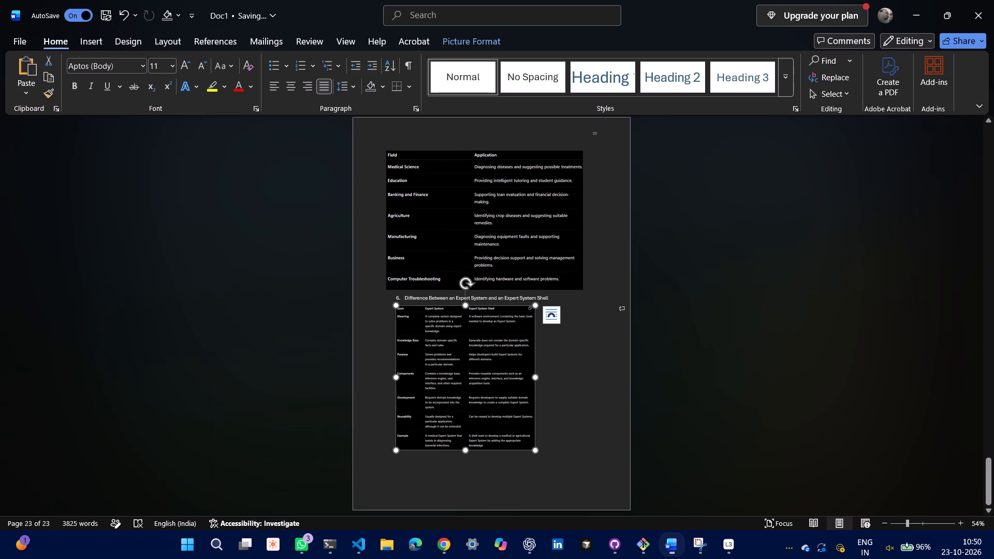
left_click(534, 456)
left_click(535, 452)
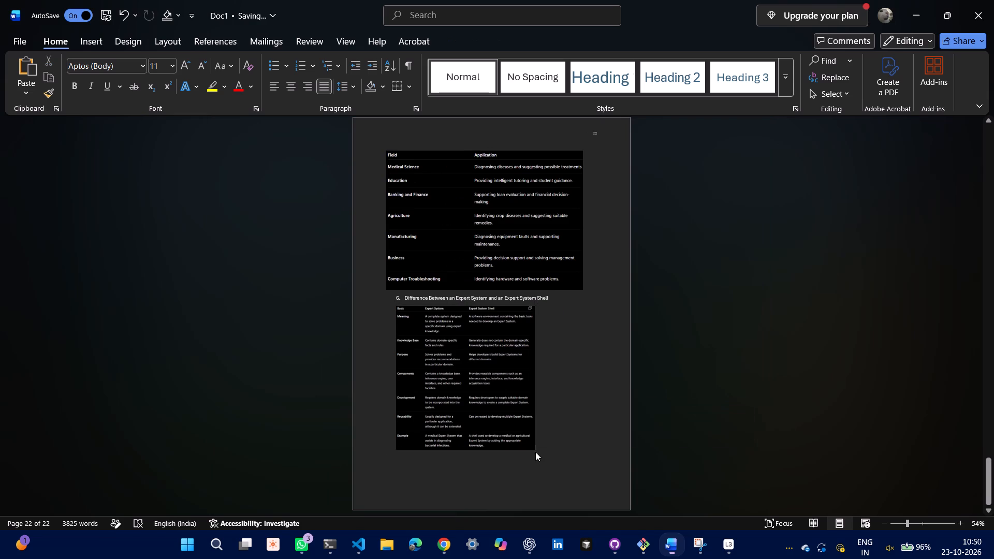
left_click(521, 445)
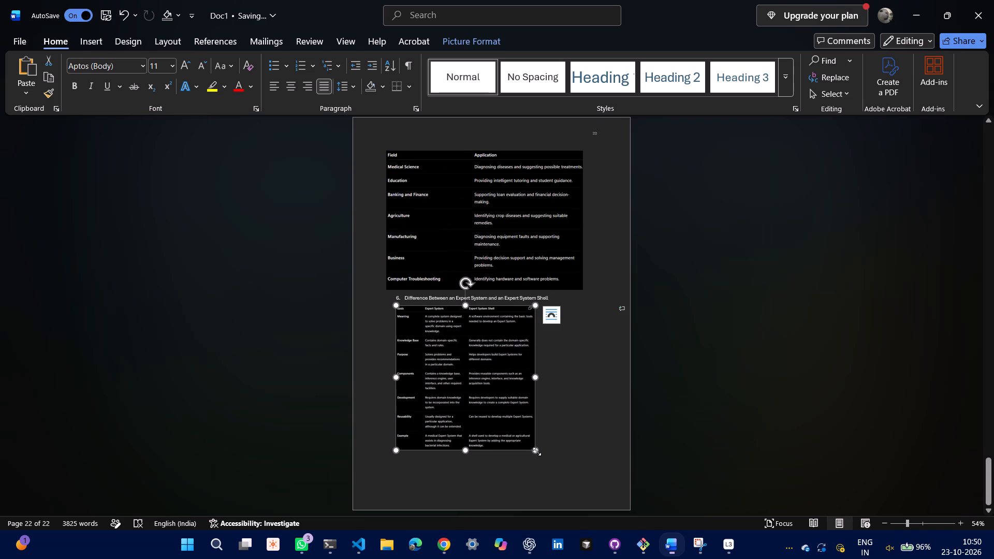
left_click_drag(537, 451, 528, 472)
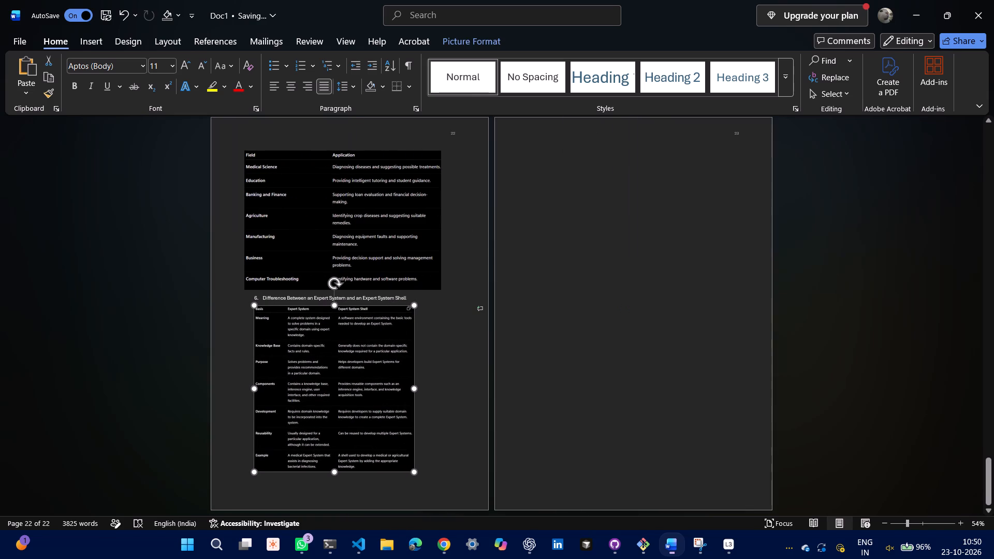
left_click_drag(528, 472, 462, 462)
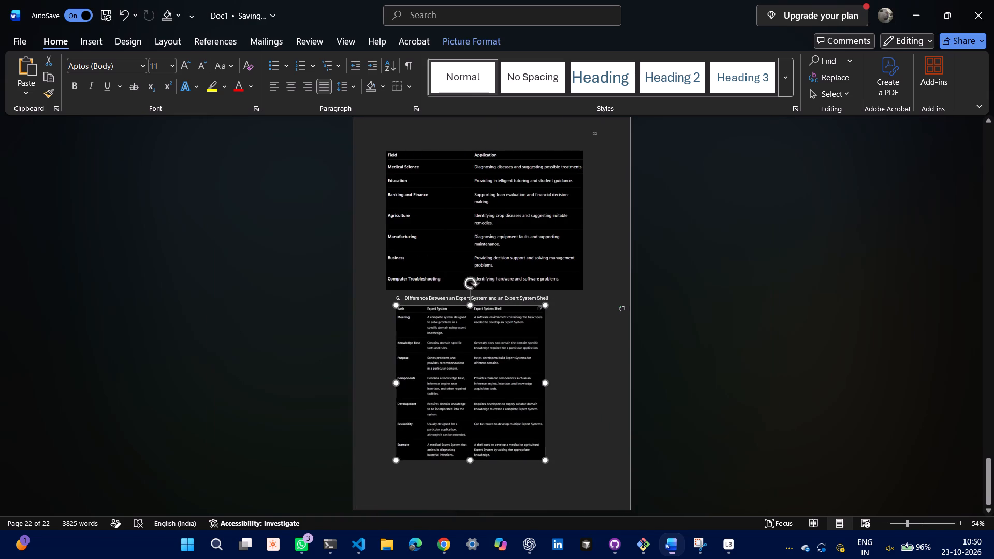
left_click_drag(462, 462, 463, 462)
Shrink the Field and Application table image on page 22 to about 90% of its size, keeping its proportions.
left_click(517, 279)
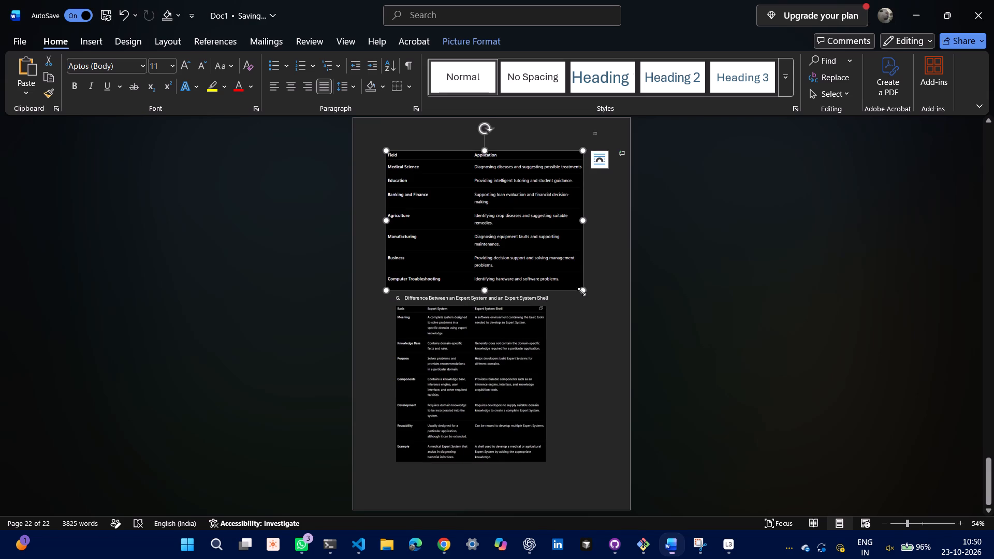
left_click_drag(581, 291, 560, 271)
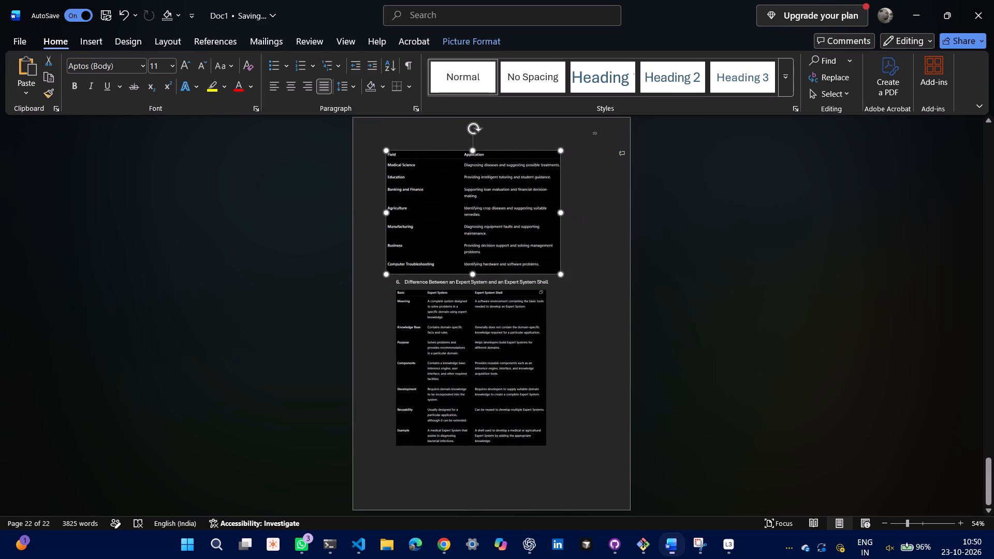
Enlarge the Expert System versus Expert System Shell table image on page 22 to about 113% of its size, keeping its proportions.
left_click(510, 371)
left_click_drag(548, 447, 561, 474)
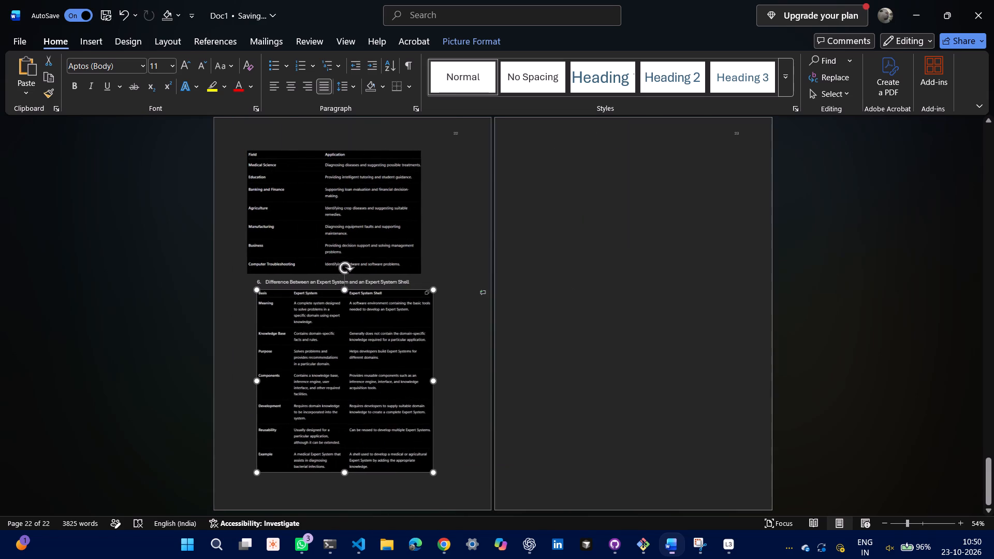
left_click_drag(561, 474, 466, 466)
Delete the empty line after the Expert System versus Expert System Shell table image that creates the blank page 23.
scroll(516, 444, "right", 1)
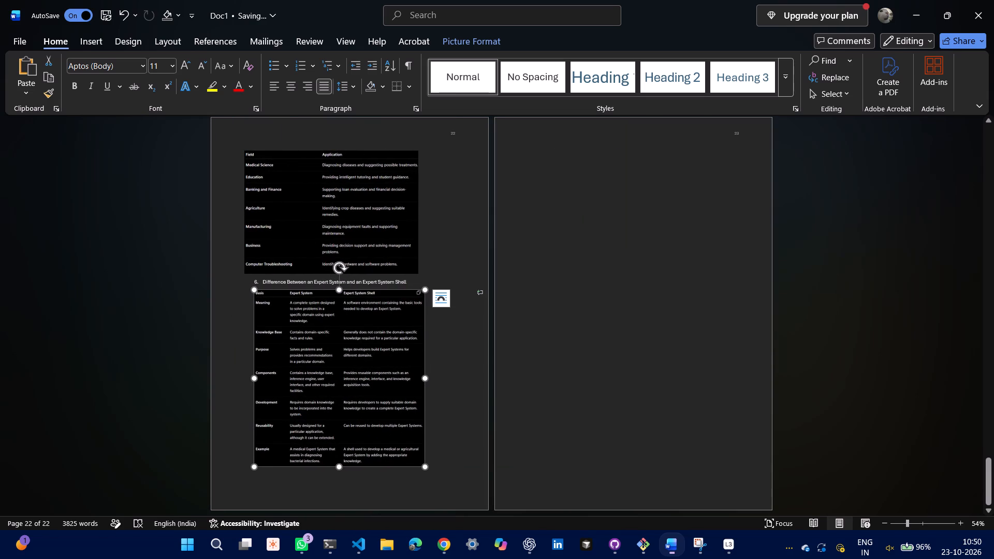
scroll(516, 444, "right", 1)
left_click(516, 444)
key("BackSpace")
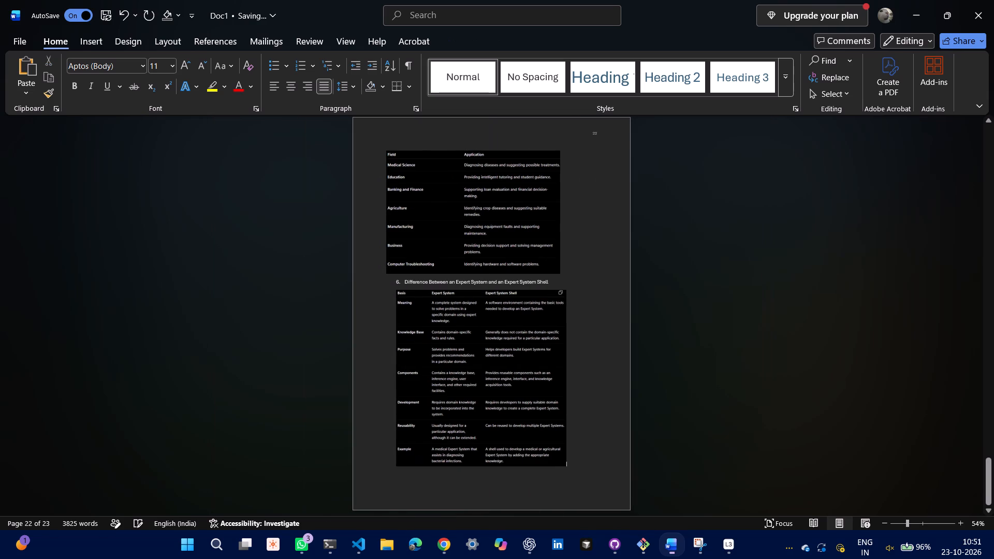
Review the layout of the pages from the end of the document back to page 1.
scroll(517, 443, "up", 7)
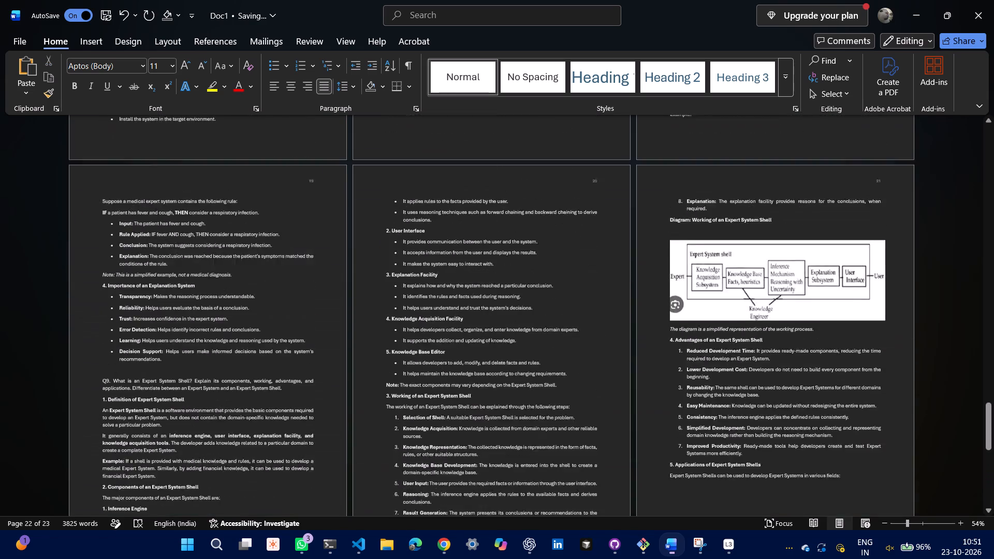
scroll(517, 443, "up", 20)
scroll(517, 443, "up", 5)
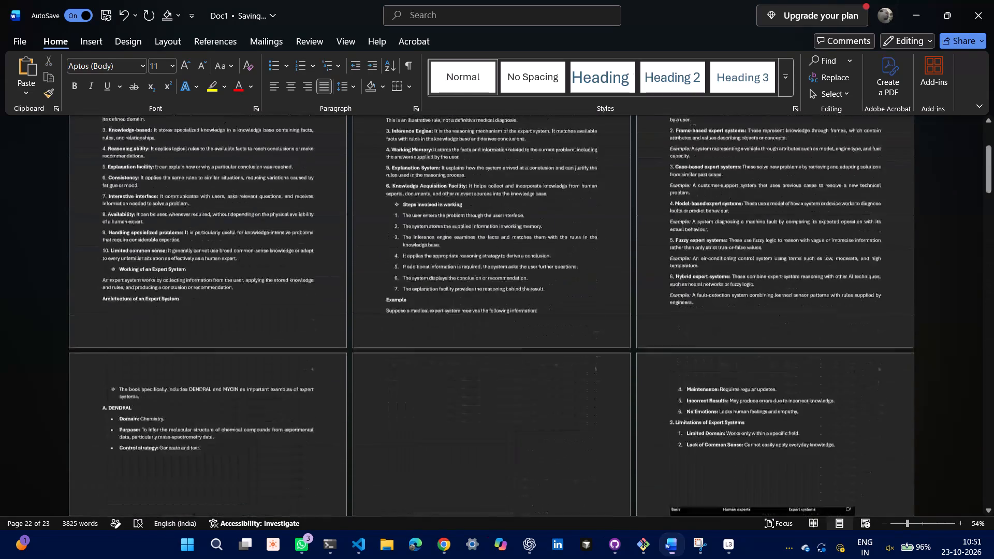
scroll(517, 443, "down", 9)
scroll(517, 443, "up", 6)
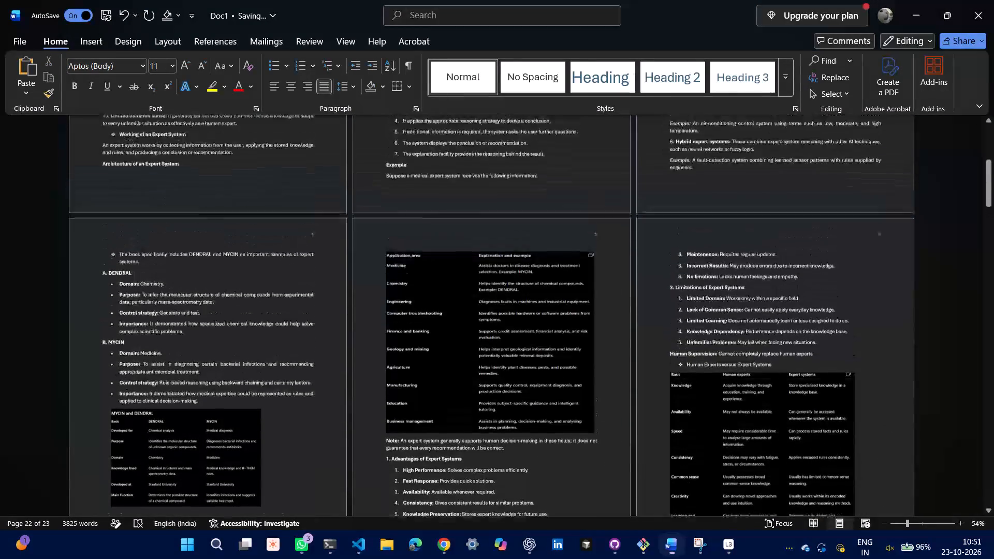
scroll(517, 443, "up", 19)
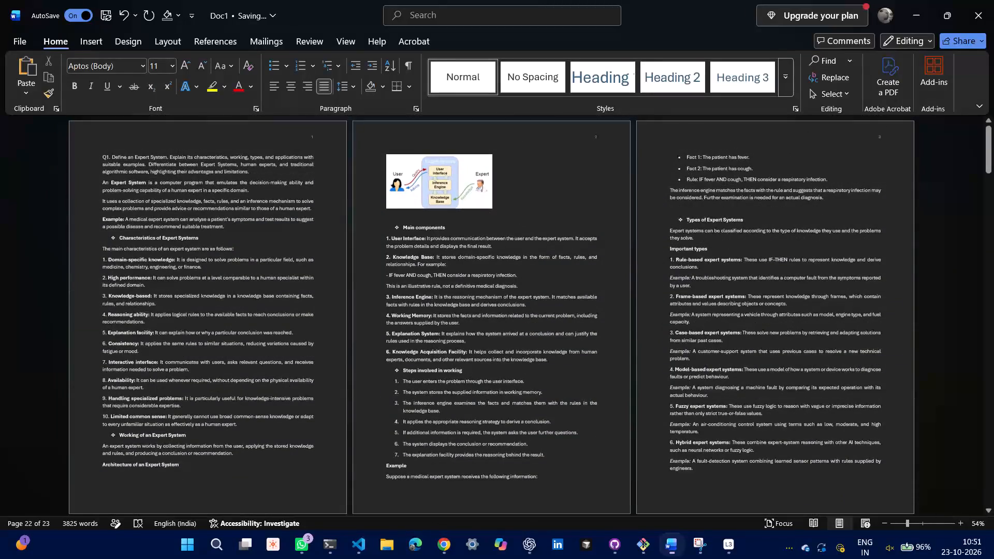
Save the document.
key("ctrl+s")
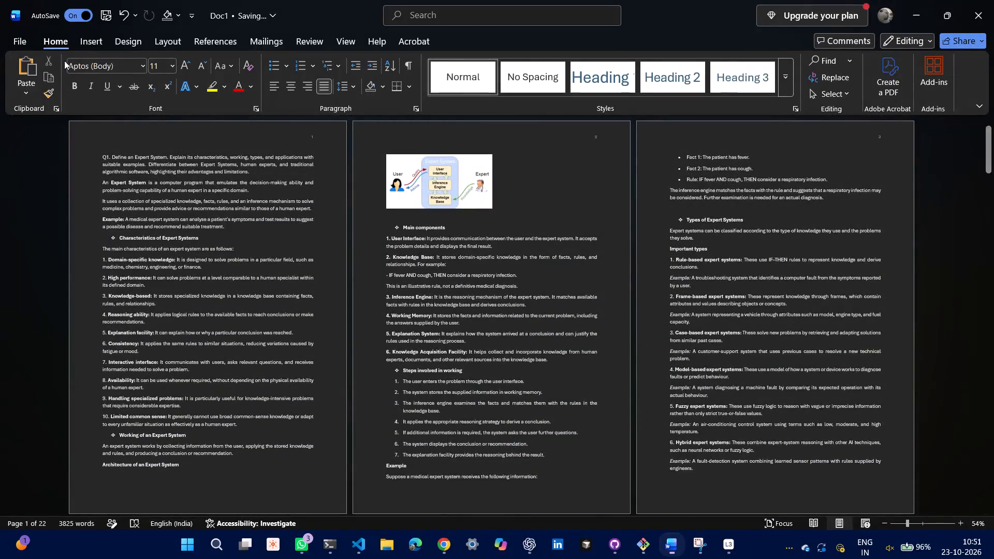
Start saving a copy of the document, choosing This PC as the location.
left_click(21, 38)
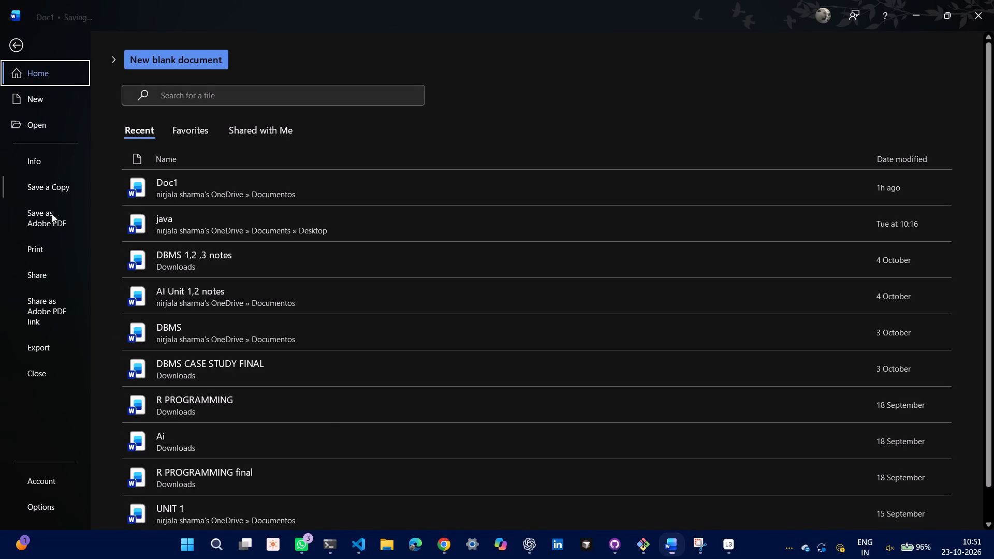
left_click(50, 187)
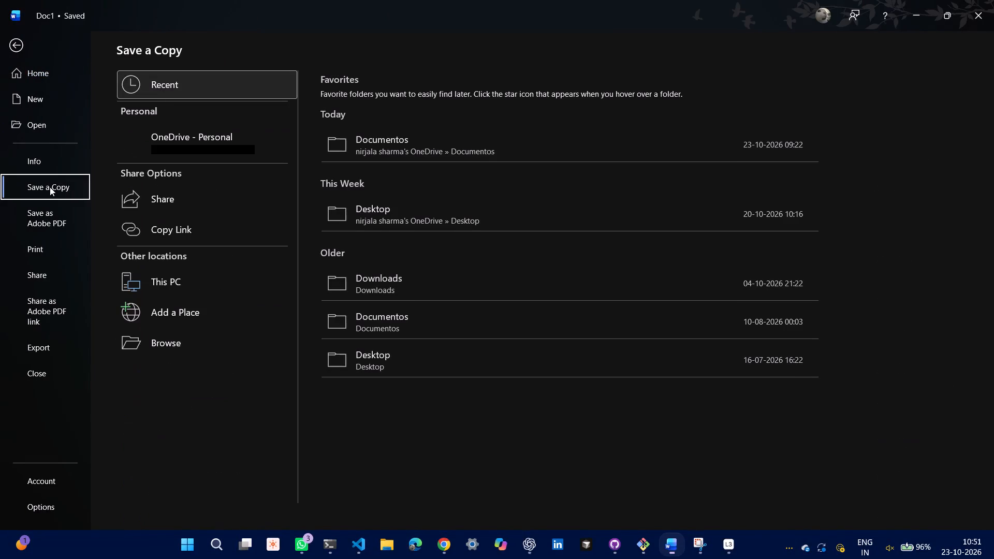
left_click(166, 283)
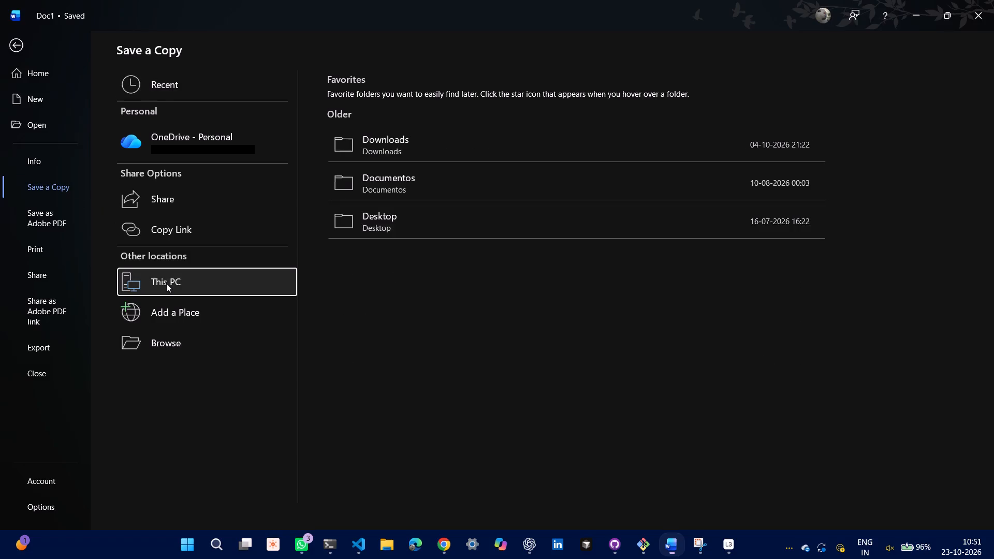
Save the copy in the Downloads folder as a PDF named "AI unit 5 notes".
left_click(388, 150)
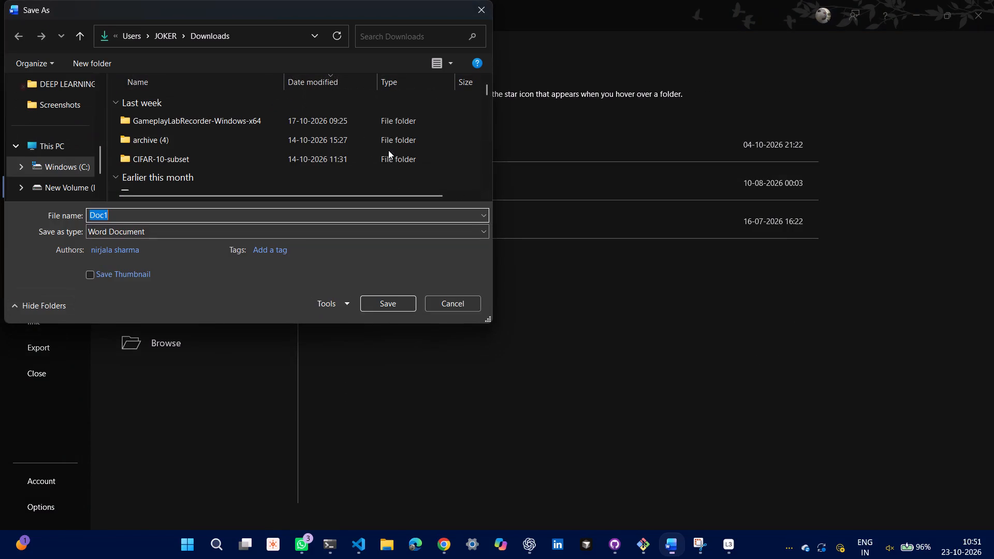
key("BackSpace")
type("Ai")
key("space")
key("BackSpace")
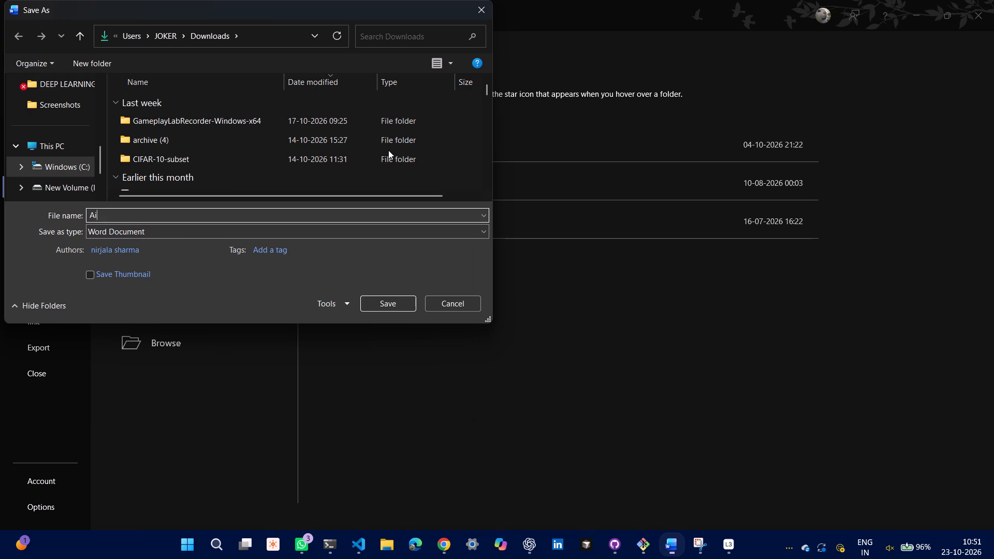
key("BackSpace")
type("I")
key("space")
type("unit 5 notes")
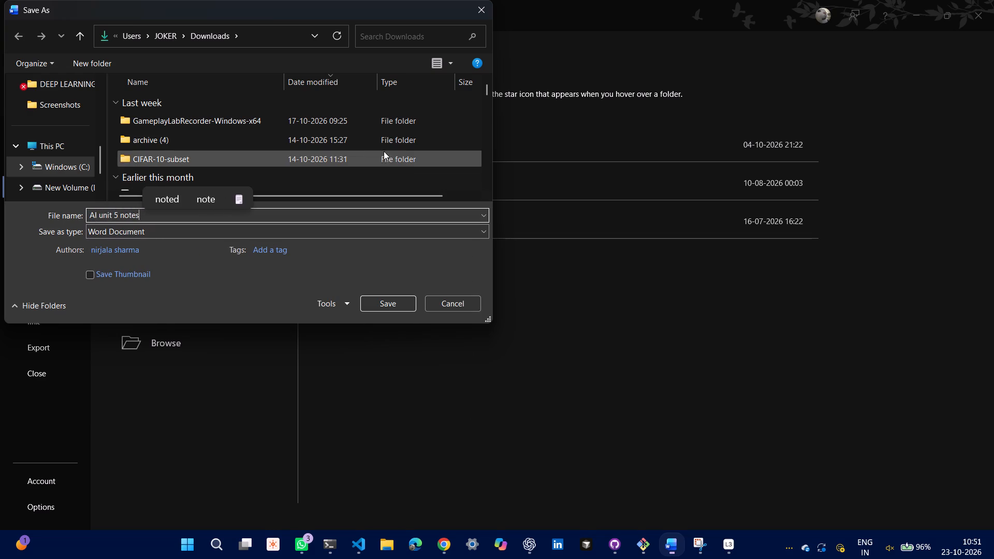
left_click(310, 229)
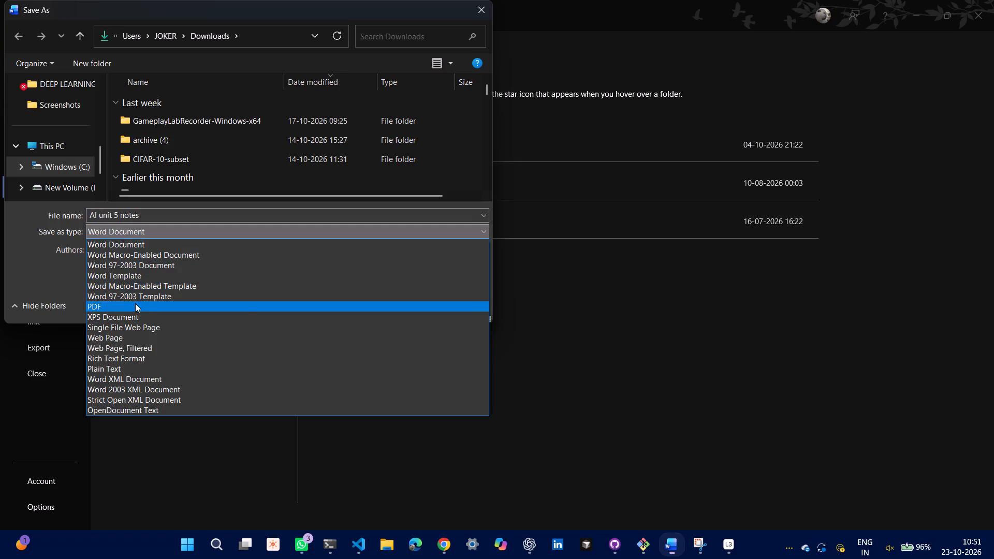
left_click(133, 307)
left_click(388, 337)
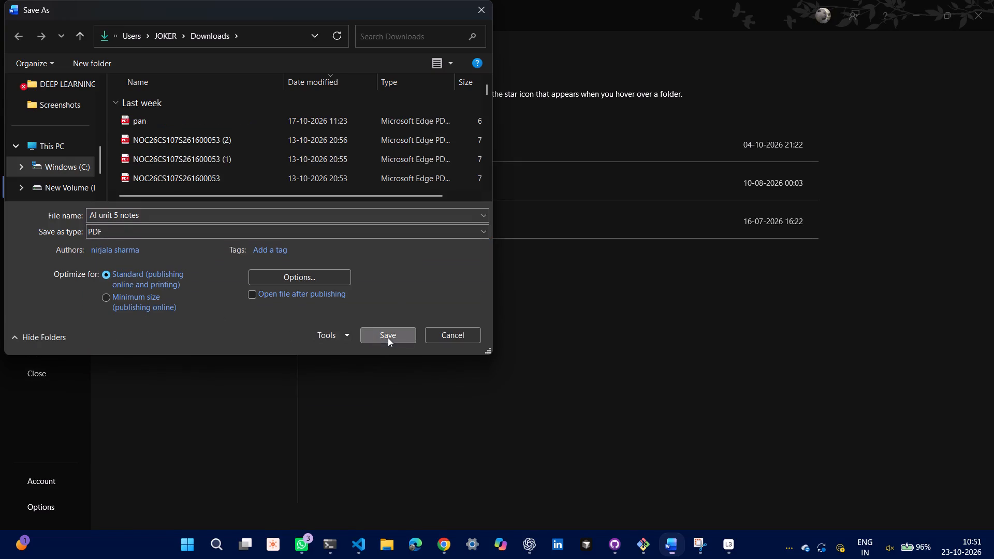
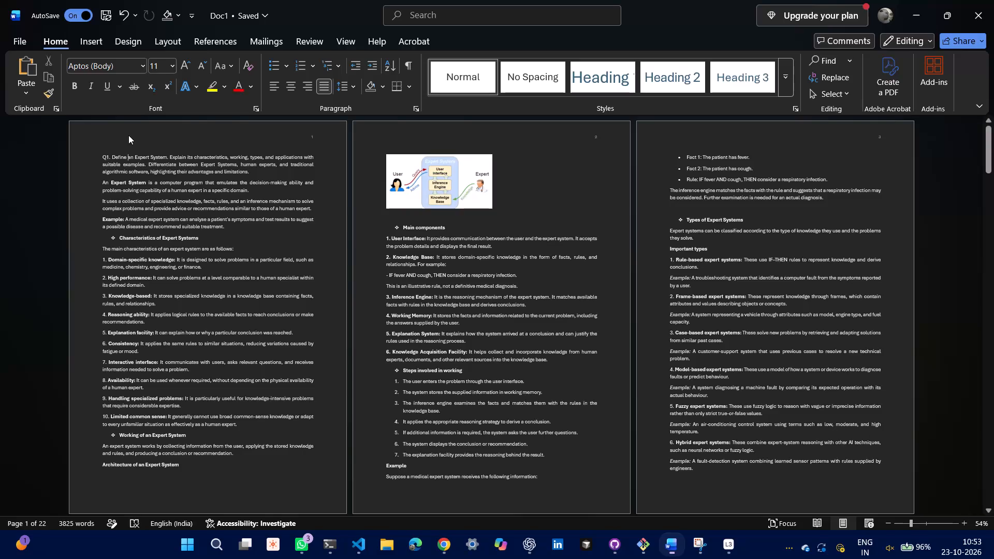
Insert a new line above question Q1 at the start of page 1 and enter the title text "Unit -5 Ai".
left_click(100, 152)
key("Return")
key("Up")
key("Up")
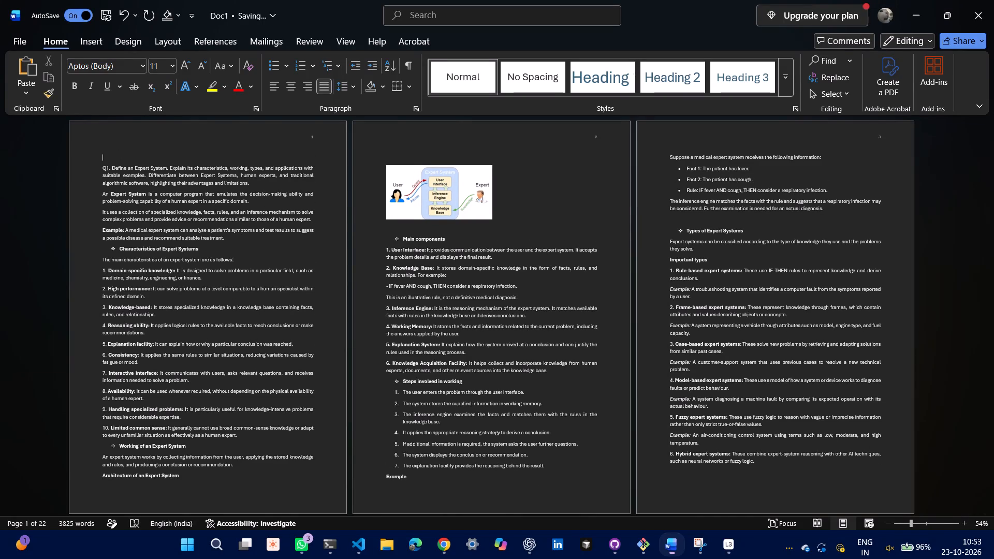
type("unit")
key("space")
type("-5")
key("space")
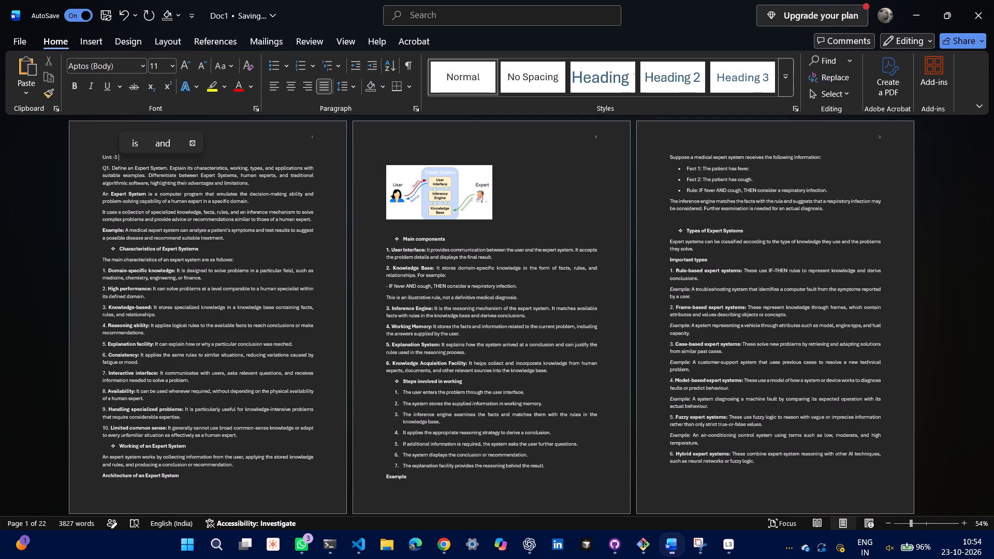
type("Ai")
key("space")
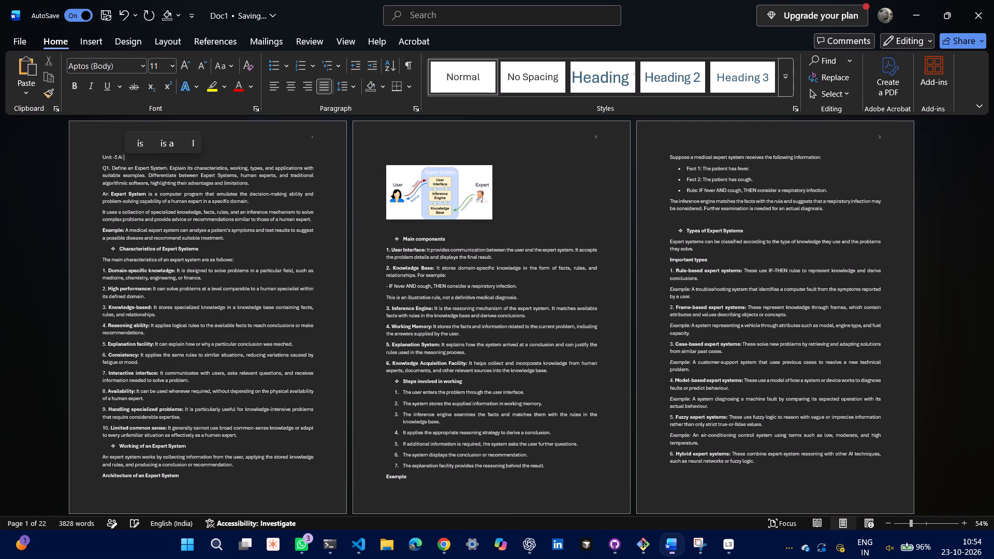
Continue the title line after "Unit -5 Ai" with an opening bracket and the capitalised word "EXPERT".
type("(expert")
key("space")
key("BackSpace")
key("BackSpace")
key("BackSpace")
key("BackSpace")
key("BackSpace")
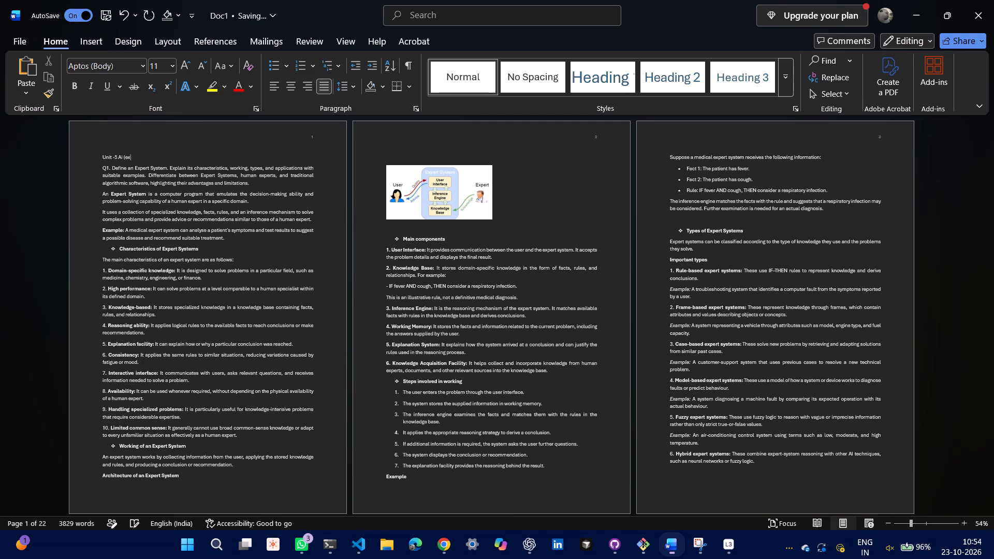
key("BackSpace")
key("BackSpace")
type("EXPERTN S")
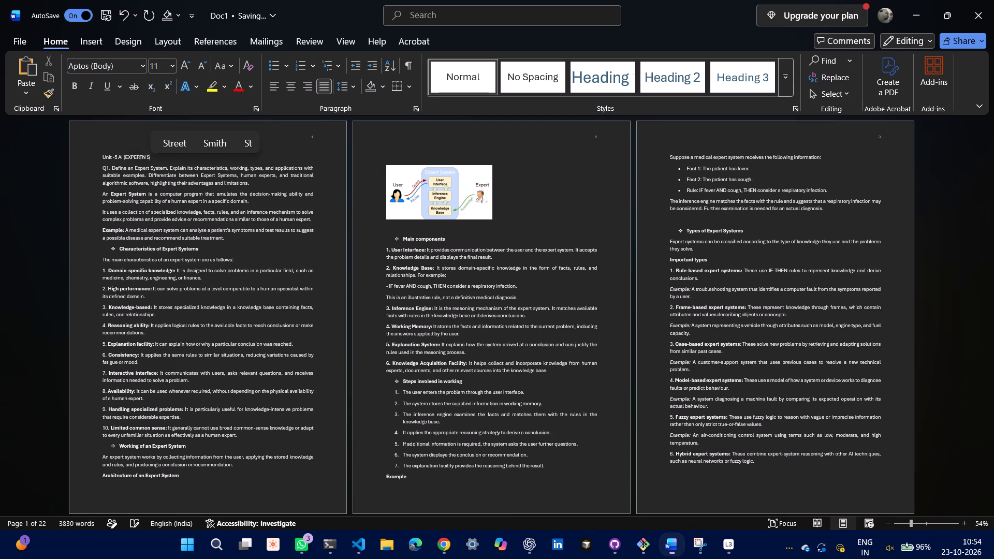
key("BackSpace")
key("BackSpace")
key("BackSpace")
Complete the title line at the top of page 1 so it reads "Unit -5 Ai (EXPERT SYSTEM)".
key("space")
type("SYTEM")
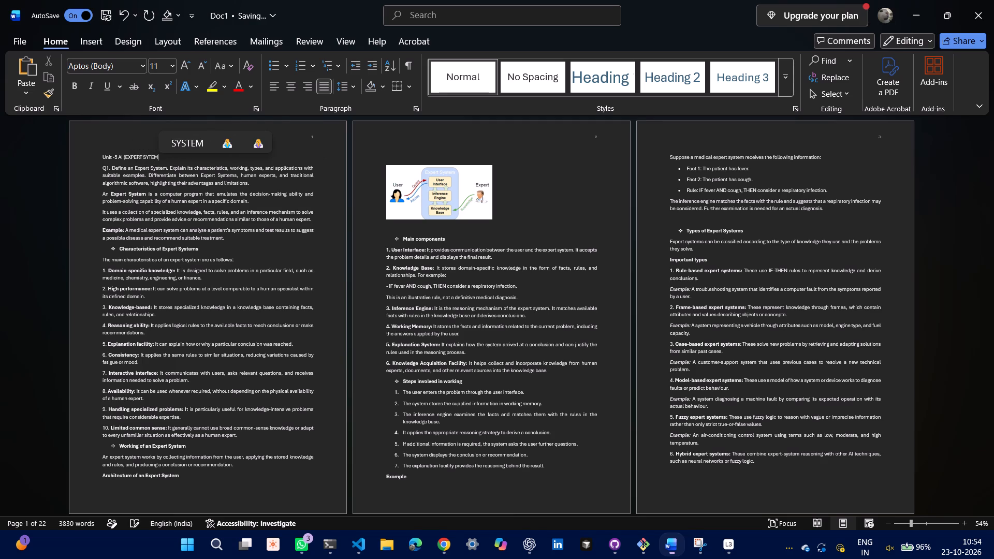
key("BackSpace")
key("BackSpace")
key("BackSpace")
type("STEM")
key("shift+parenright")
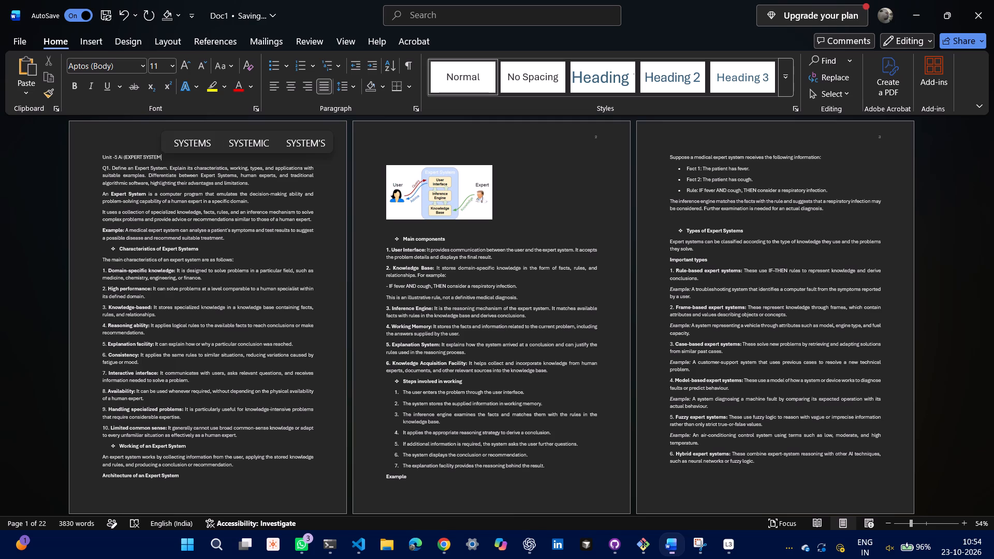
Format the "Unit -5 Ai (EXPERT SYSTEM)" title line in the Aptos font at size 22.
left_click_drag(173, 154, 86, 159)
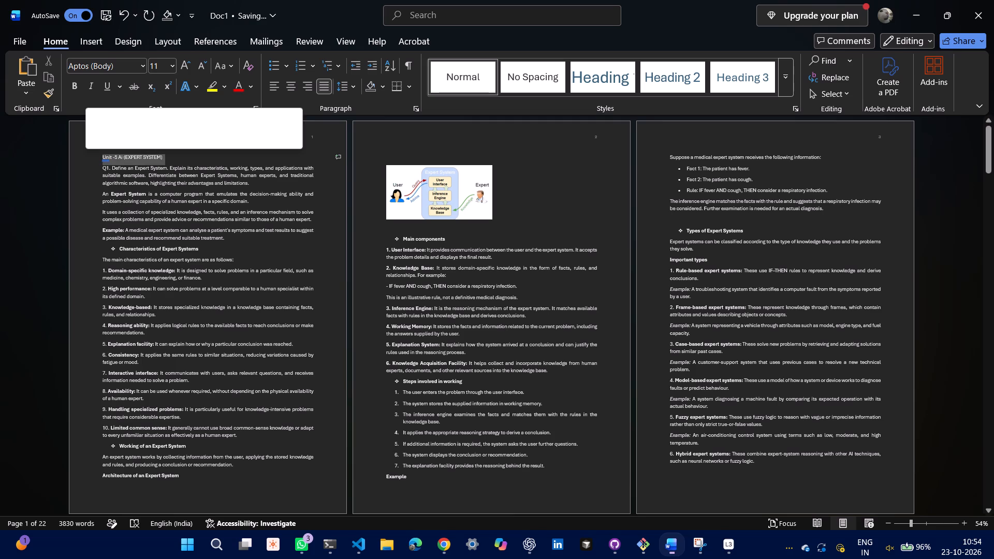
left_click(145, 67)
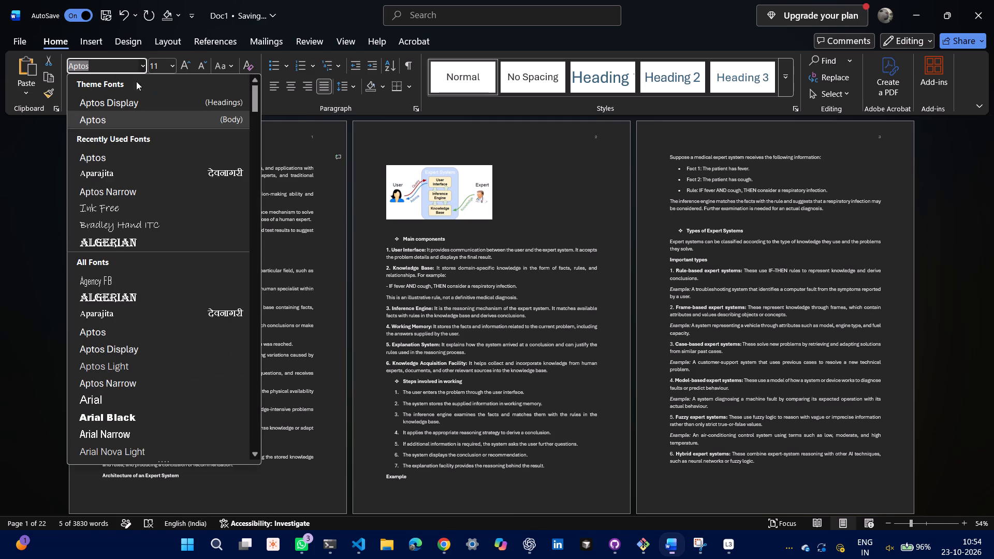
left_click(114, 328)
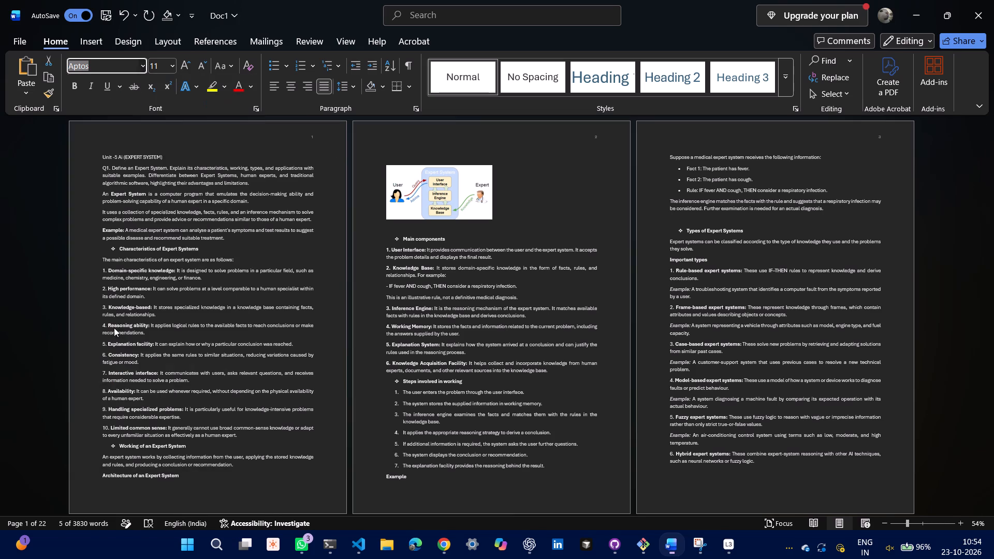
left_click(167, 62)
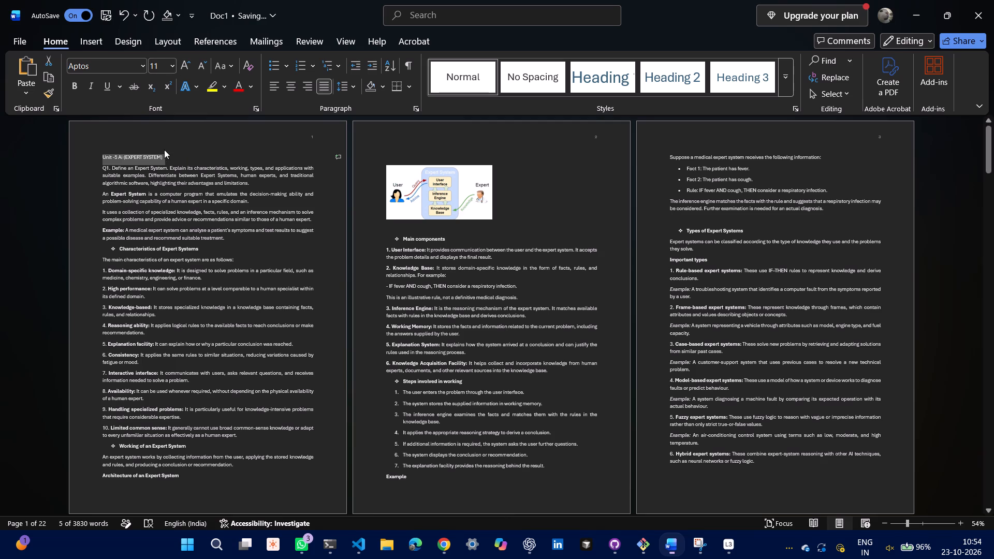
left_click(174, 67)
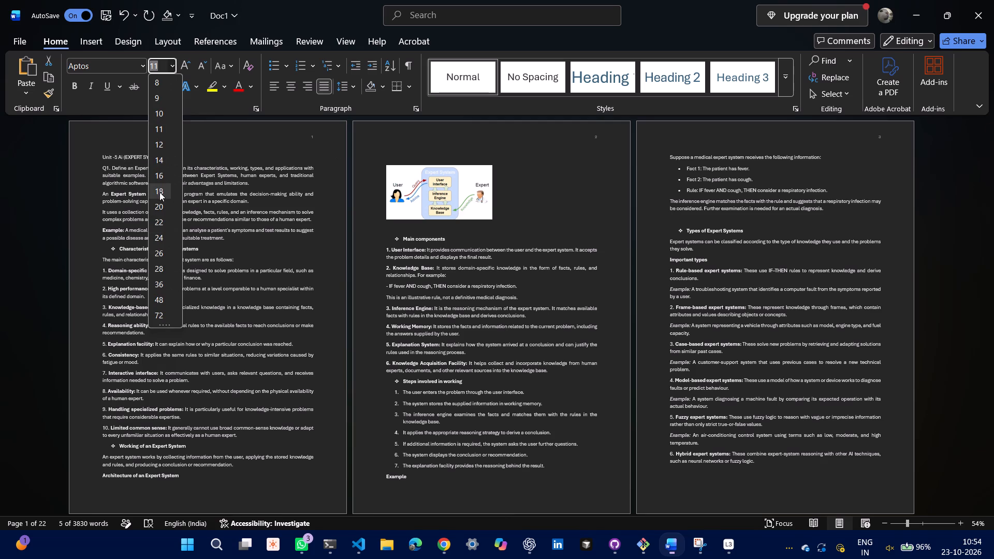
left_click(159, 192)
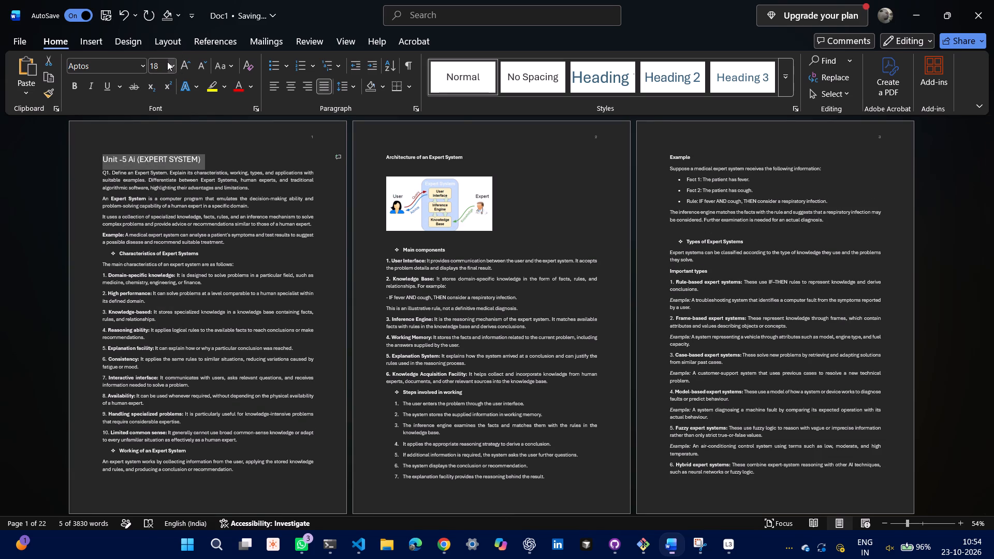
left_click(167, 62)
left_click(175, 62)
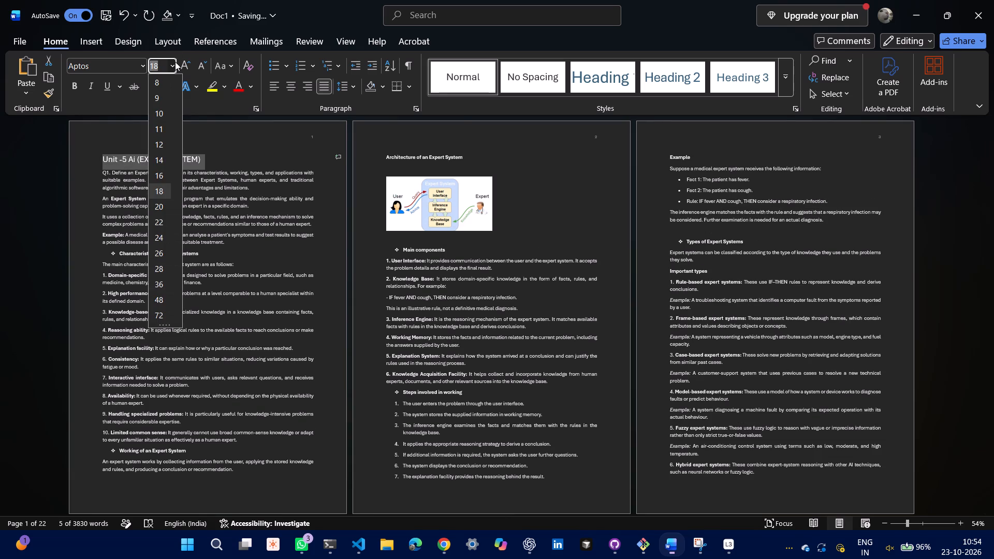
left_click(161, 229)
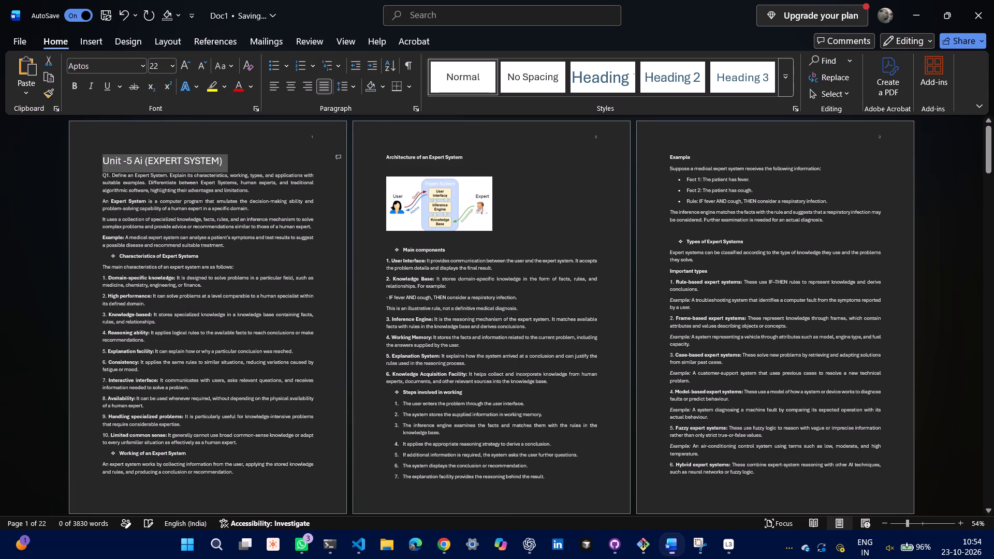
left_click(223, 178)
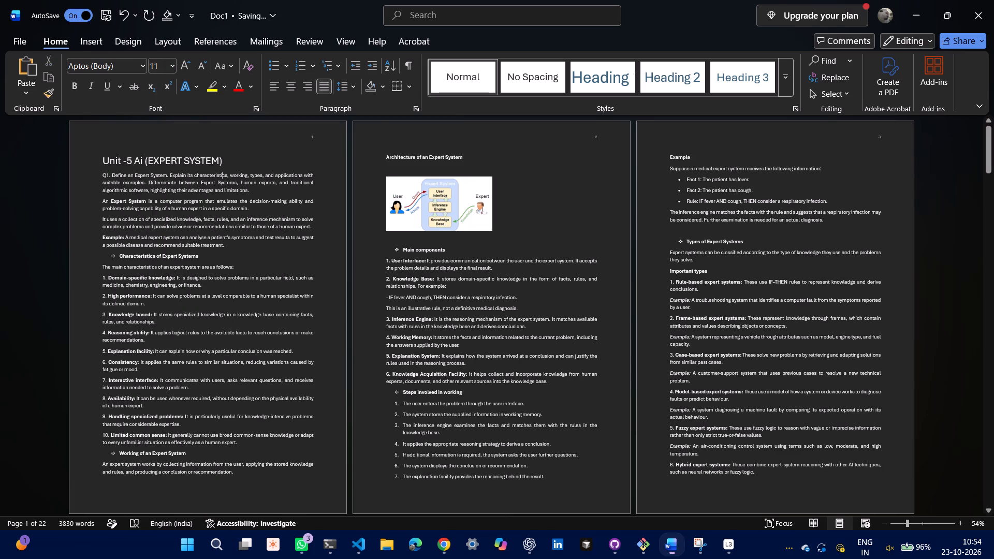
Delete the empty lines above and below the Architecture of an Expert System image and above the Types of Expert Systems heading.
left_click(401, 169)
key("BackSpace")
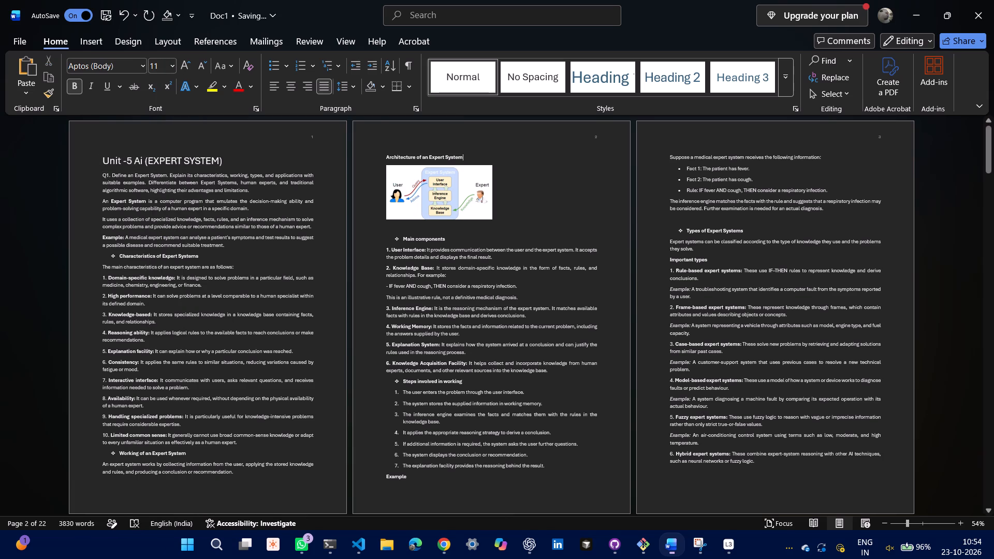
left_click(414, 230)
key("BackSpace")
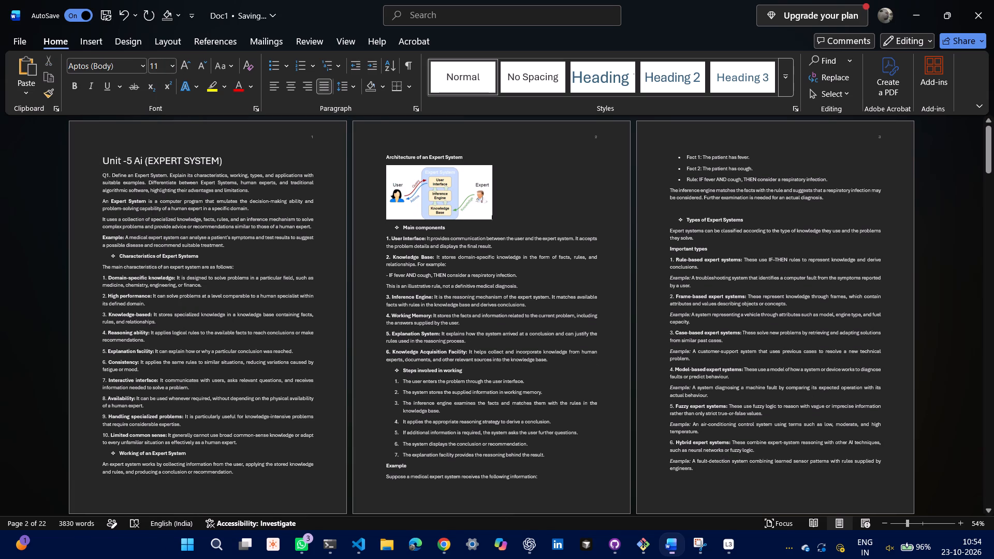
left_click(711, 212)
key("BackSpace")
Centre the "Unit -5 Ai (EXPERT SYSTEM)" title line on page 1.
scroll(711, 212, "down", 3)
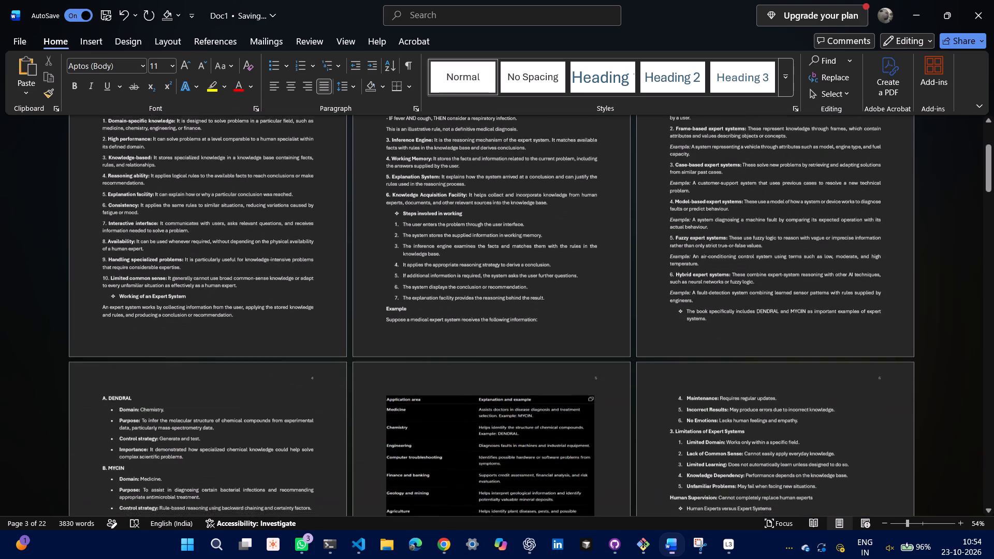
scroll(711, 212, "down", 6)
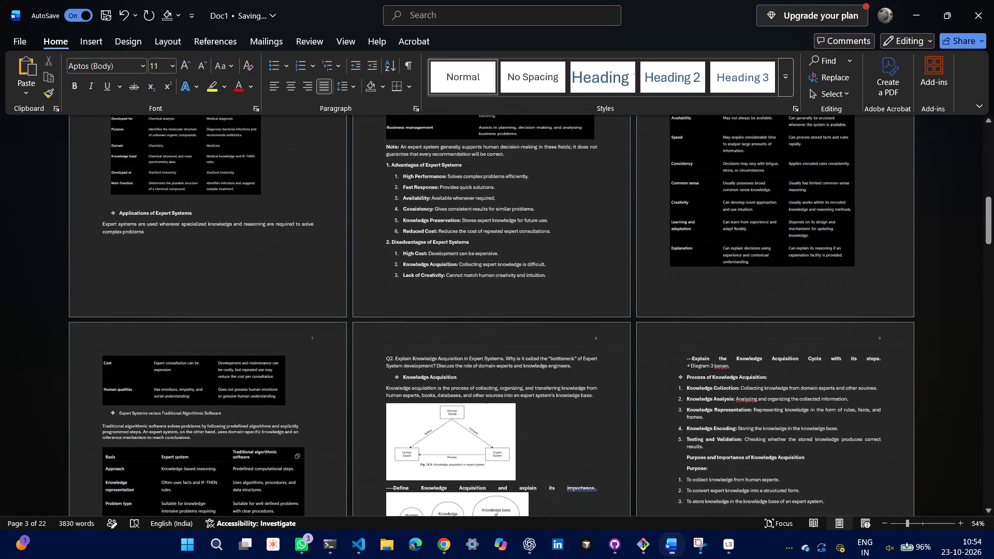
scroll(597, 178, "down", 20)
scroll(597, 178, "down", 1)
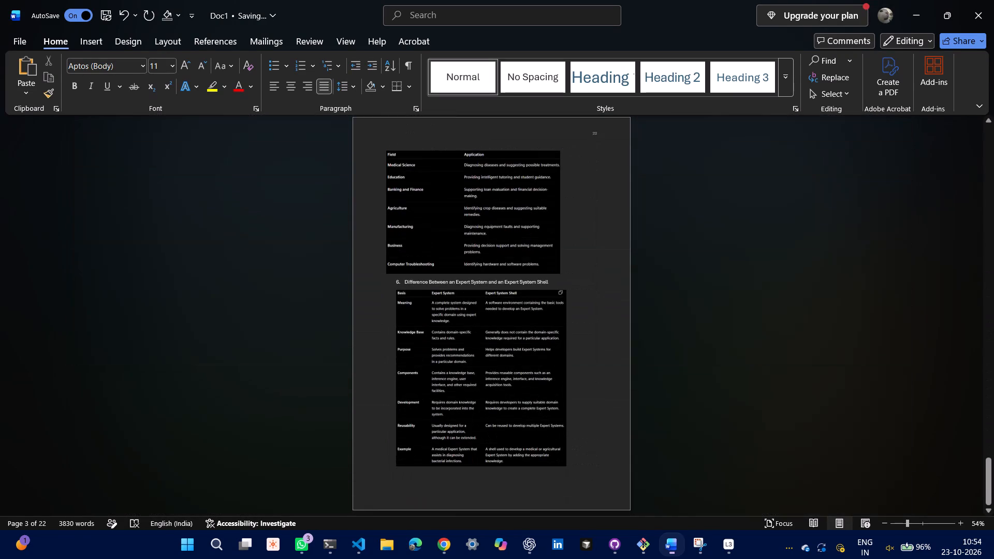
scroll(597, 178, "up", 20)
scroll(597, 178, "up", 20)
scroll(597, 178, "up", 20)
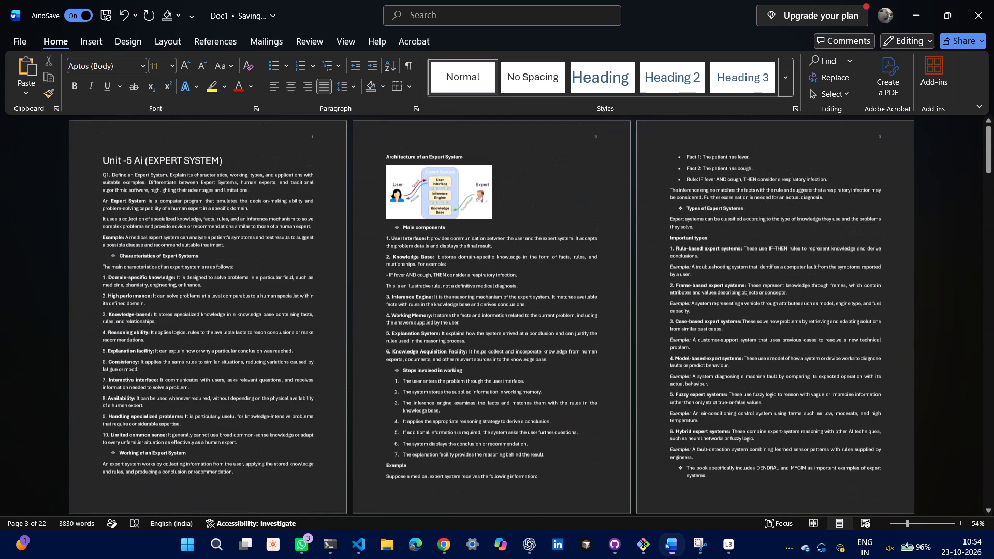
scroll(597, 178, "up", 20)
scroll(597, 178, "up", 13)
left_click_drag(224, 158, 183, 160)
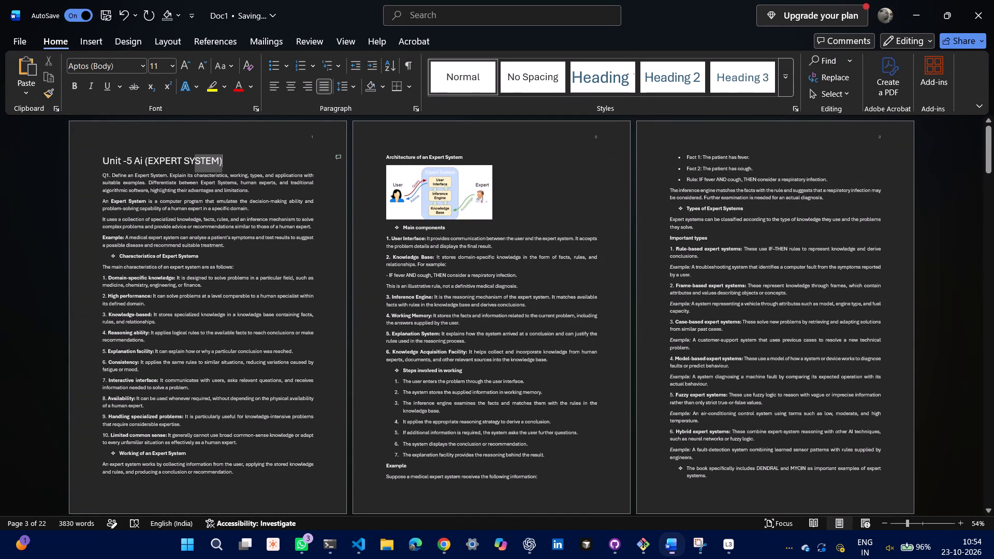
left_click_drag(183, 160, 107, 165)
left_click(289, 91)
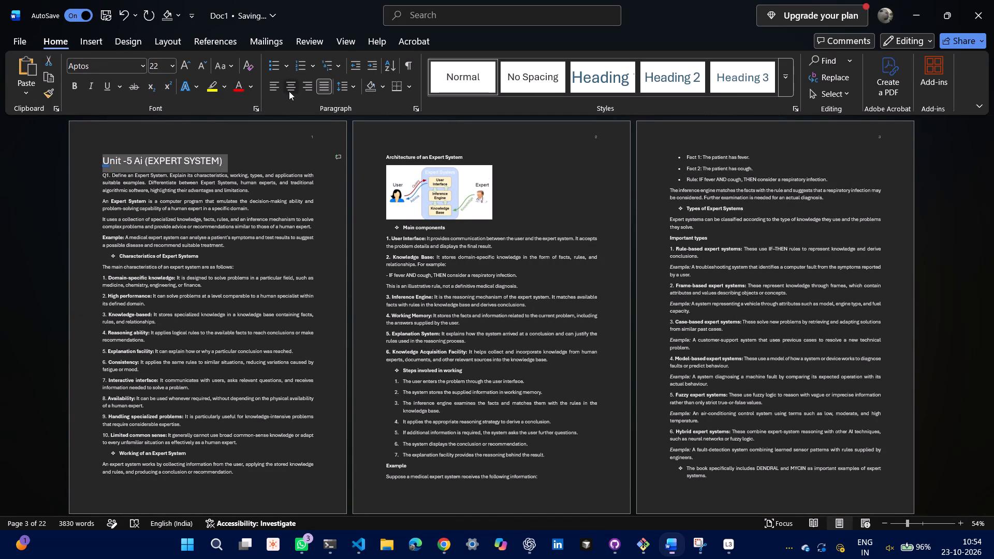
left_click(177, 328)
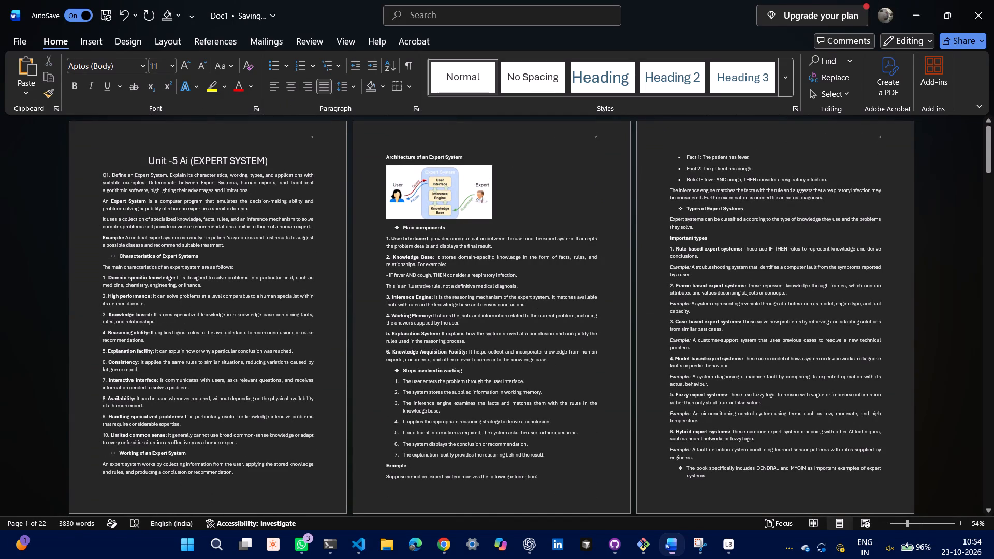
Review the page layout from page 1 to the end of the document and back through the later pages.
scroll(209, 305, "down", 11)
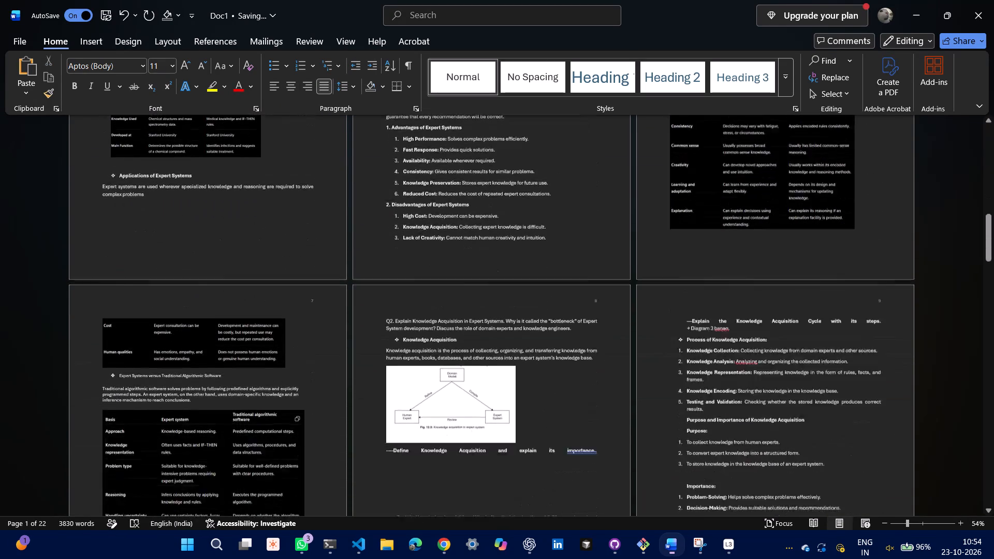
scroll(209, 305, "down", 9)
scroll(209, 305, "down", 12)
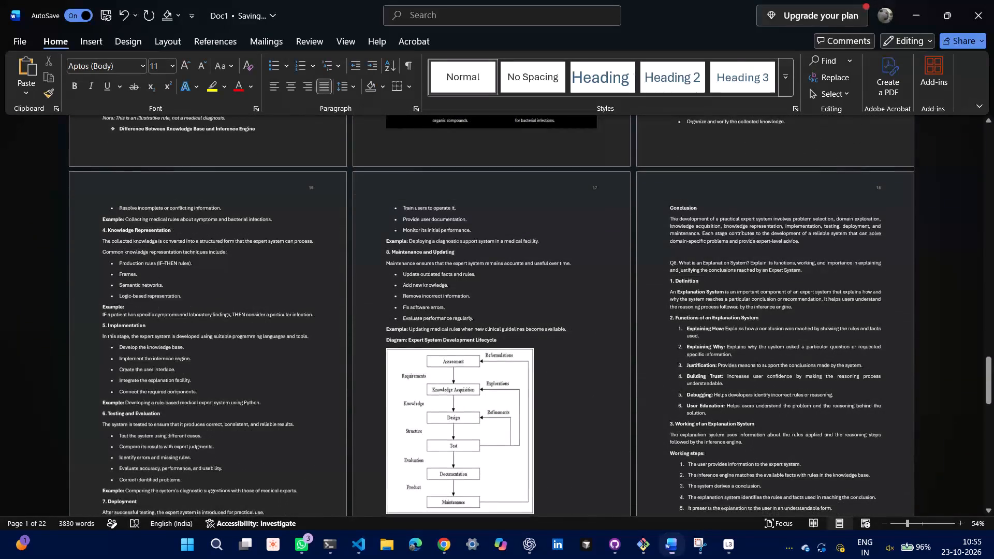
scroll(209, 305, "down", 16)
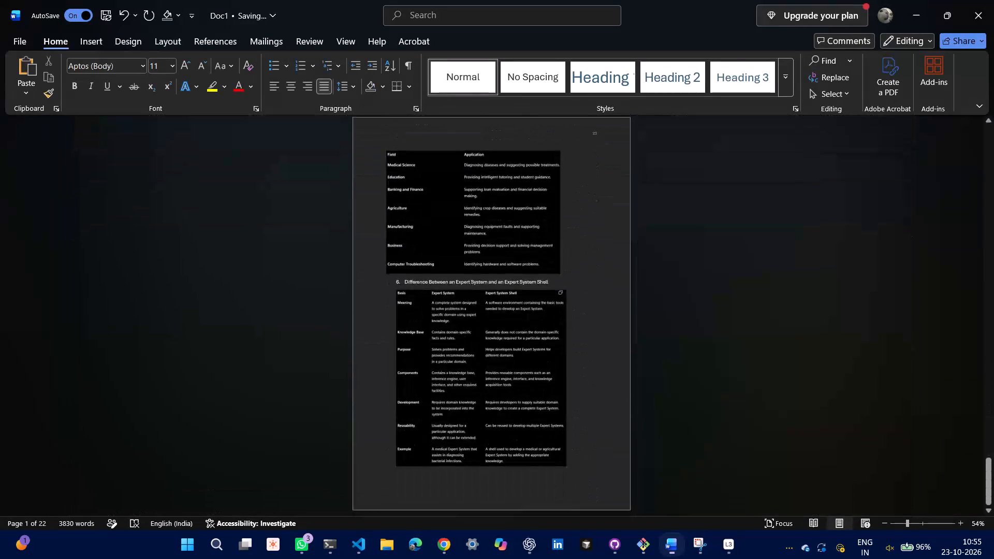
scroll(329, 247, "up", 9)
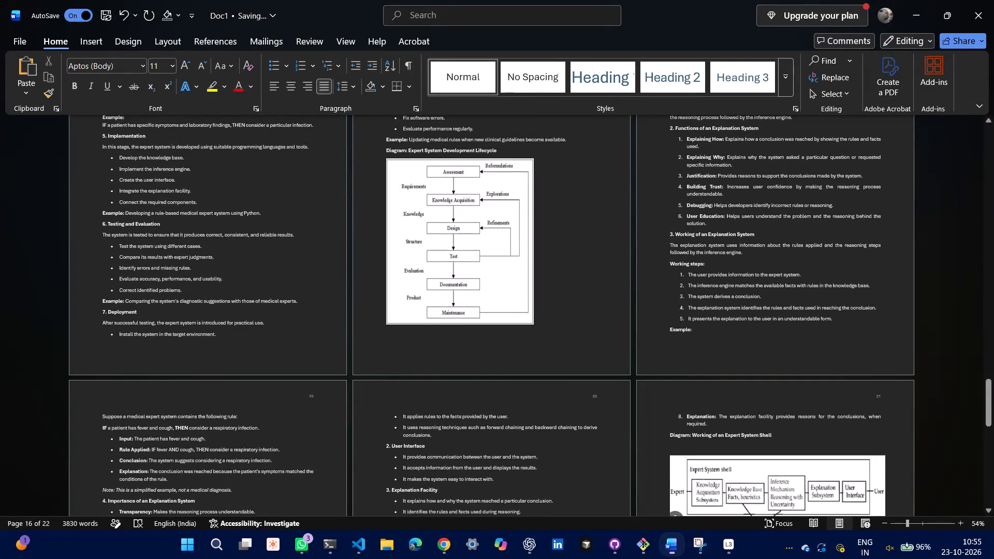
left_click(246, 247)
left_click(228, 248)
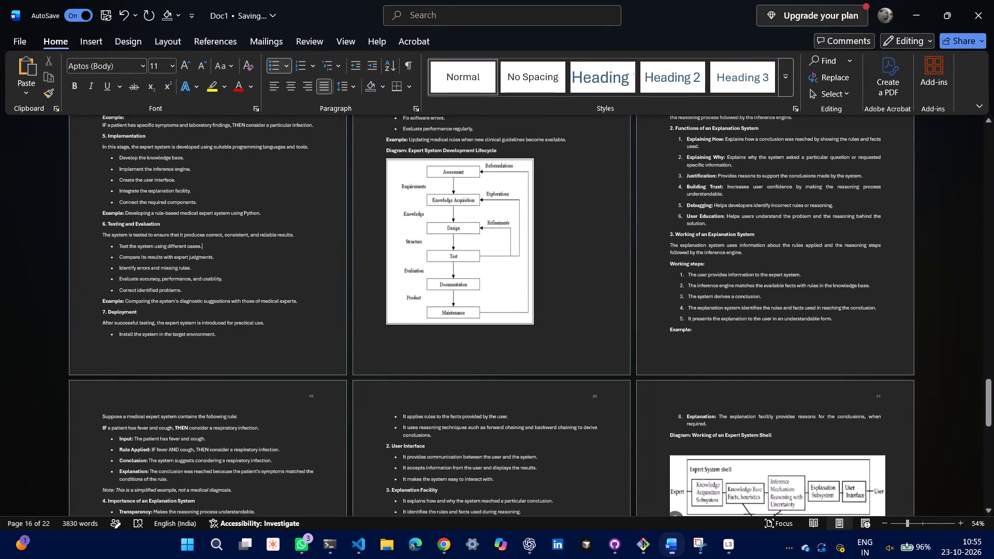
left_click(224, 299)
scroll(224, 299, "up", 5)
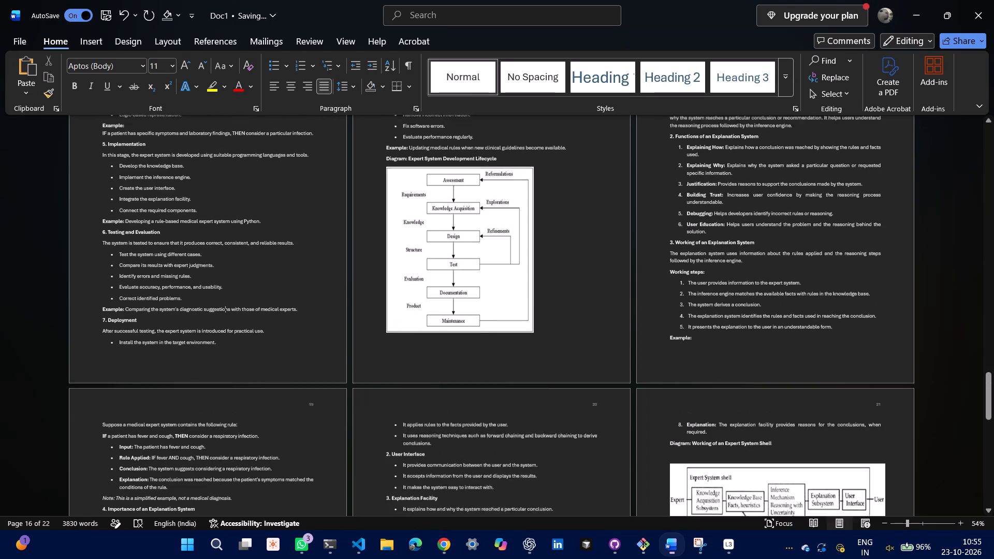
Set the font size to 10 for all text from Q1 through the Expert System versus Expert System Shell difference heading.
scroll(224, 299, "up", 20)
scroll(224, 299, "up", 20)
scroll(224, 299, "up", 20)
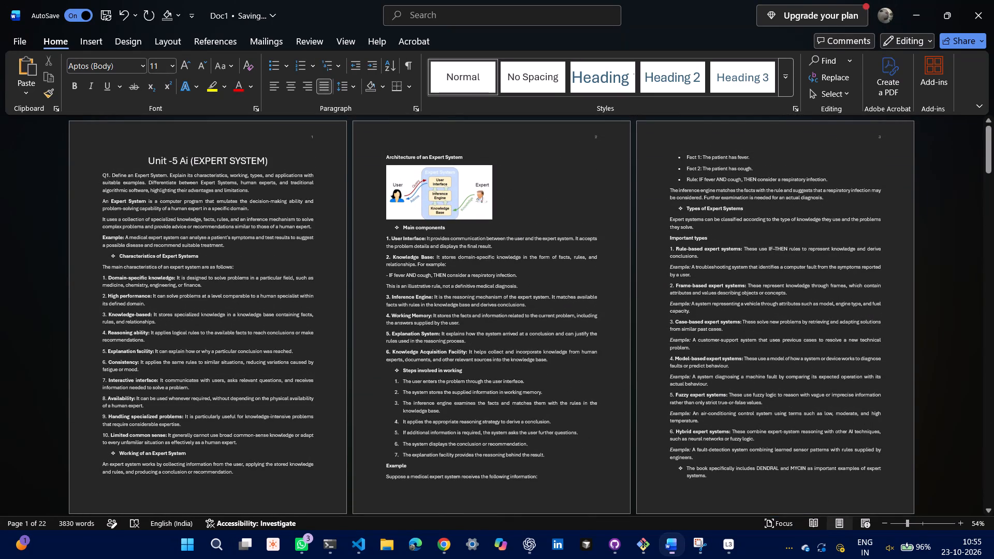
left_click_drag(101, 174, 340, 558)
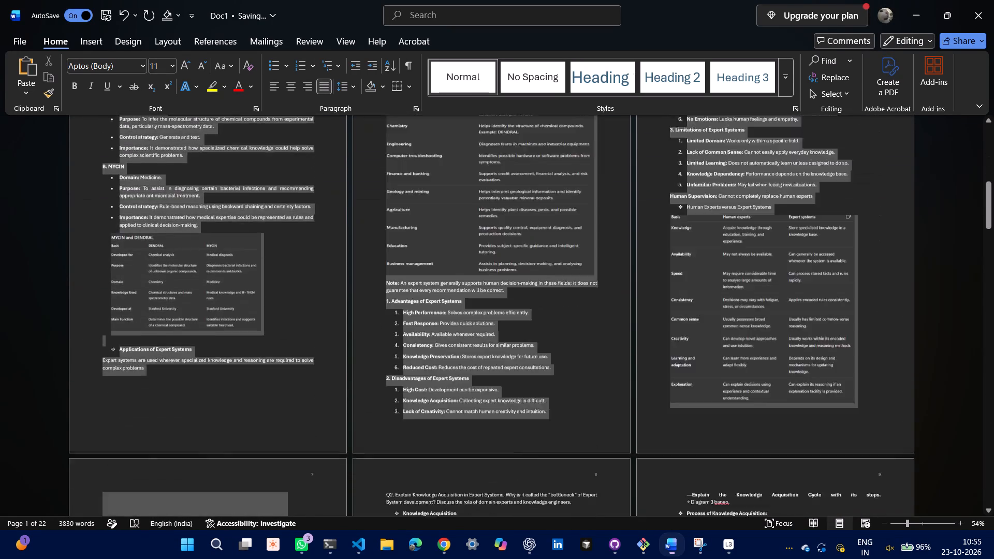
left_click_drag(340, 558, 359, 507)
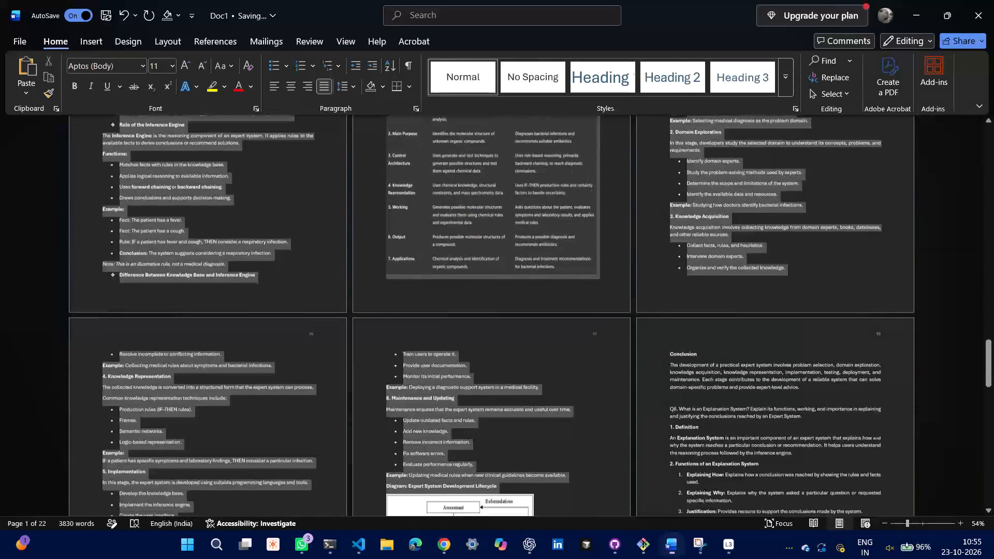
left_click_drag(359, 507, 394, 516)
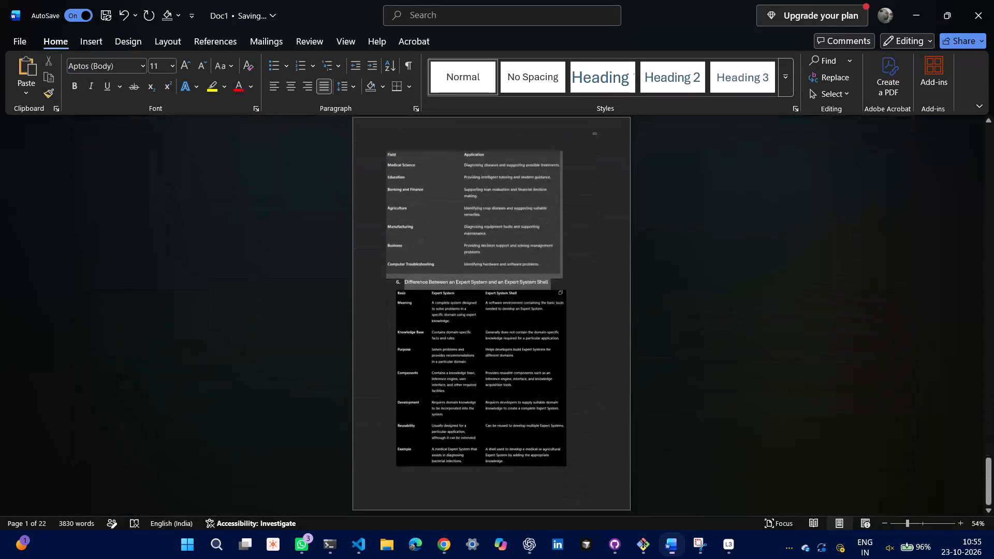
left_click_drag(394, 516, 435, 490)
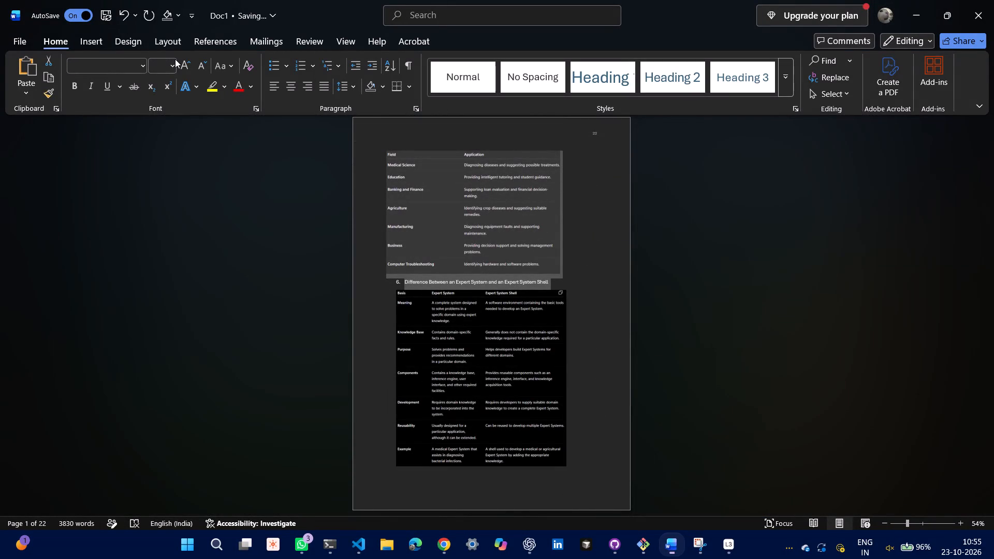
left_click(175, 59)
left_click(164, 115)
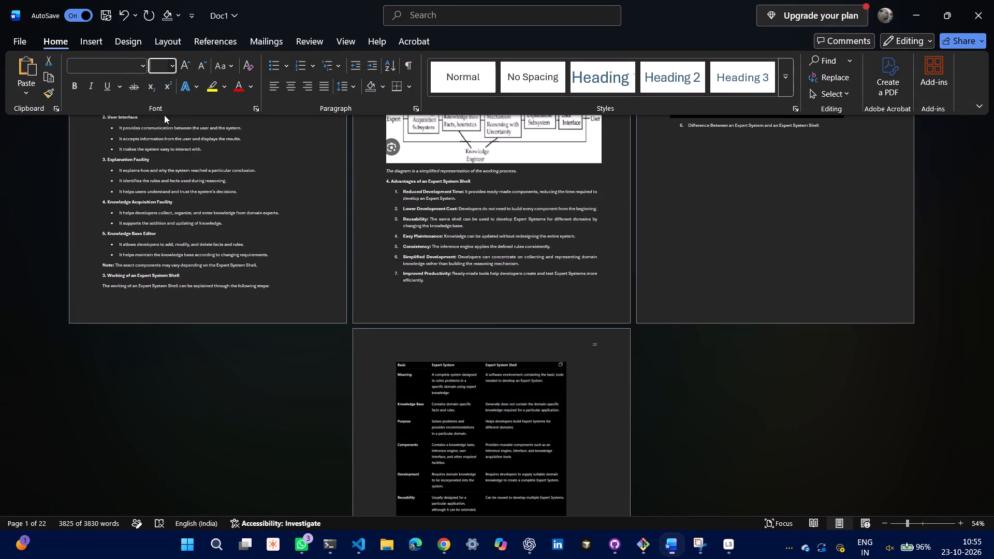
scroll(333, 173, "up", 7)
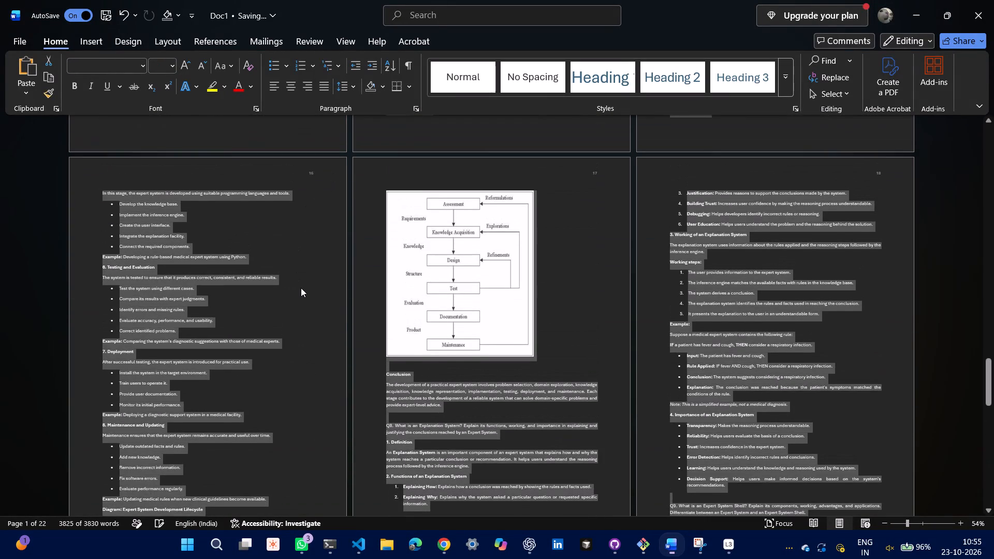
scroll(301, 288, "down", 7)
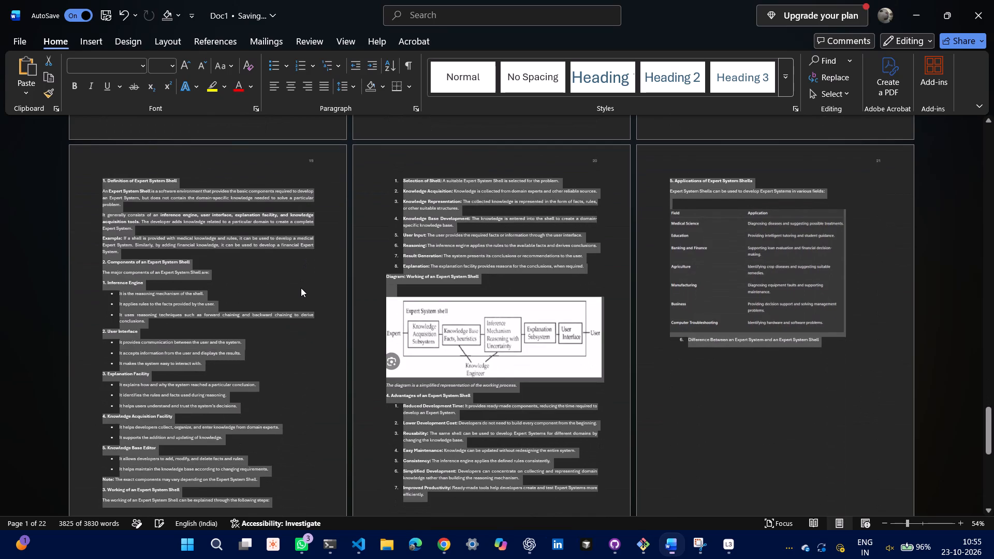
left_click(301, 288)
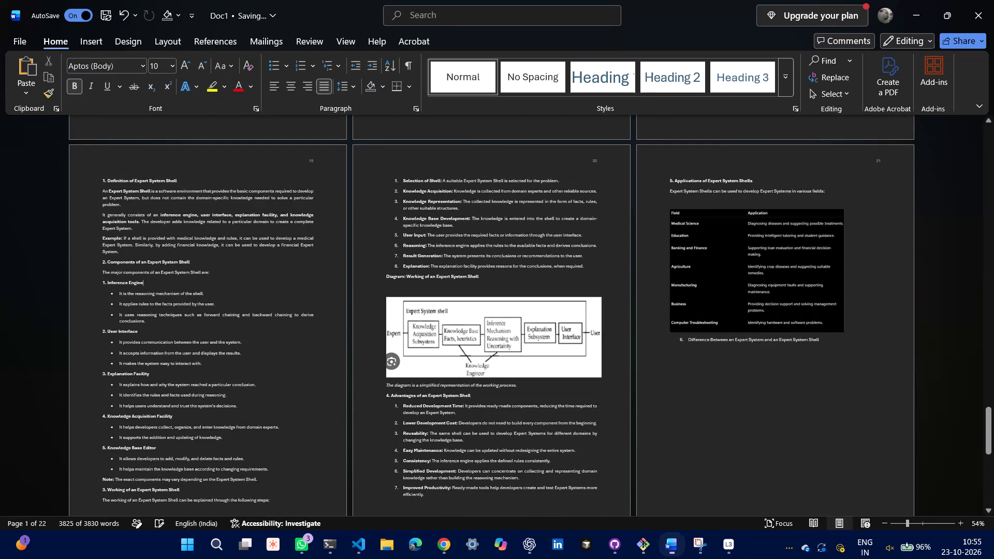
Review the resized text and page layout from page 1 to the comparison table on the last page.
scroll(301, 288, "up", 20)
scroll(301, 288, "up", 7)
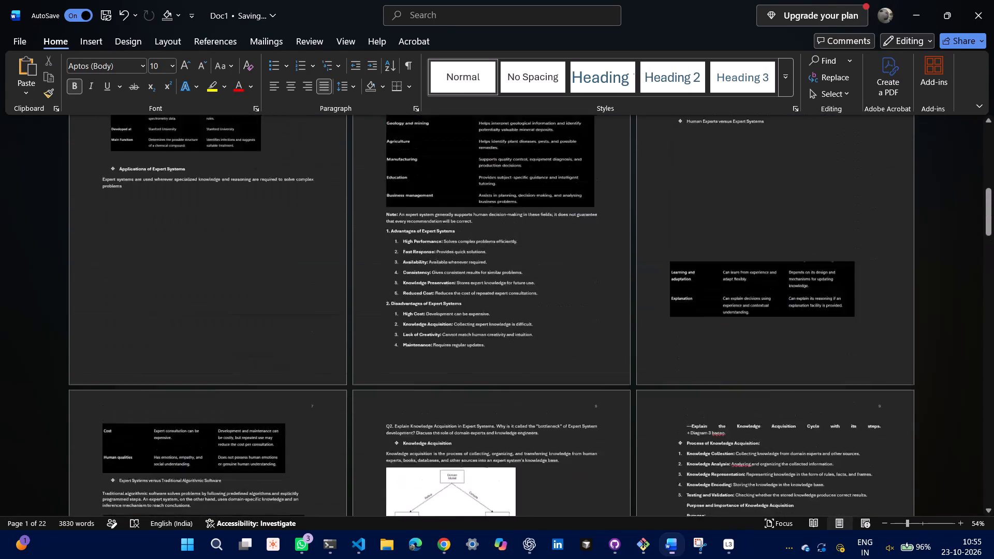
scroll(301, 288, "up", 17)
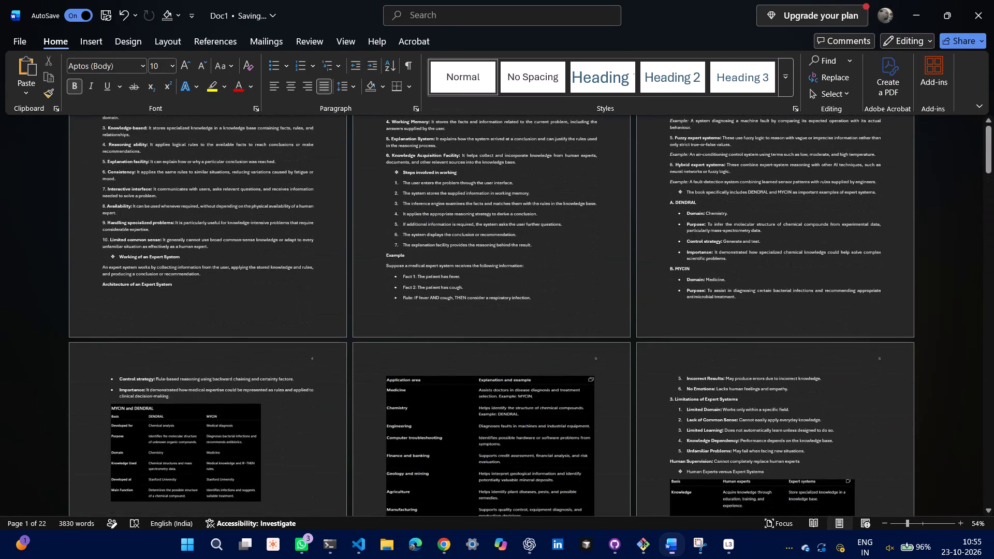
scroll(301, 288, "up", 5)
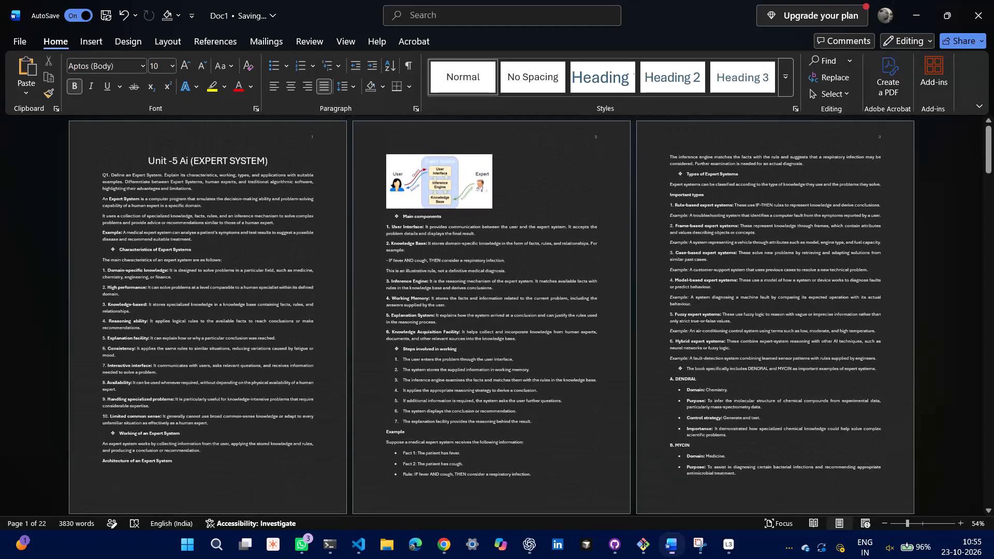
scroll(301, 288, "down", 8)
scroll(301, 288, "up", 1)
scroll(301, 288, "down", 20)
scroll(301, 288, "down", 20)
scroll(301, 288, "down", 19)
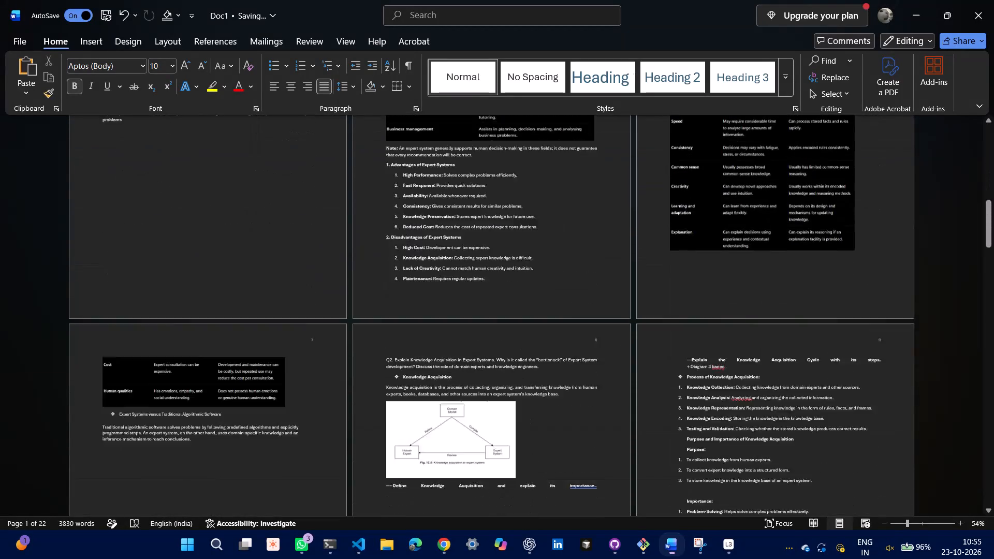
scroll(301, 288, "down", 20)
scroll(301, 288, "down", 20)
scroll(301, 288, "down", 20)
scroll(301, 288, "down", 1)
scroll(301, 288, "up", 2)
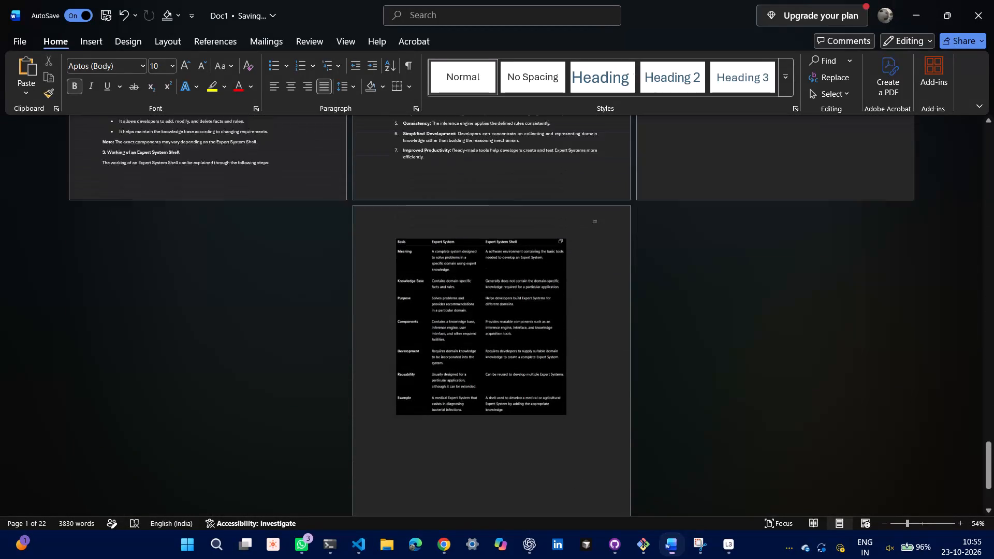
scroll(301, 288, "up", 3)
scroll(301, 288, "down", 4)
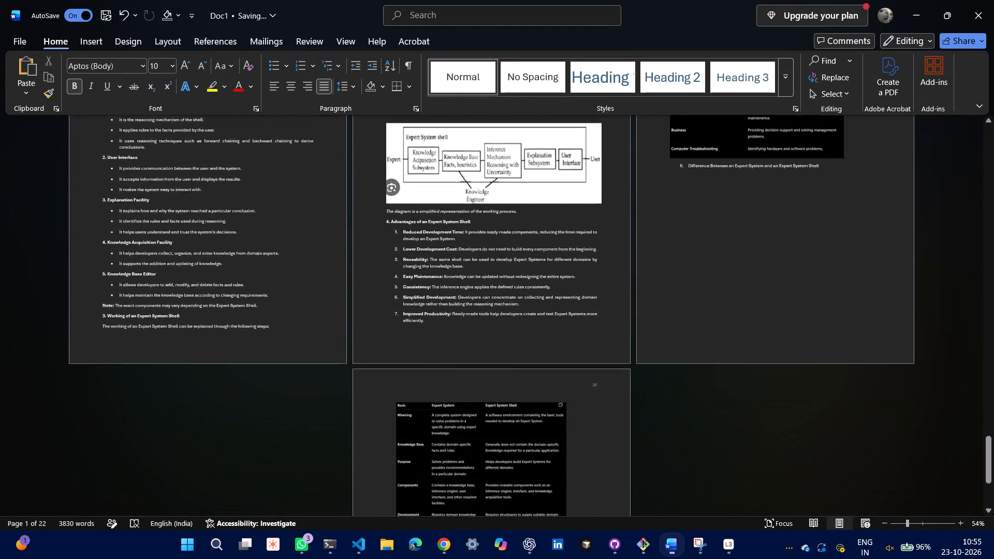
scroll(301, 288, "down", 2)
left_click(459, 259)
Delete the empty line between the Working of an Expert System Shell caption and its diagram on page 20.
scroll(459, 259, "up", 7)
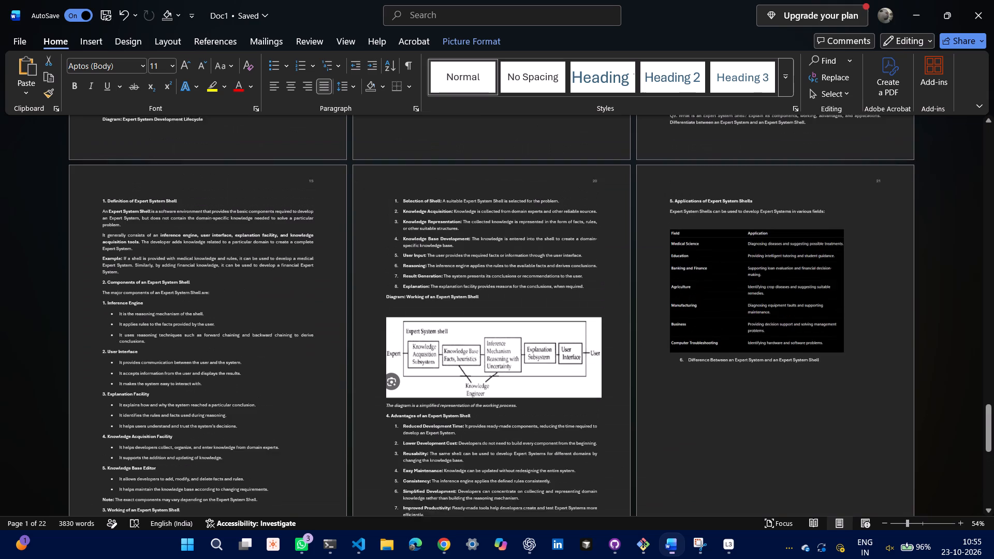
scroll(459, 259, "up", 1)
left_click(429, 320)
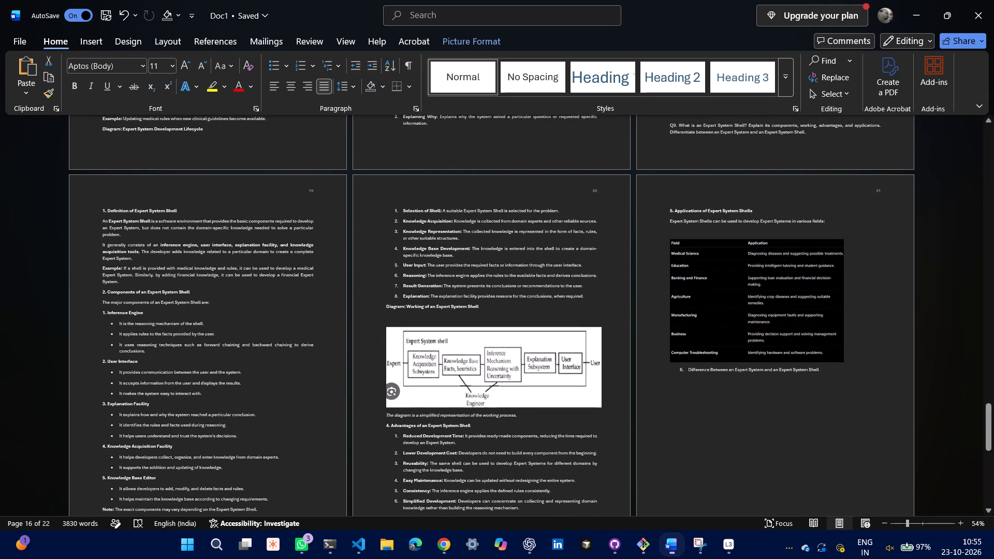
key("backslash")
key("BackSpace")
key("BackSpace")
key("BackSpace")
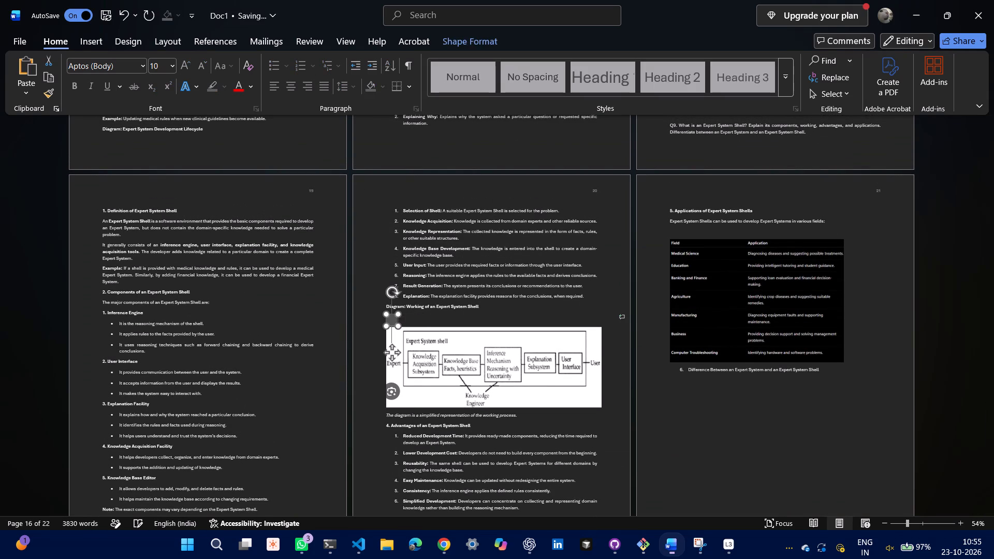
Delete the empty line between the development lifecycle diagram and the Conclusion heading on page 17.
scroll(429, 320, "down", 6)
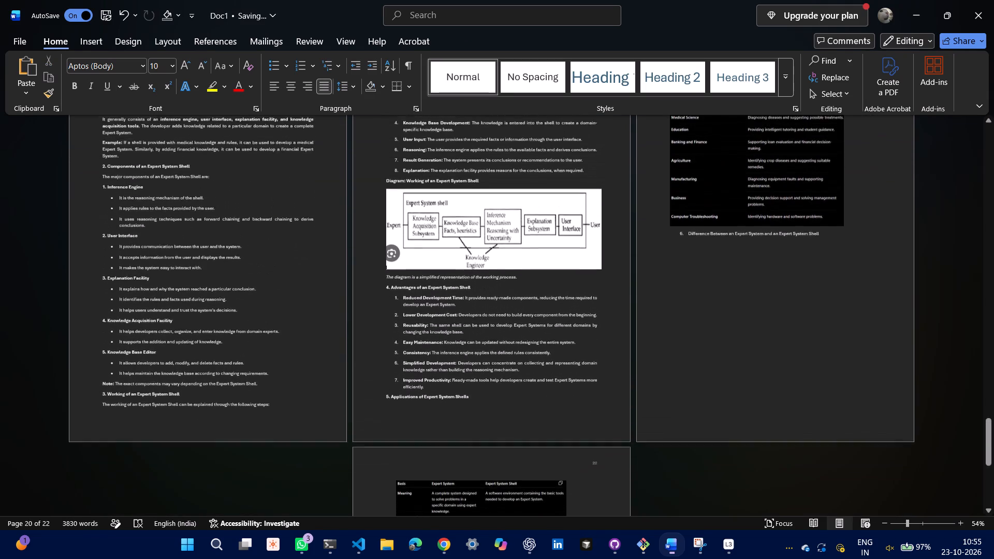
scroll(429, 320, "down", 1)
scroll(429, 320, "up", 7)
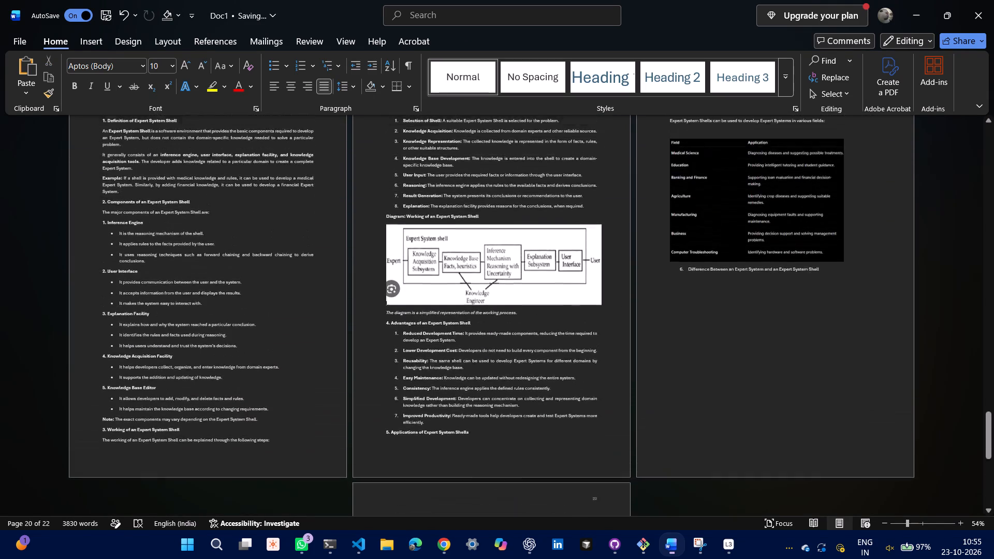
scroll(429, 320, "up", 2)
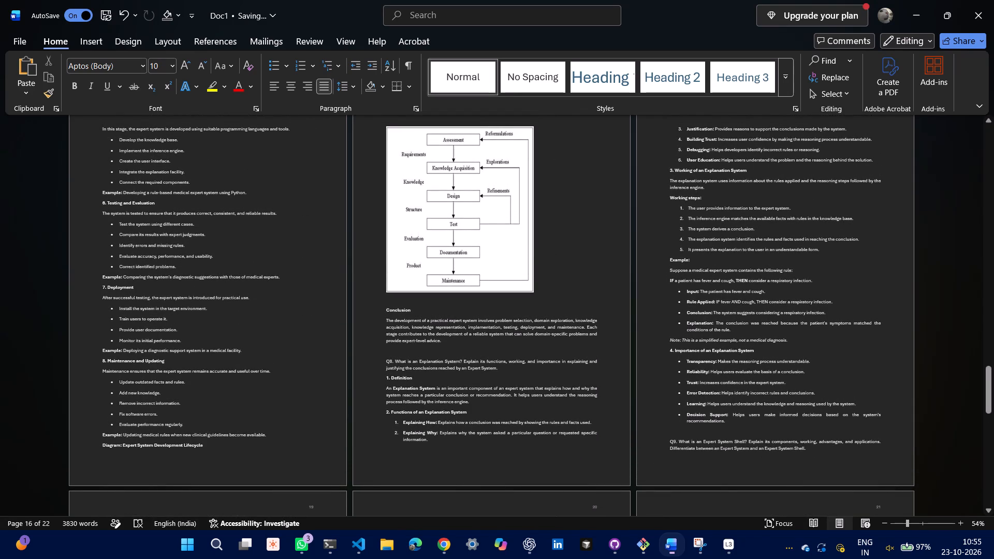
left_click(416, 351)
left_click(413, 306)
key("BackSpace")
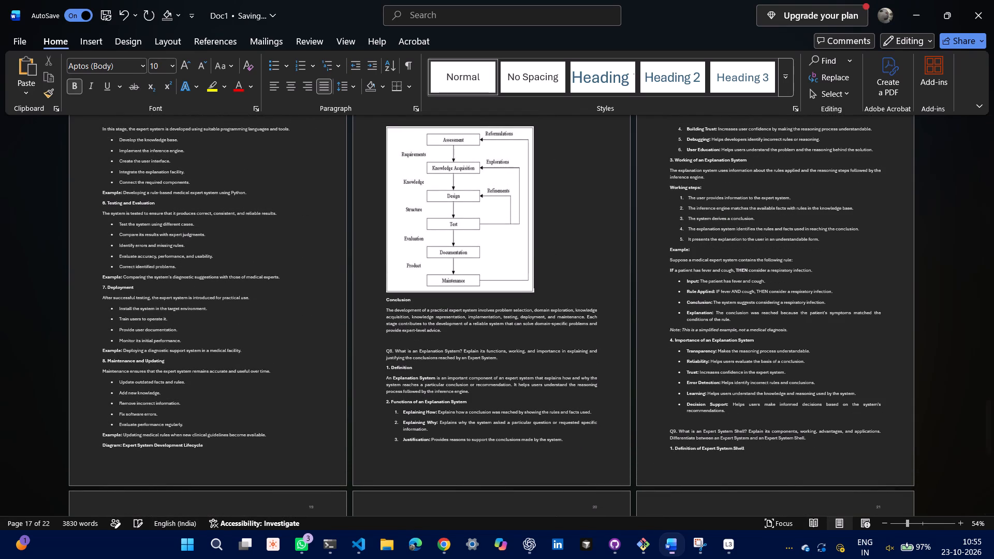
Join the Conclusion heading on page 17 with its paragraph on one line, separated by a colon and a space.
left_click(396, 308)
left_click(415, 304)
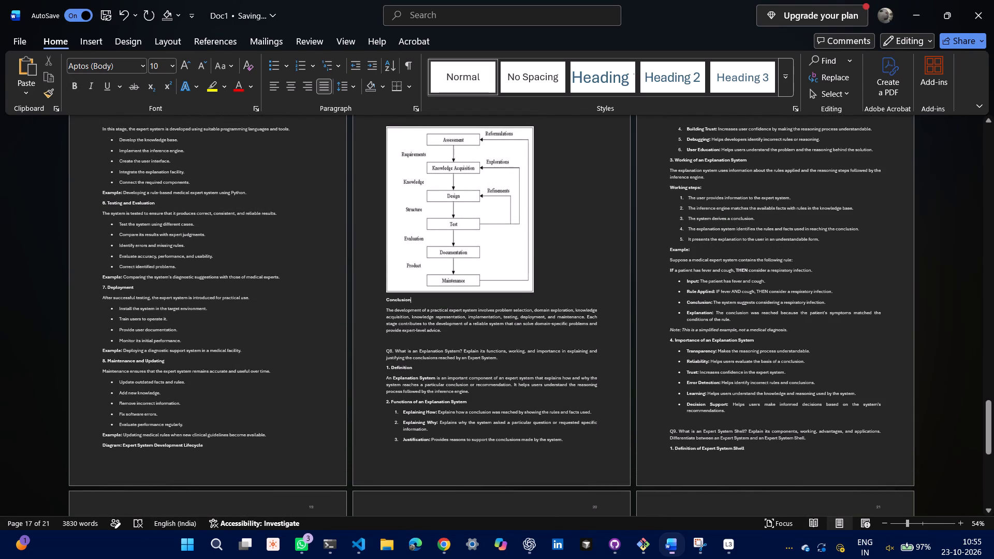
left_click(386, 308)
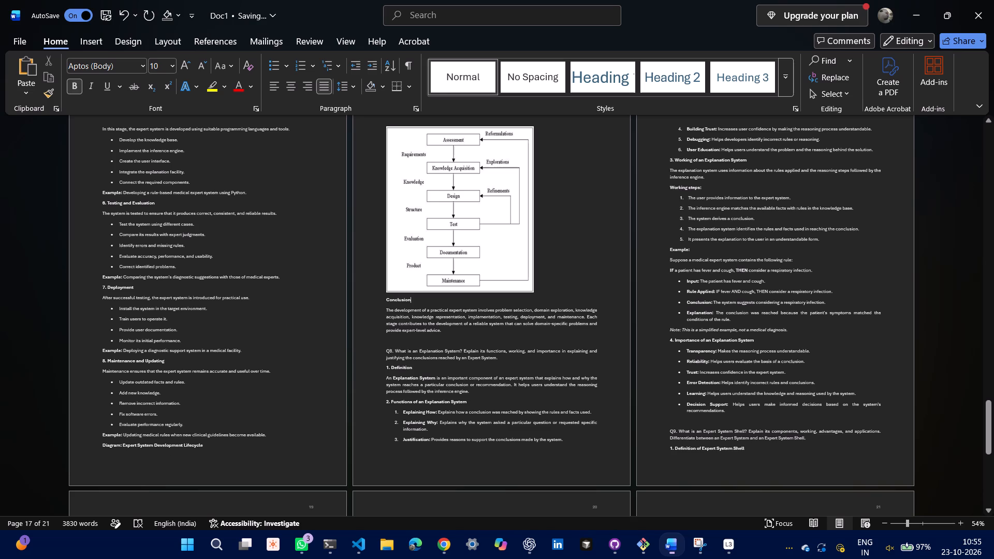
key("BackSpace")
key("shift+colon")
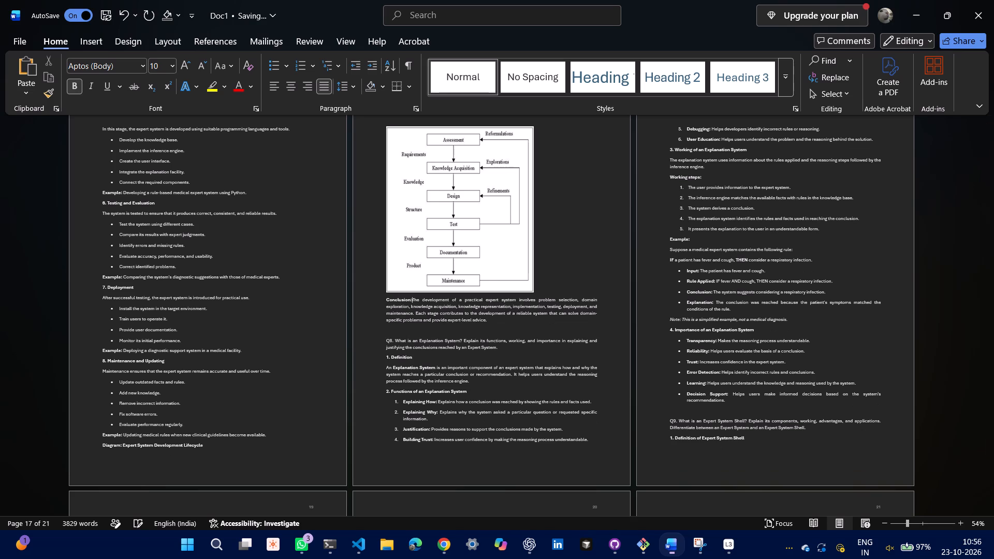
key("space")
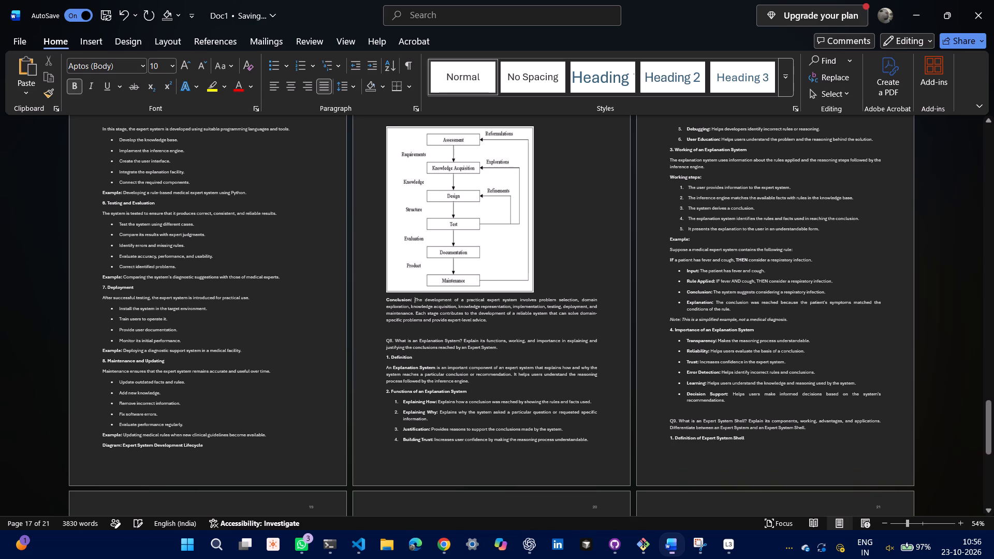
Examine the layout from page 17 back to page 1 for remaining blank lines.
scroll(244, 383, "up", 1)
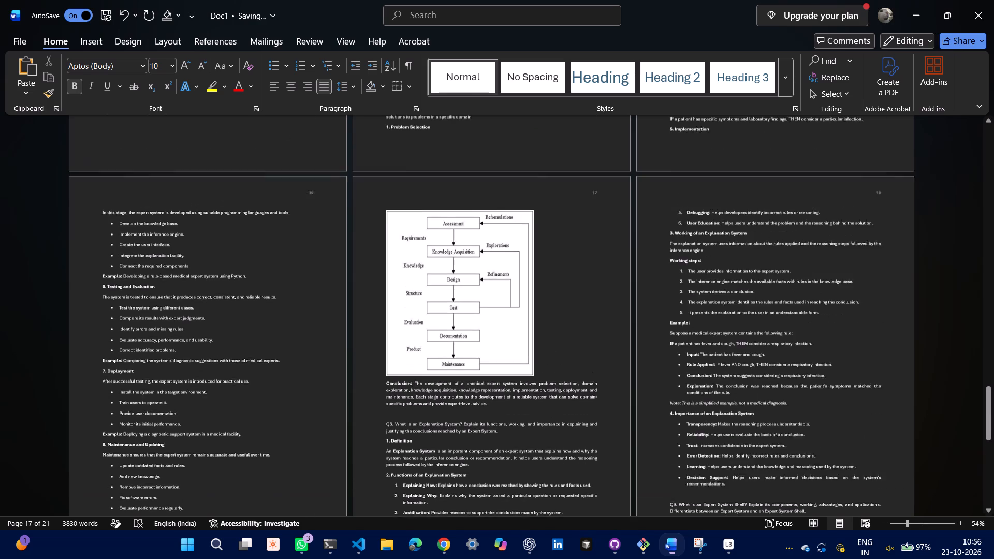
scroll(244, 383, "up", 4)
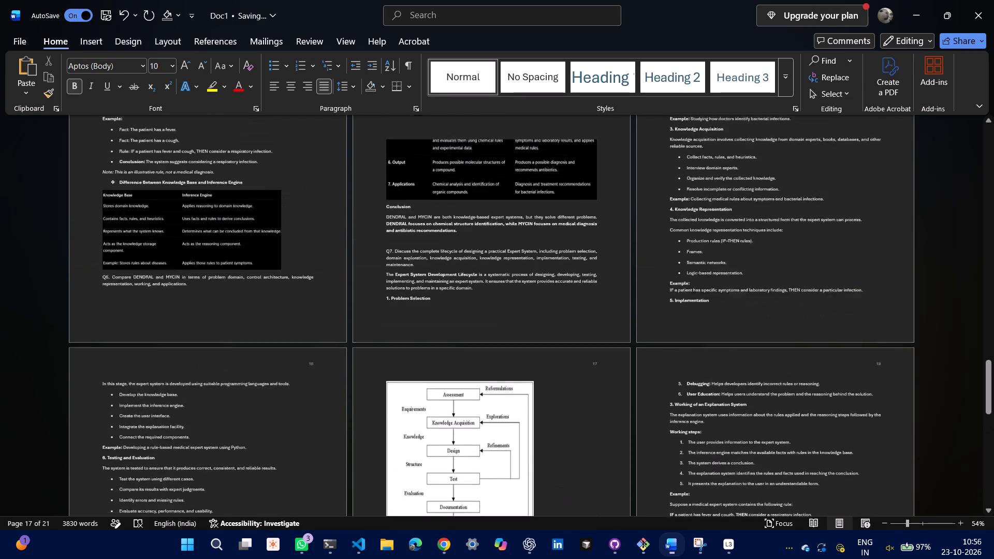
scroll(244, 383, "up", 5)
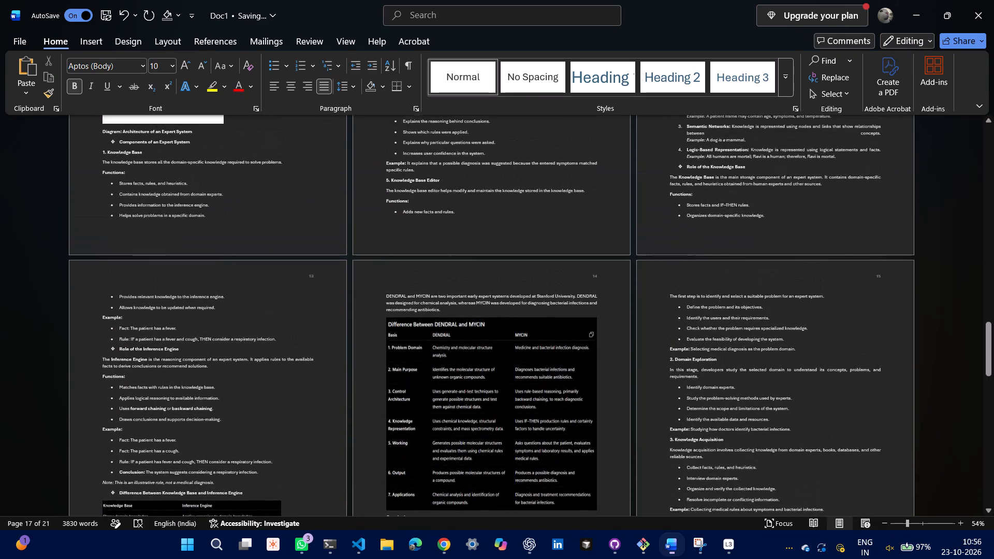
scroll(244, 383, "up", 4)
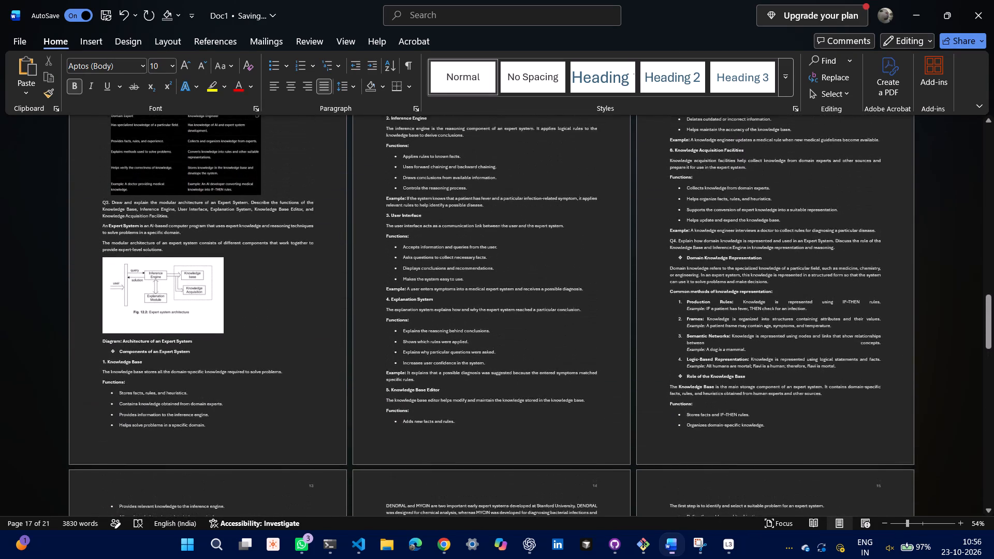
scroll(244, 383, "up", 9)
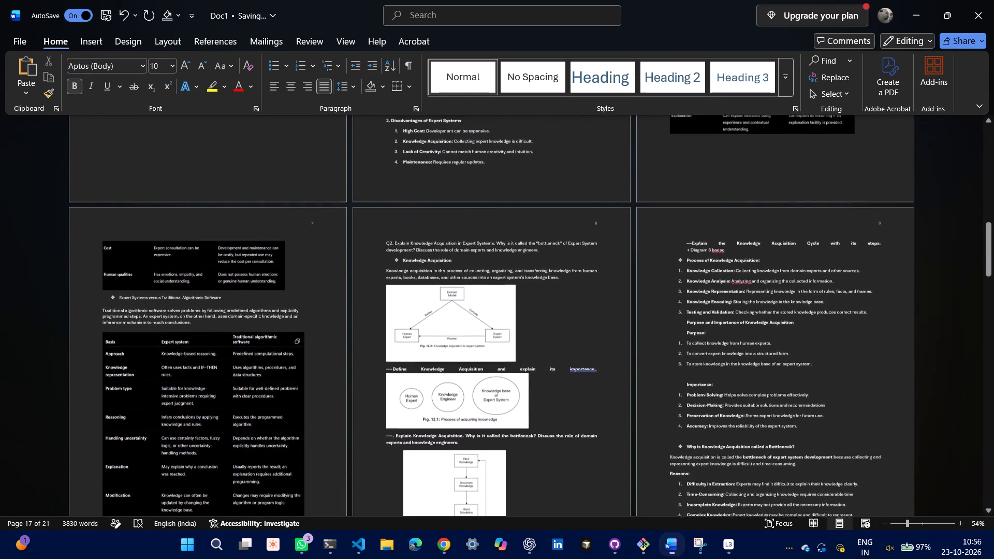
scroll(244, 383, "up", 8)
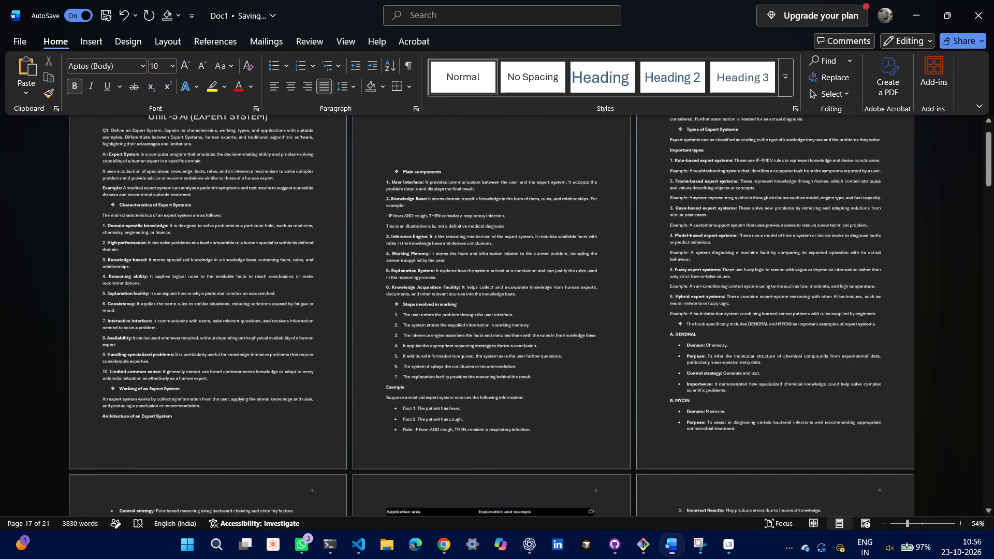
scroll(244, 383, "up", 4)
Delete the empty lines above the Importance and "Why is Knowledge Acquisition called a Bottleneck?" headings on page 9.
scroll(244, 383, "down", 5)
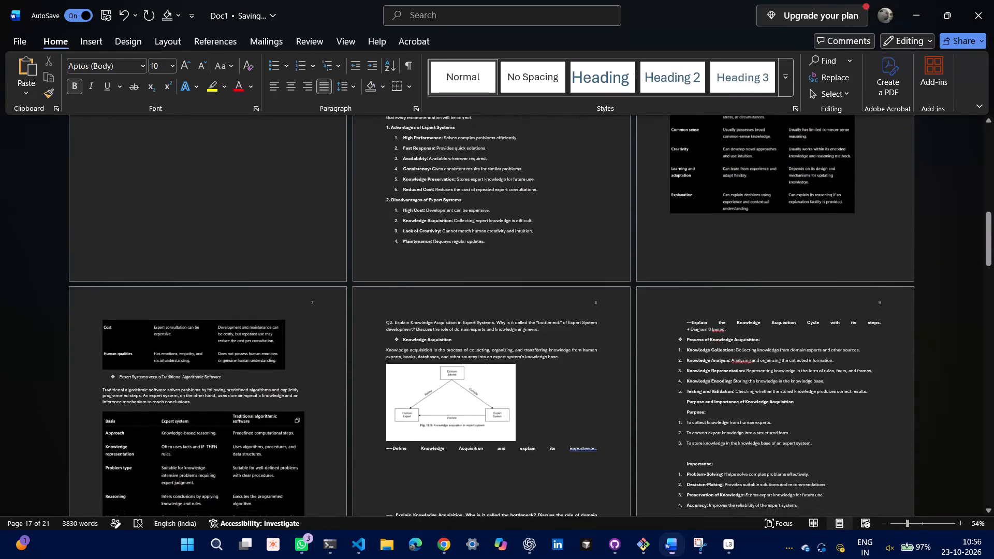
scroll(244, 383, "down", 5)
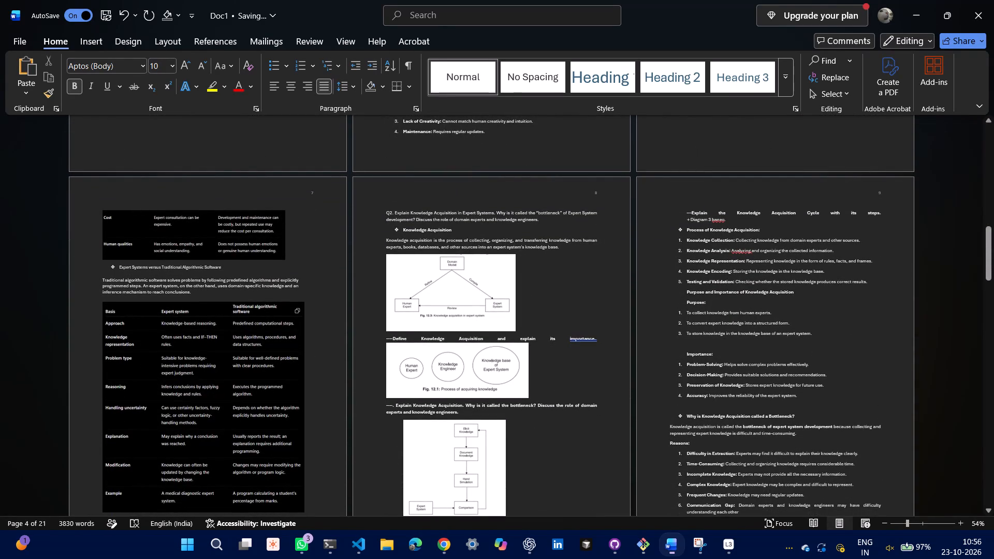
left_click(706, 349)
key("BackSpace")
key("BackSpace")
key("BackSpace")
scroll(706, 349, "down", 1)
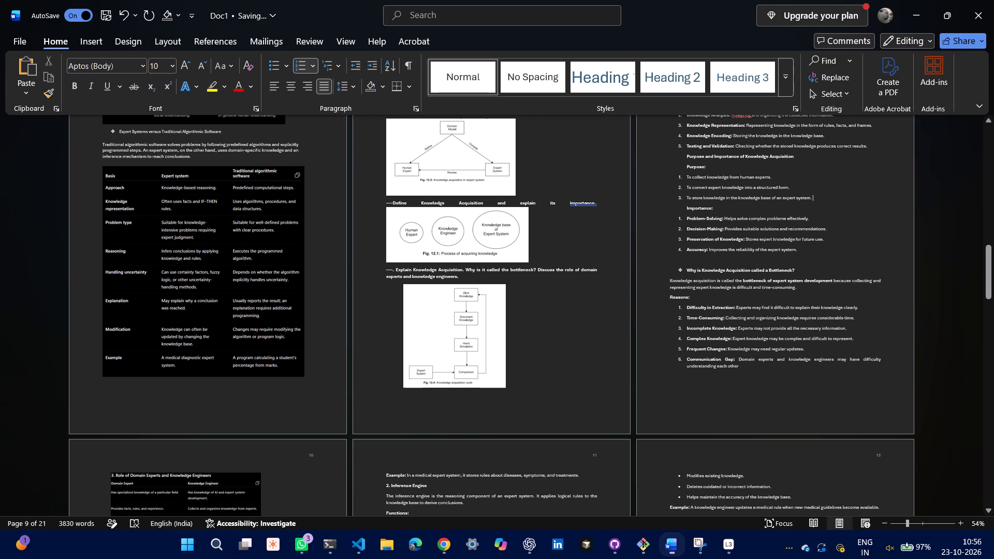
left_click(718, 260)
key("BackSpace")
key("BackSpace")
key("BackSpace")
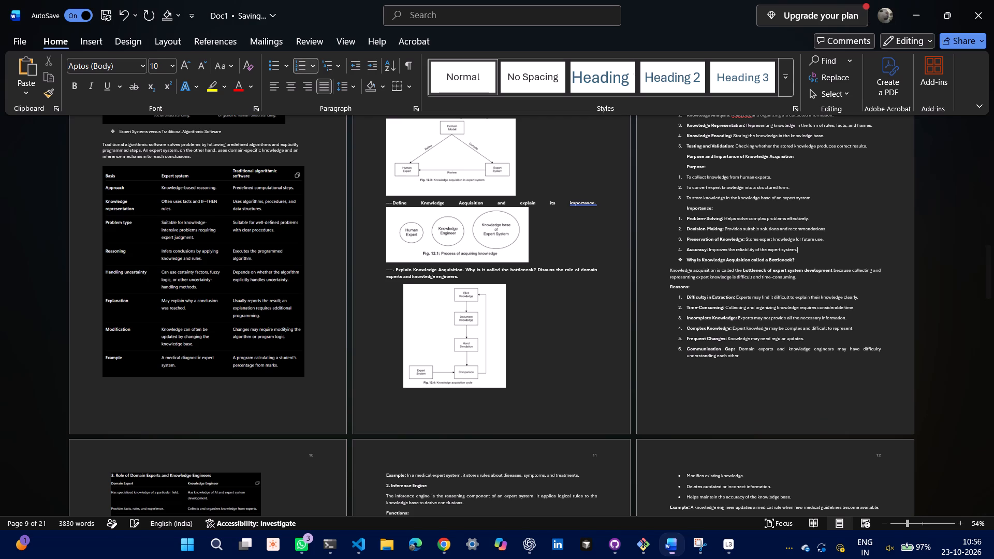
Check the layout of the remaining pages from page 10 to the end of the document.
scroll(658, 361, "down", 6)
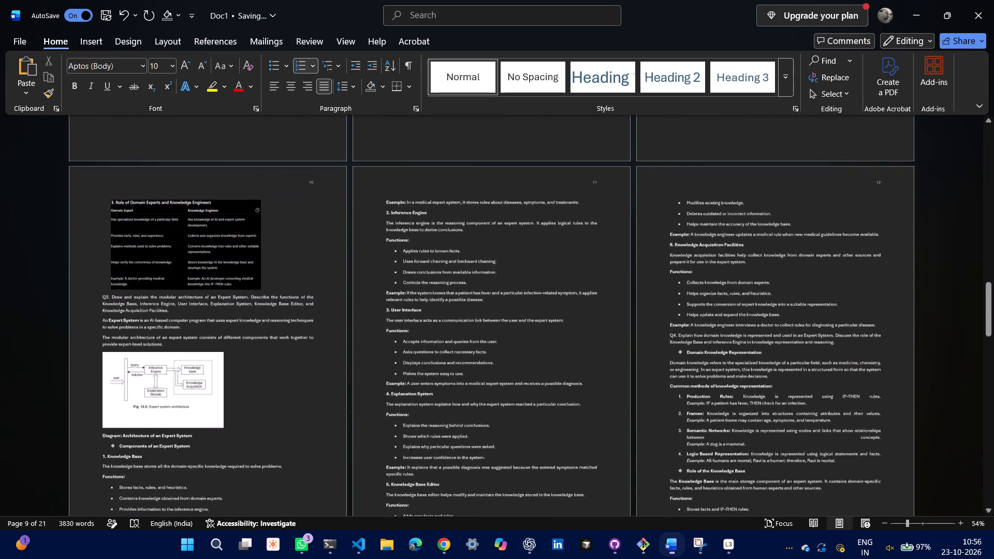
scroll(658, 361, "down", 6)
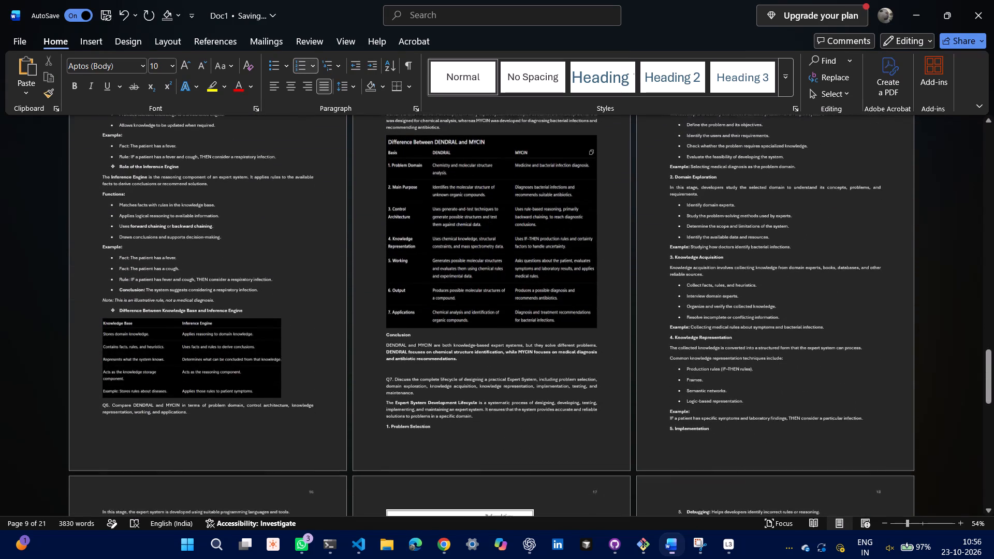
scroll(658, 361, "down", 9)
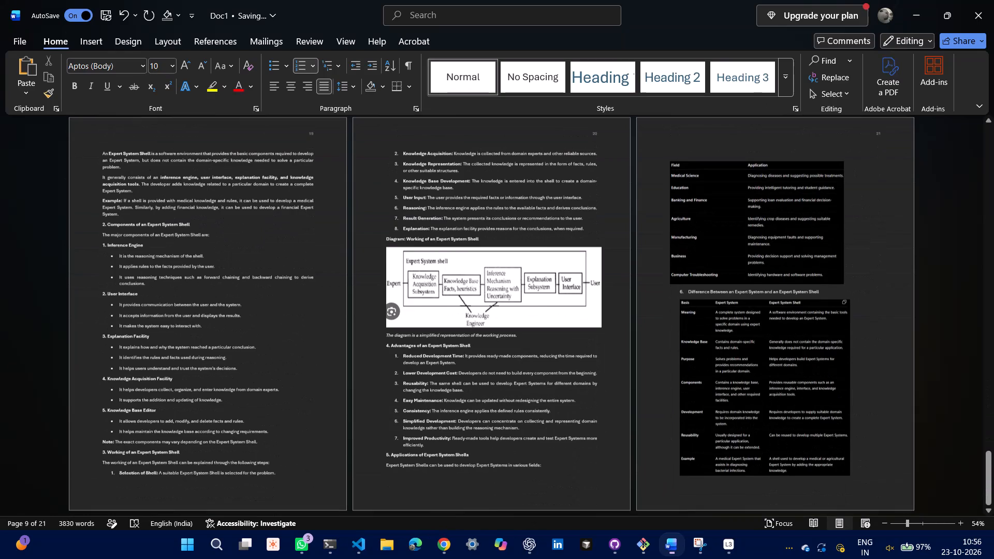
scroll(658, 361, "down", 3)
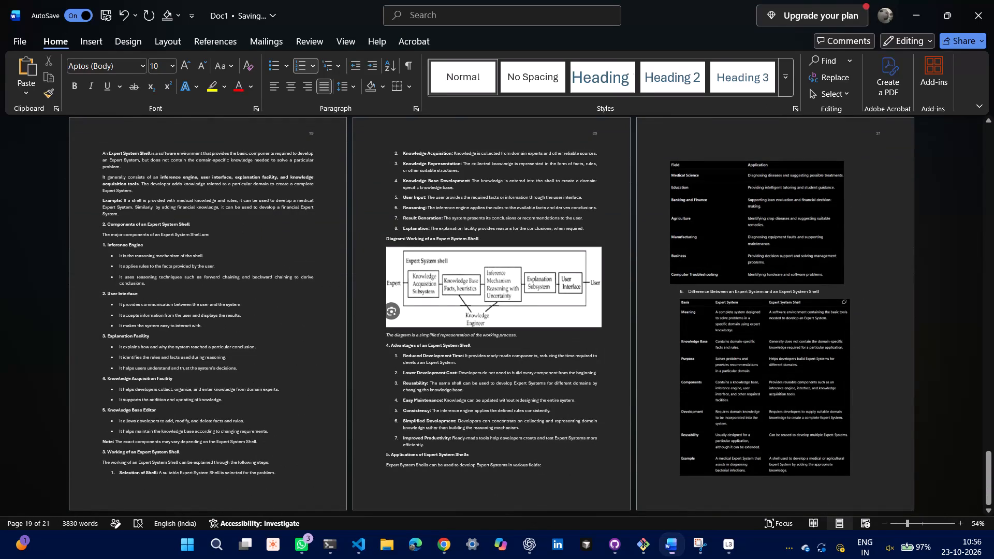
Save the document.
key("ctrl+s")
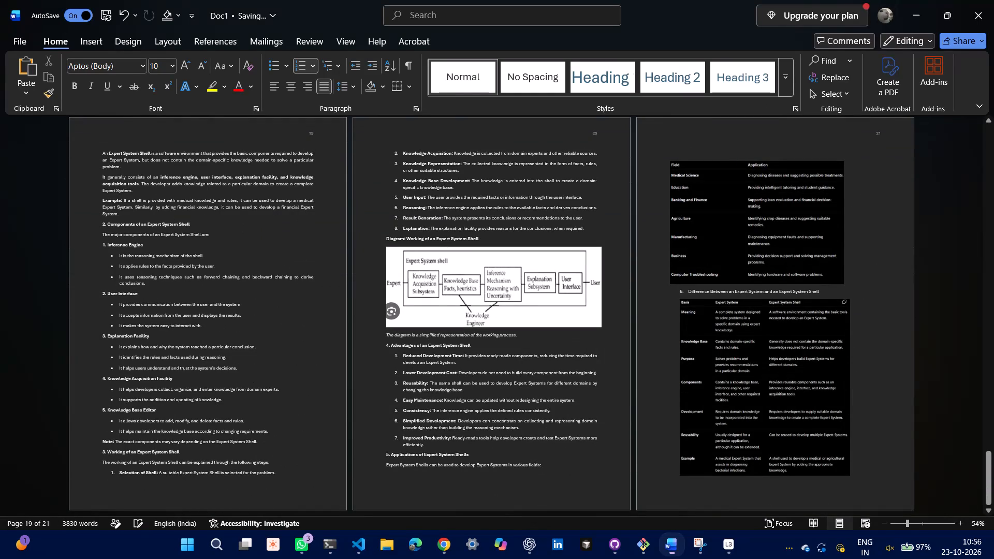
Save a copy of the document as a PDF named "Ai notes unit 5" in the computer's Downloads folder.
left_click(21, 40)
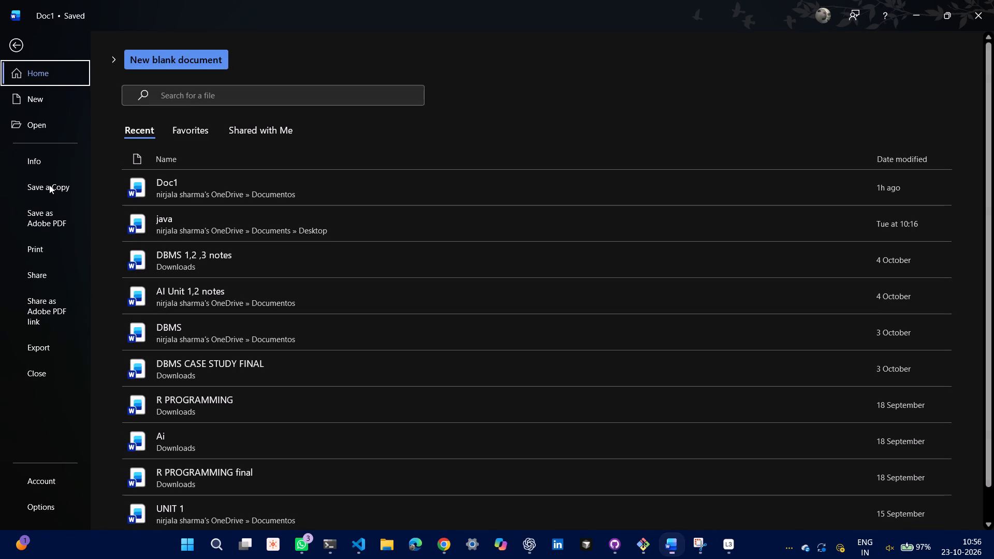
left_click(49, 185)
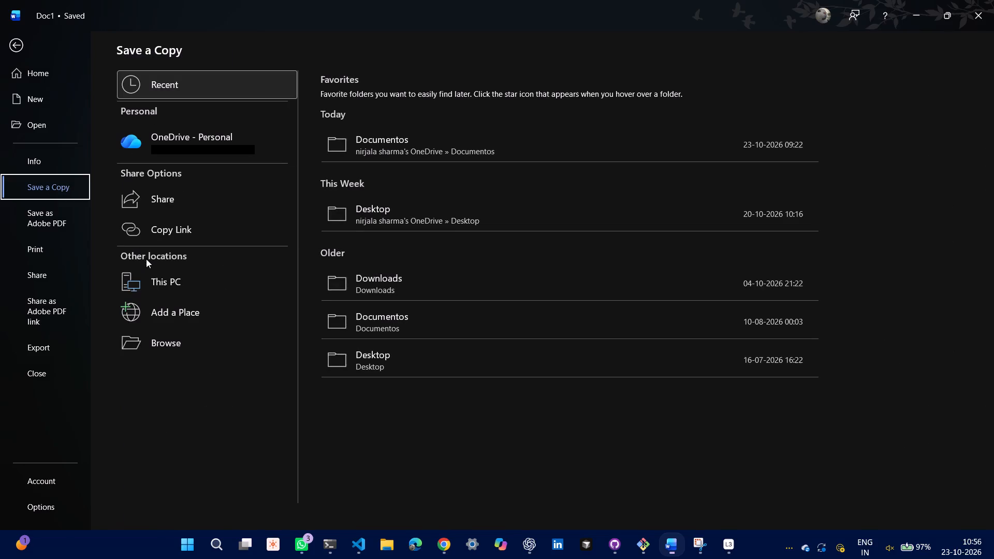
left_click(154, 266)
left_click(347, 139)
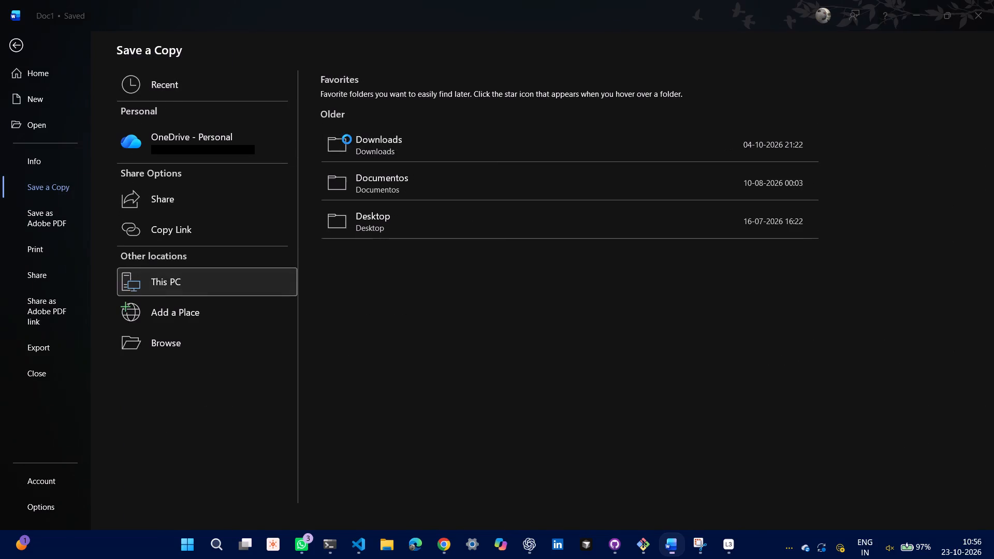
key("BackSpace")
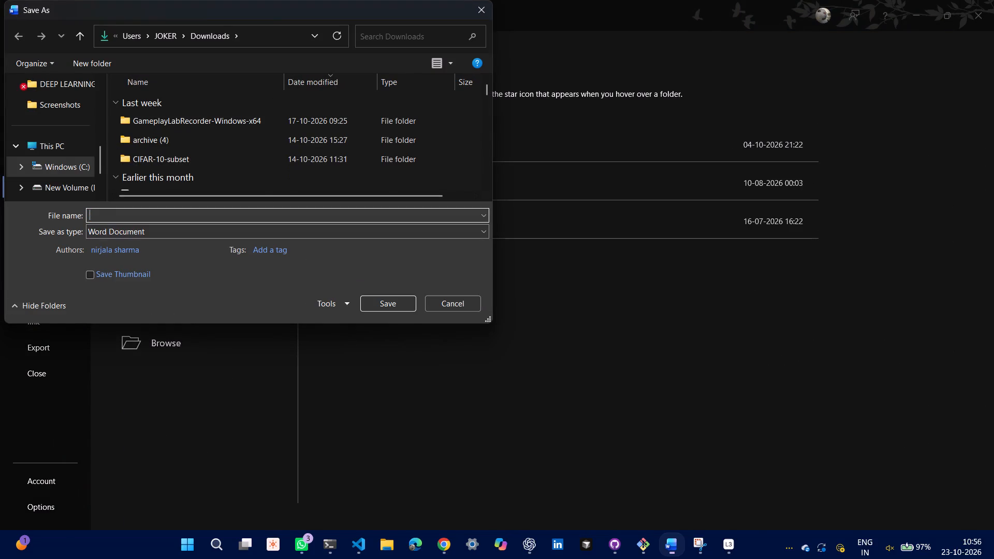
key("BackSpace")
type("Ai notes unit 5")
left_click(253, 229)
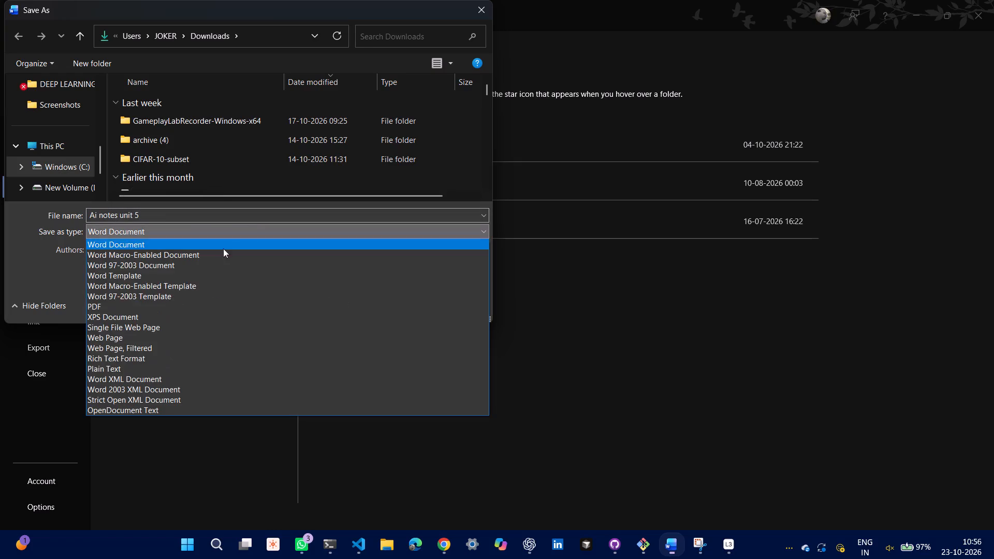
left_click(152, 306)
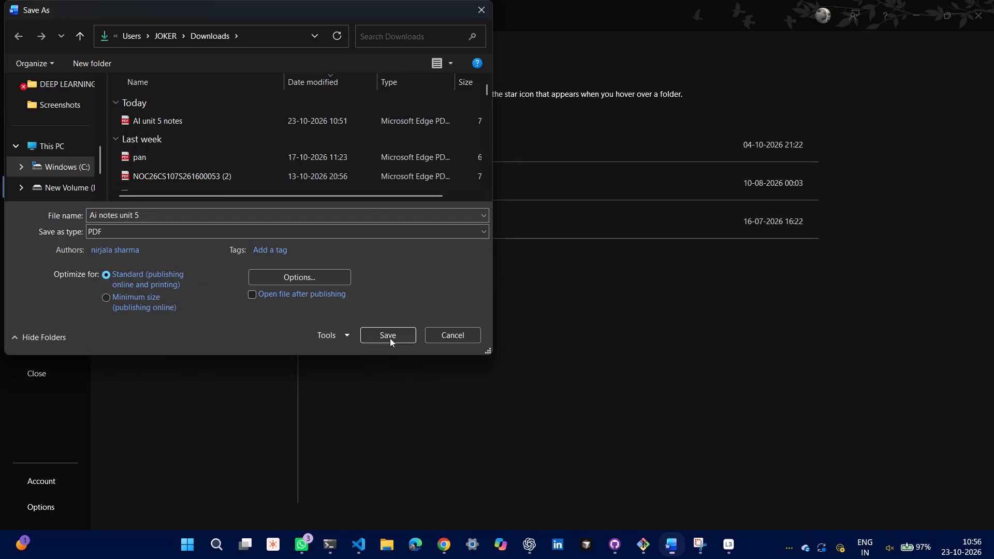
left_click(390, 337)
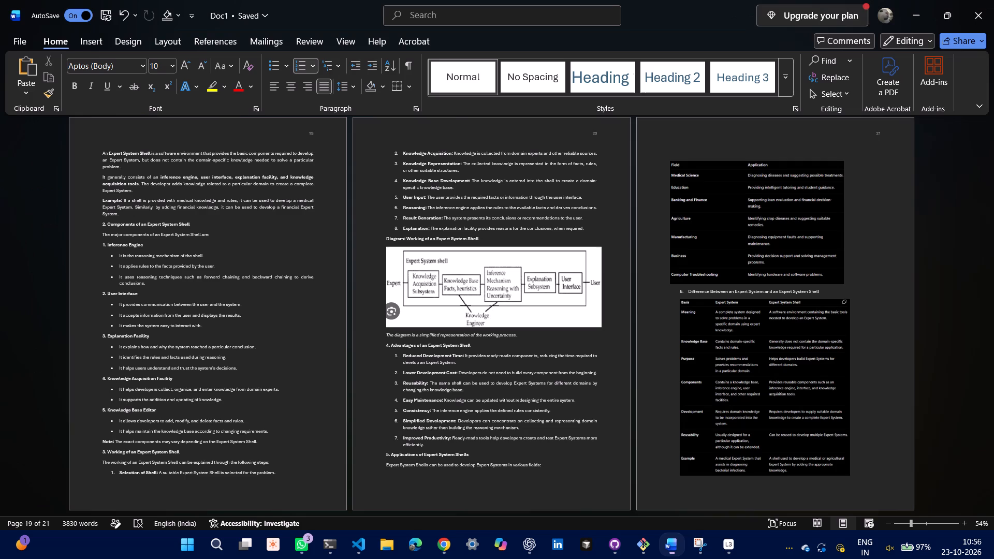
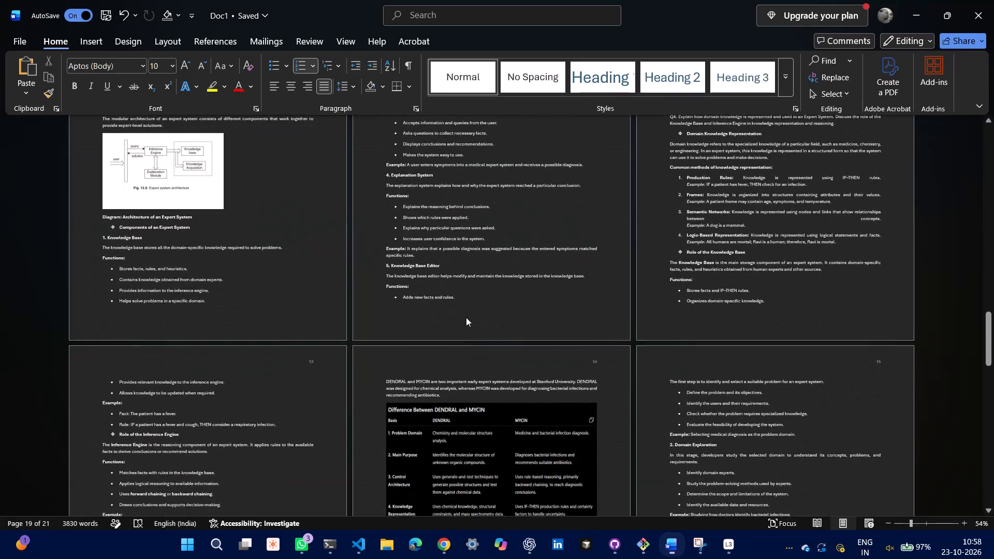
Shrink the application areas table picture, mainly in height, so it fits on page 4 below the Applications of Expert Systems text.
scroll(466, 317, "up", 2)
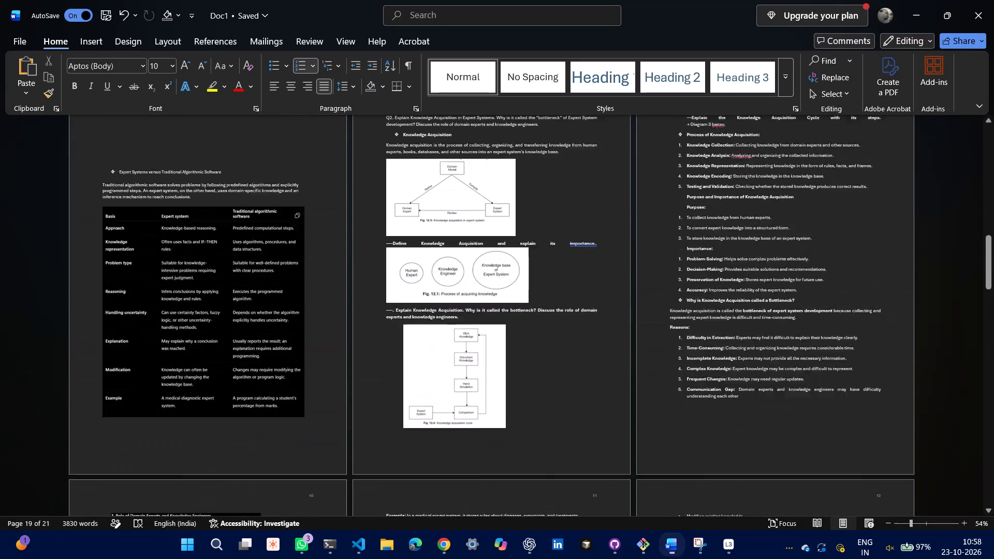
scroll(466, 317, "up", 7)
scroll(466, 317, "down", 1)
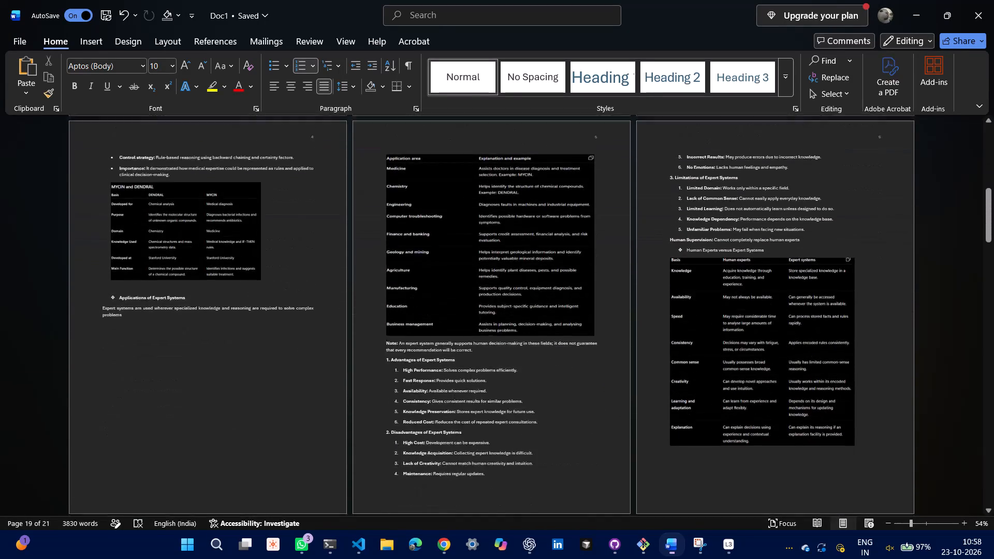
scroll(466, 317, "down", 1)
left_click(485, 236)
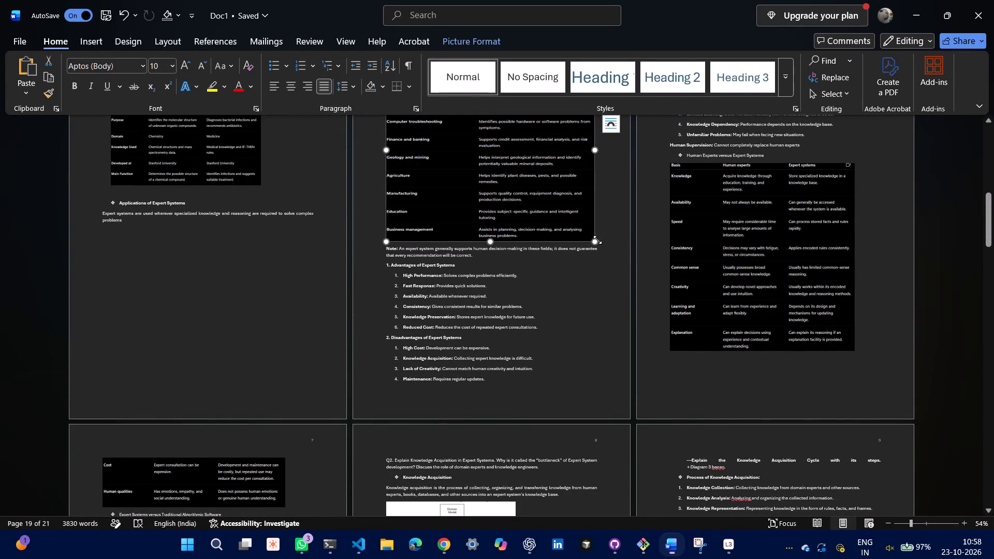
left_click_drag(591, 239, 572, 226)
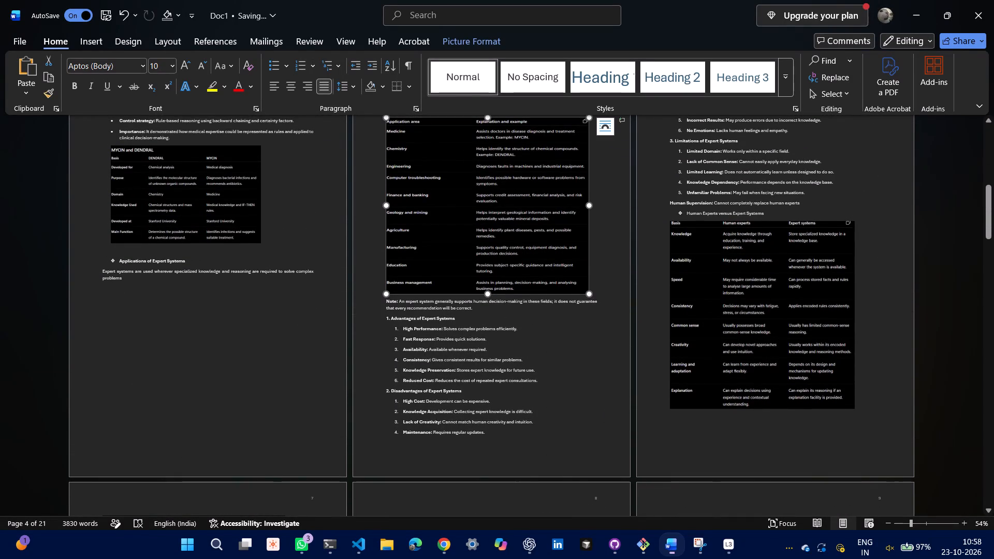
left_click_drag(589, 295, 560, 263)
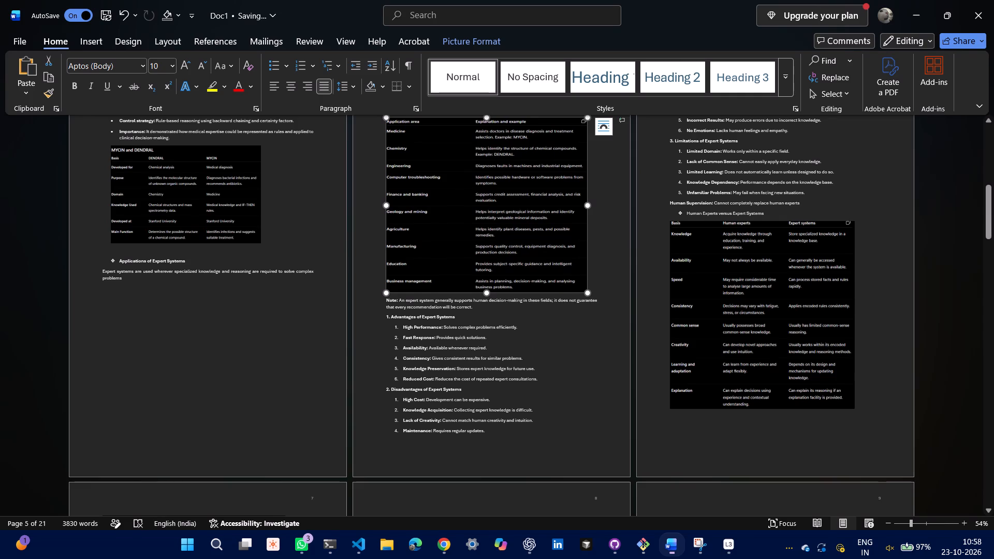
left_click_drag(486, 289, 488, 269)
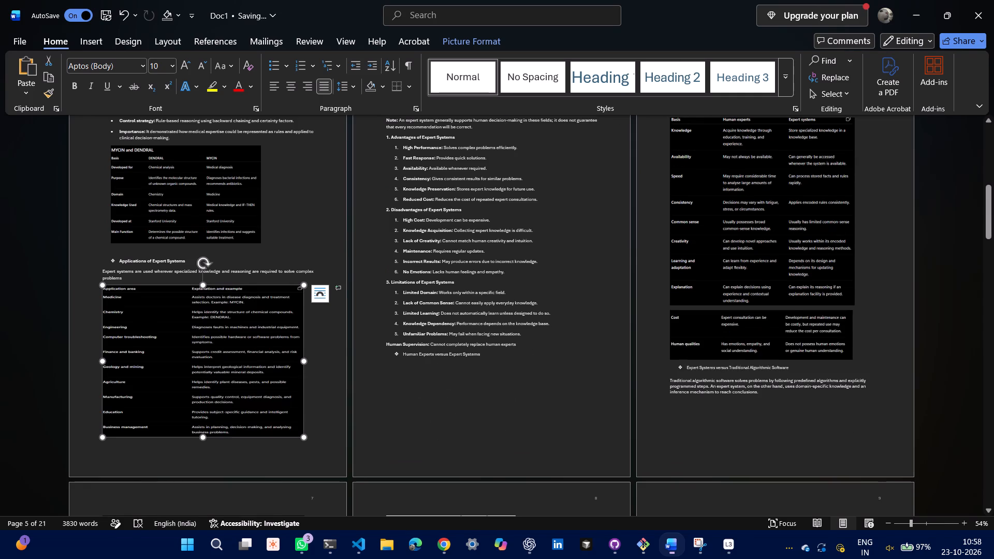
Copy the text from "1. Advantages of Expert Systems" through the Human Supervision line on page 5 and delete it there.
scroll(760, 262, "up", 1)
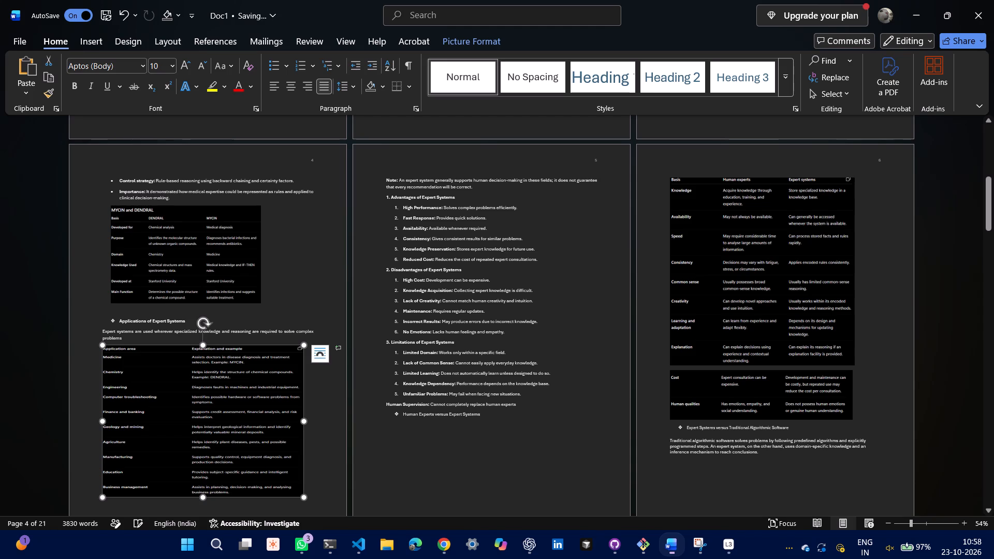
scroll(516, 329, "up", 1)
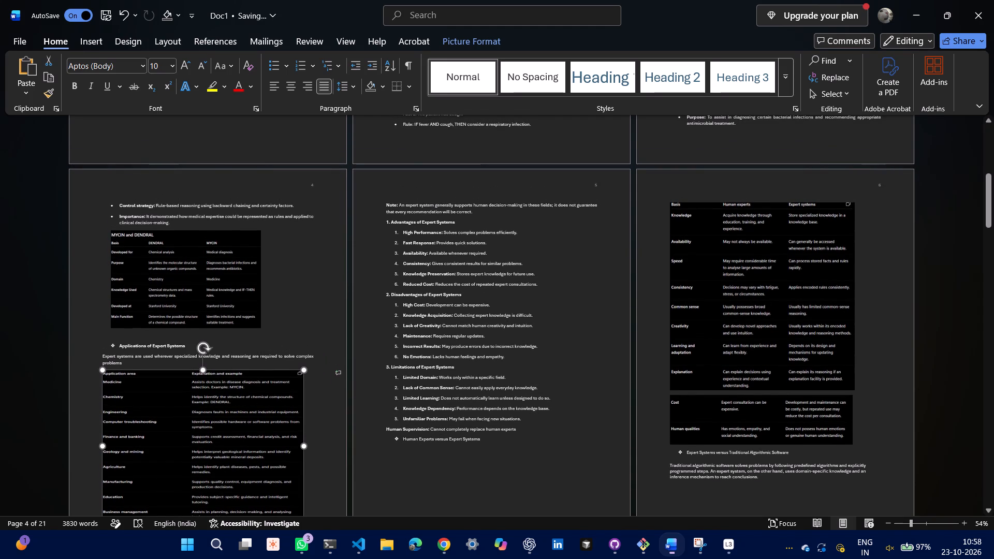
scroll(535, 329, "down", 1)
left_click_drag(493, 366, 397, 199)
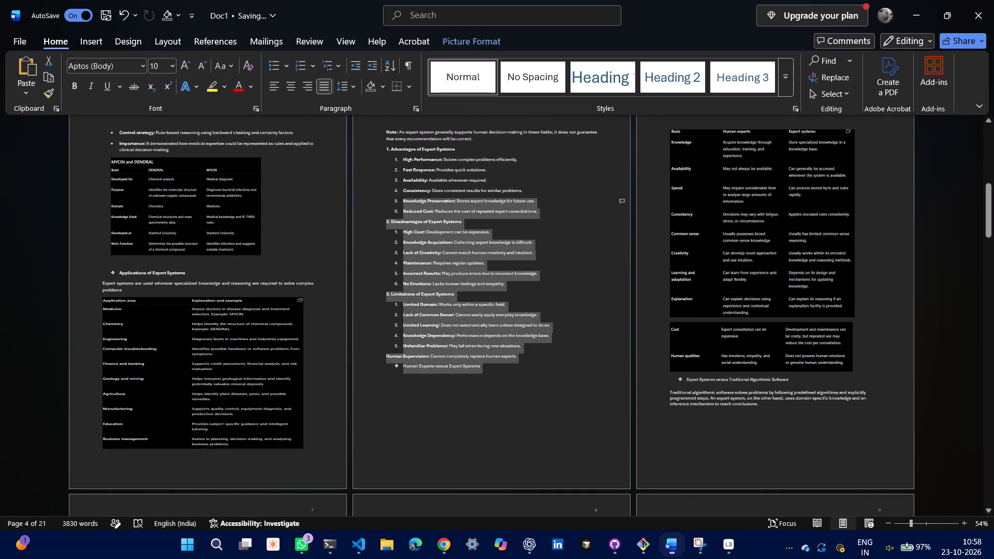
left_click_drag(397, 199, 397, 198)
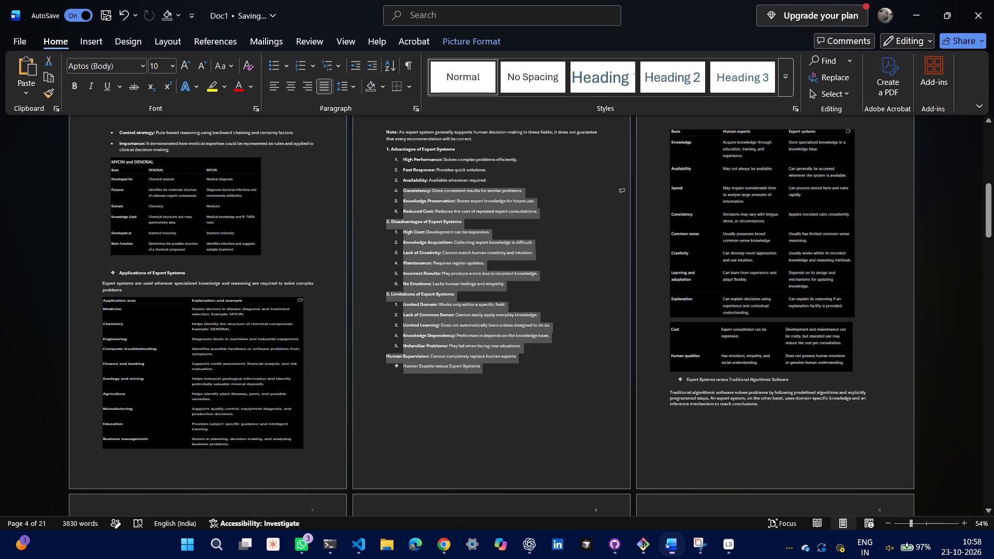
left_click_drag(397, 198, 487, 380)
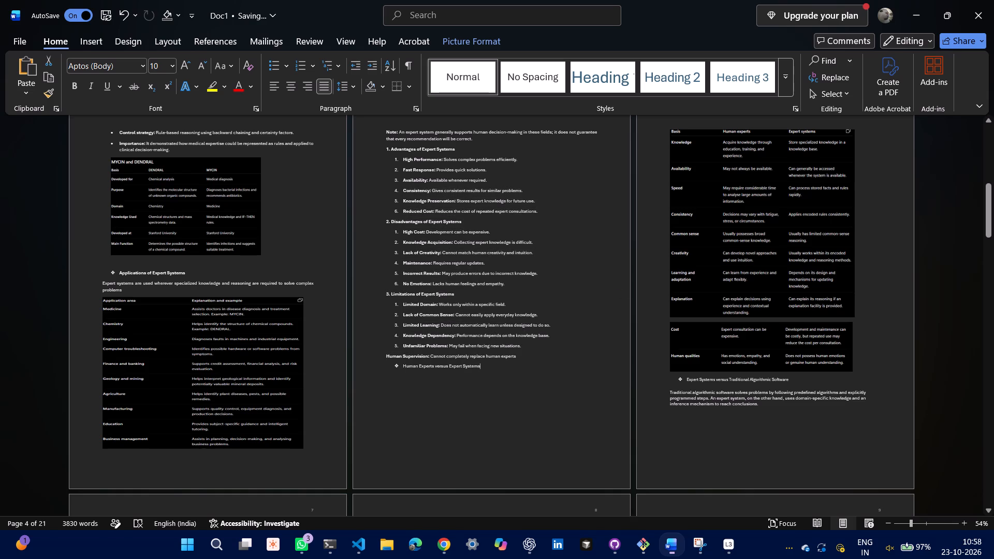
left_click_drag(487, 380, 480, 352)
left_click(480, 352)
left_click_drag(527, 357, 387, 141)
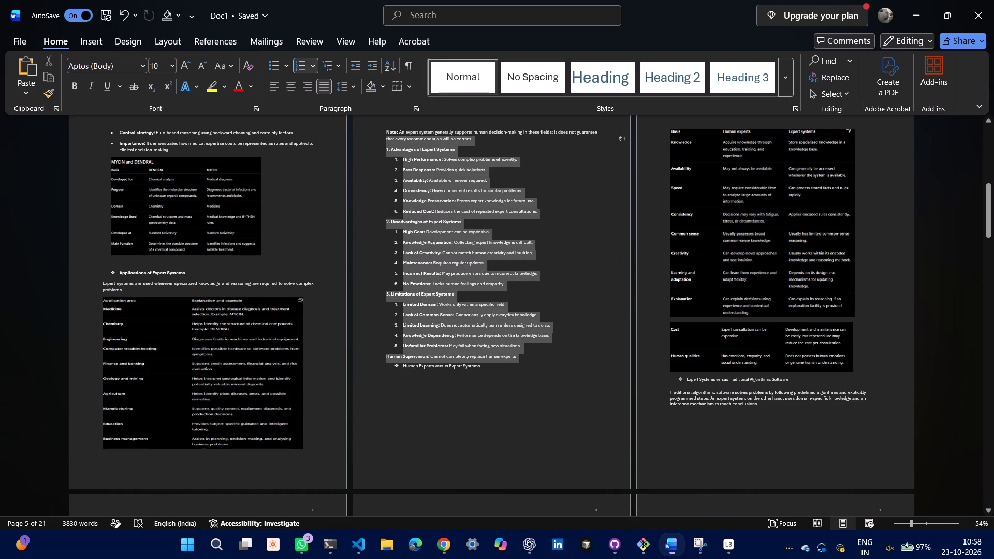
left_click_drag(387, 141, 385, 152)
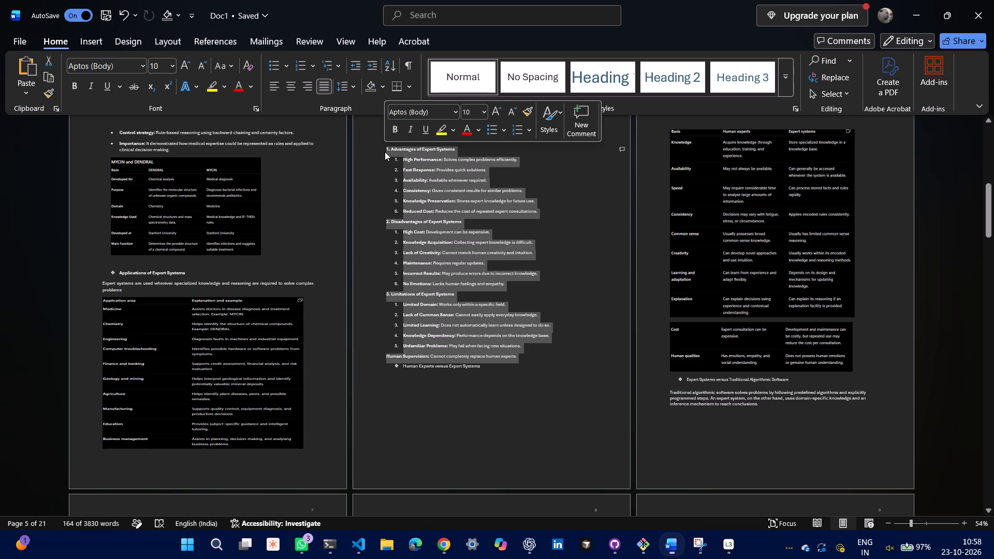
key("ctrl+c")
key("BackSpace")
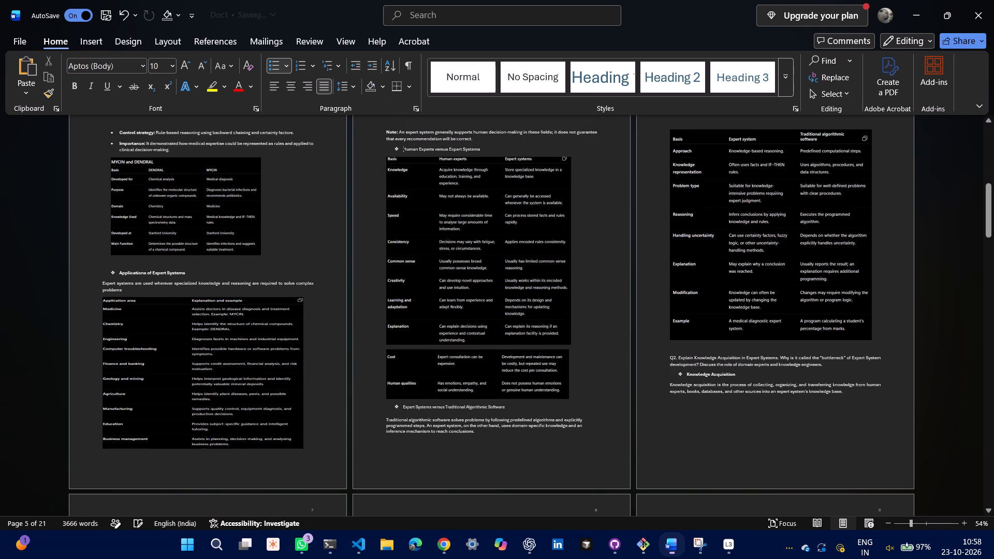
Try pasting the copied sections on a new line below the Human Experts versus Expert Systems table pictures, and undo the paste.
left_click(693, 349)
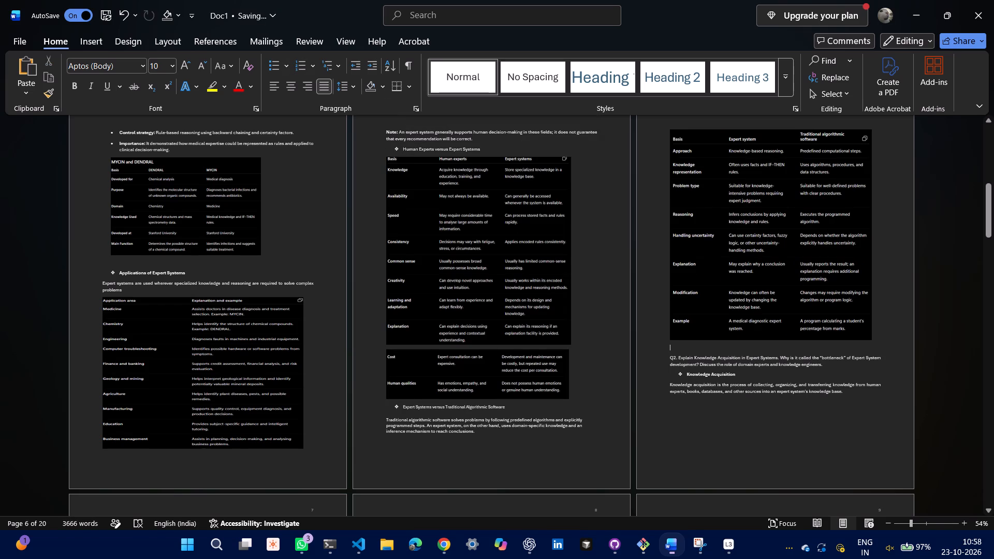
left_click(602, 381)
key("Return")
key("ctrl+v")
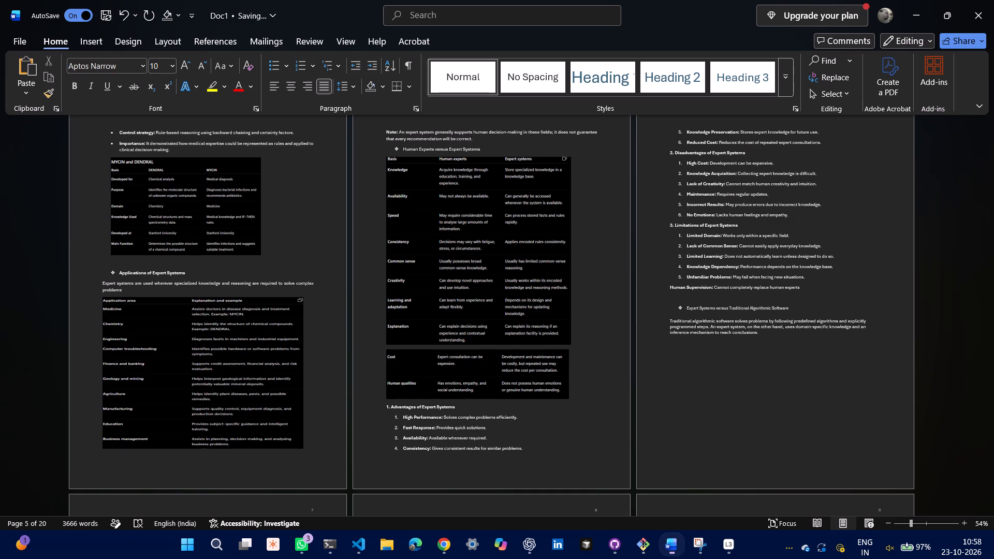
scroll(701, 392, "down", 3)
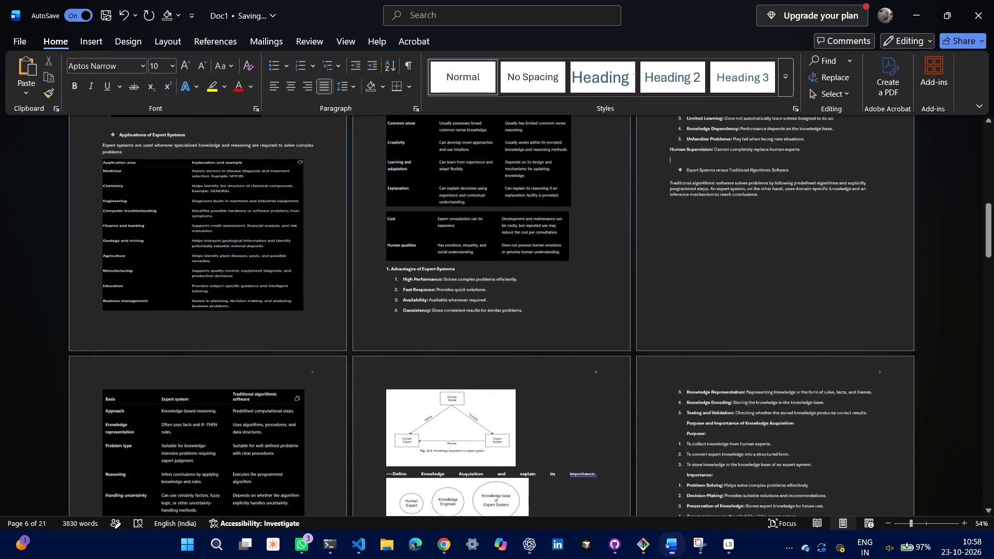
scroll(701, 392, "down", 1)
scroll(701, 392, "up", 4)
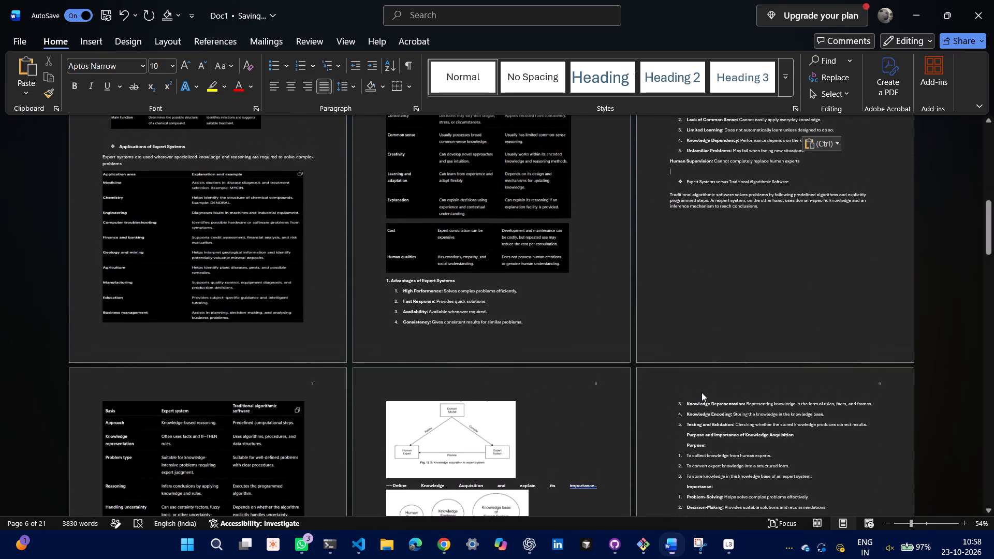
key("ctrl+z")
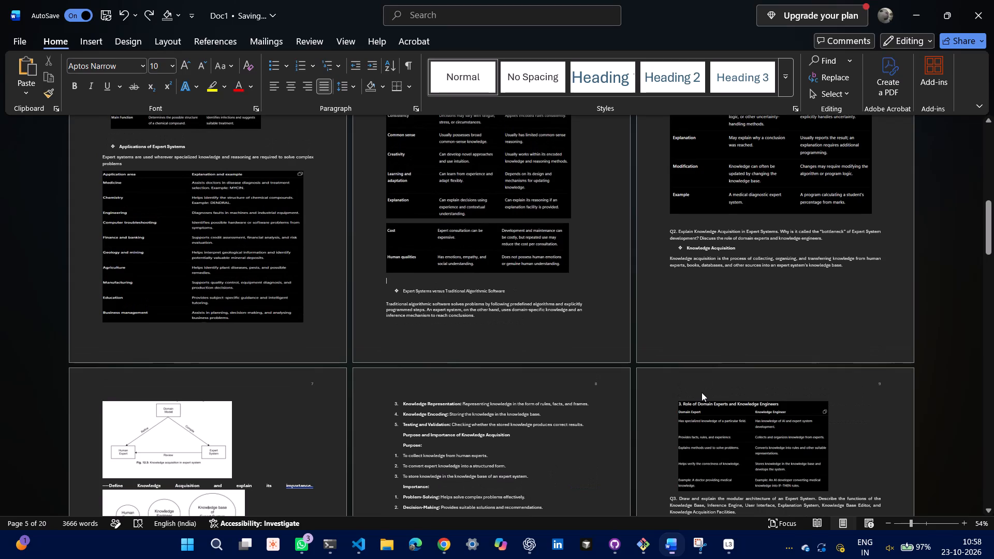
Paste the copied Advantages, Disadvantages and Limitations sections below the Traditional Algorithmic Software table picture, above question Q2 on page 6.
scroll(638, 372, "down", 1)
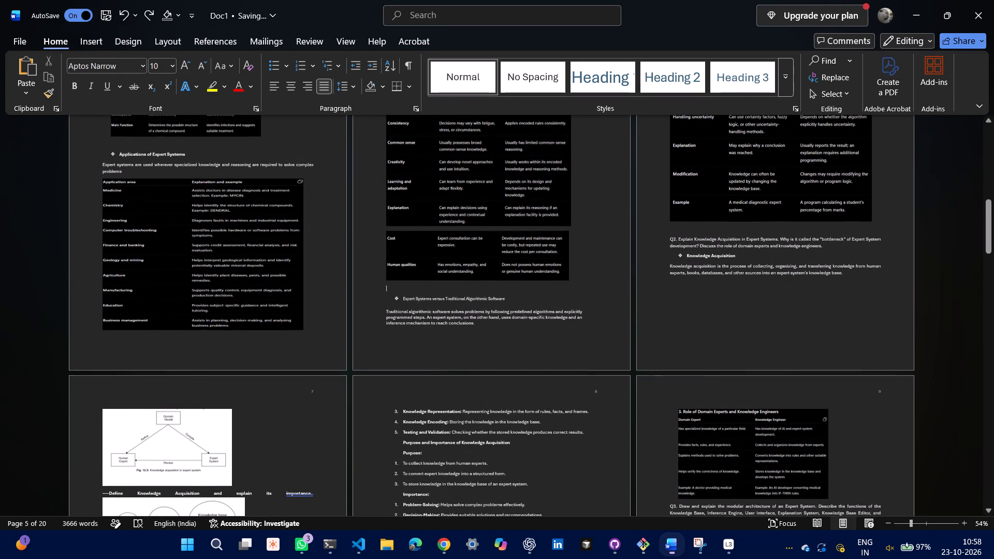
left_click(873, 230)
key("ctrl+v")
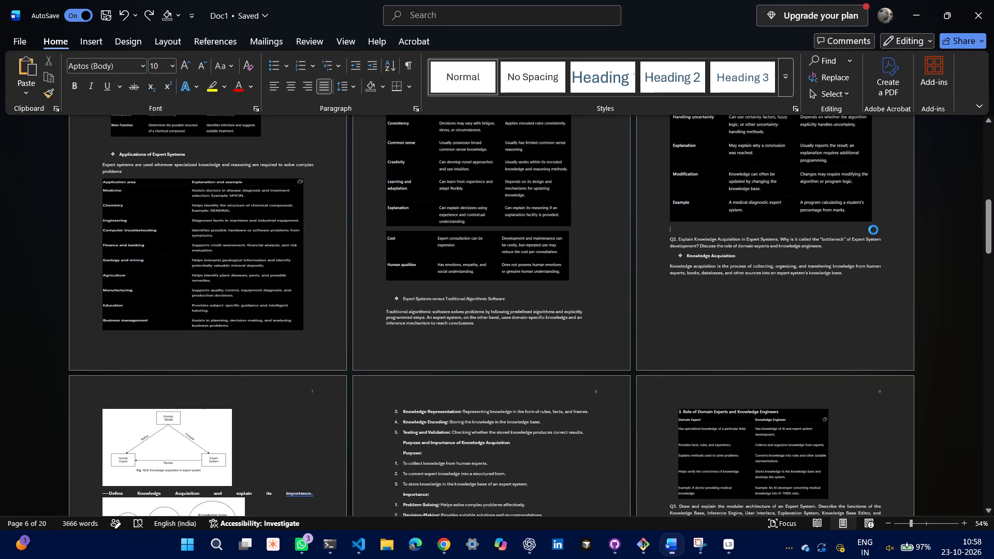
Check the layout of the pages from the pasted sections to the end of the document.
scroll(675, 399, "down", 2)
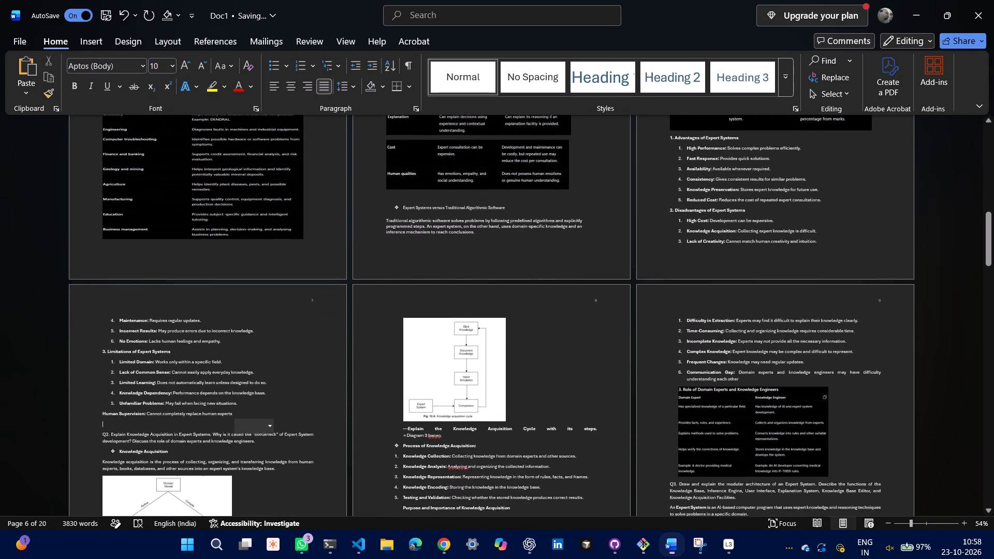
scroll(675, 399, "down", 3)
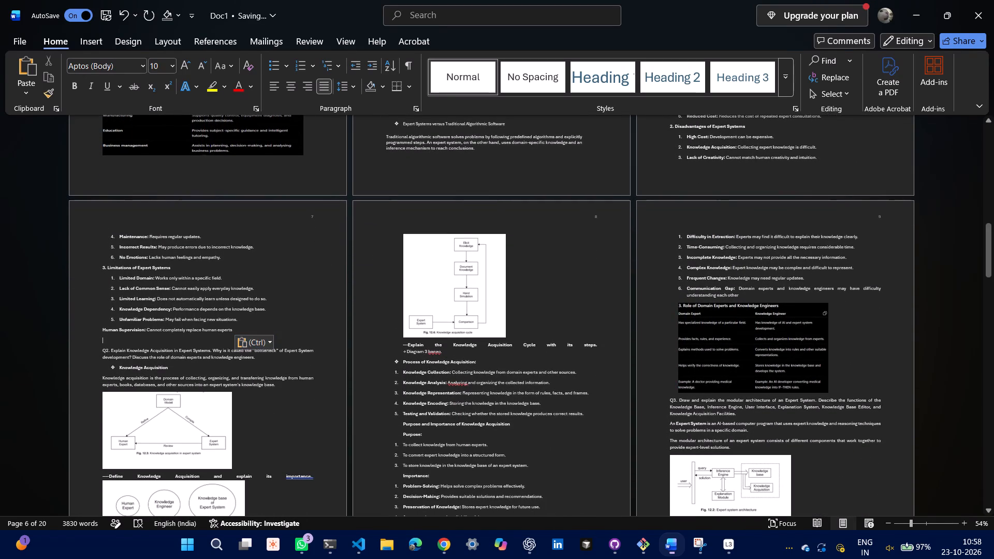
scroll(212, 378, "down", 2)
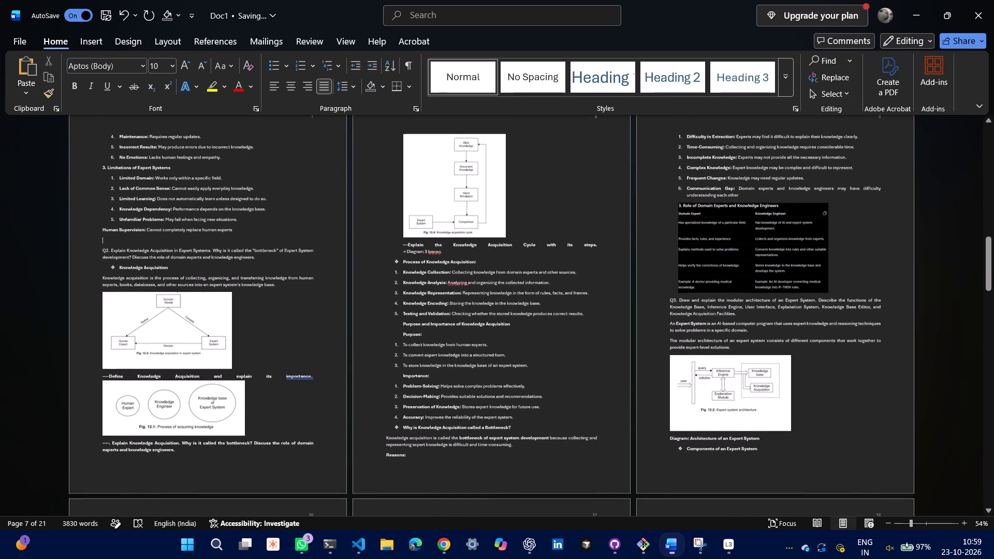
scroll(212, 378, "down", 7)
scroll(212, 378, "up", 1)
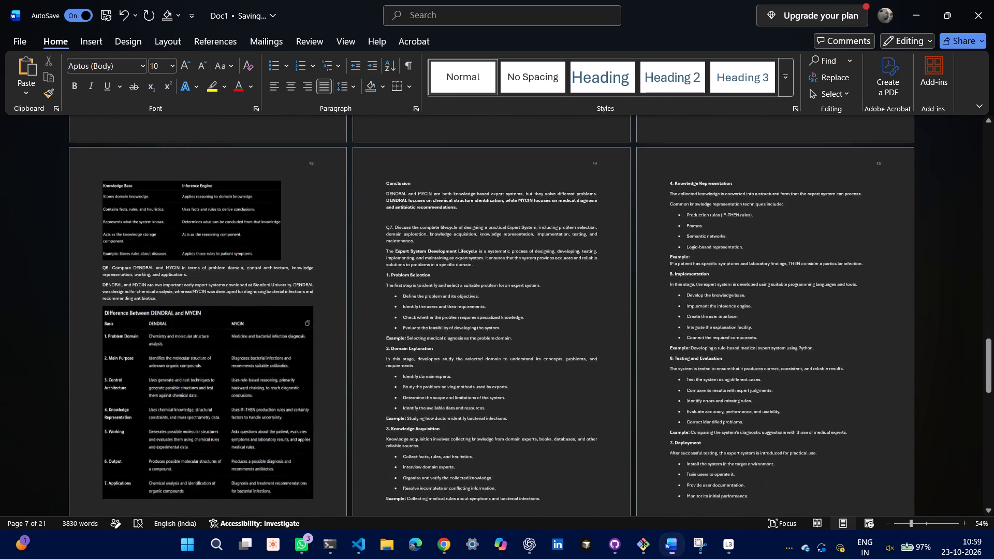
scroll(212, 378, "up", 2)
scroll(212, 378, "down", 13)
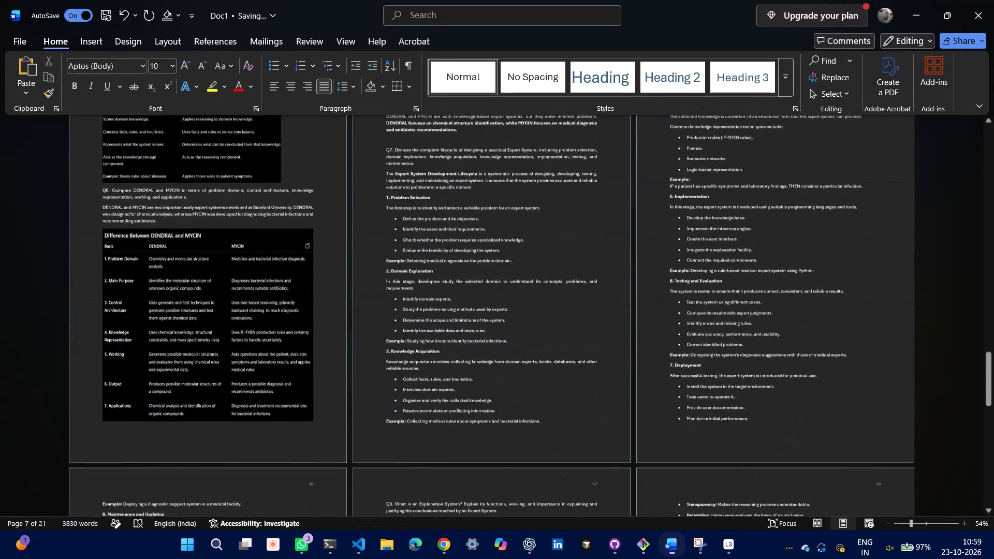
scroll(212, 378, "down", 3)
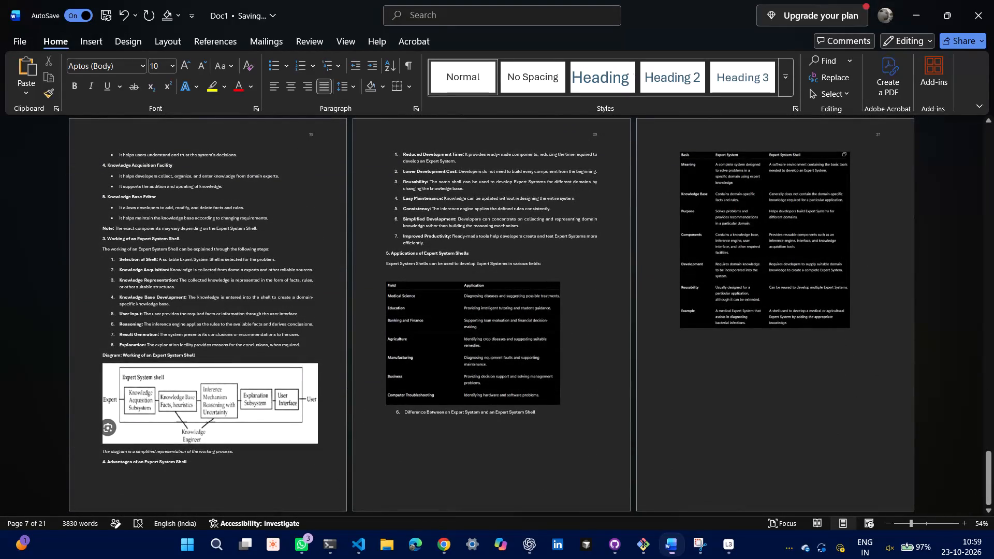
Shrink the Expert System versus Expert System Shell table picture on page 21 to about three quarters of its size.
left_click(807, 271)
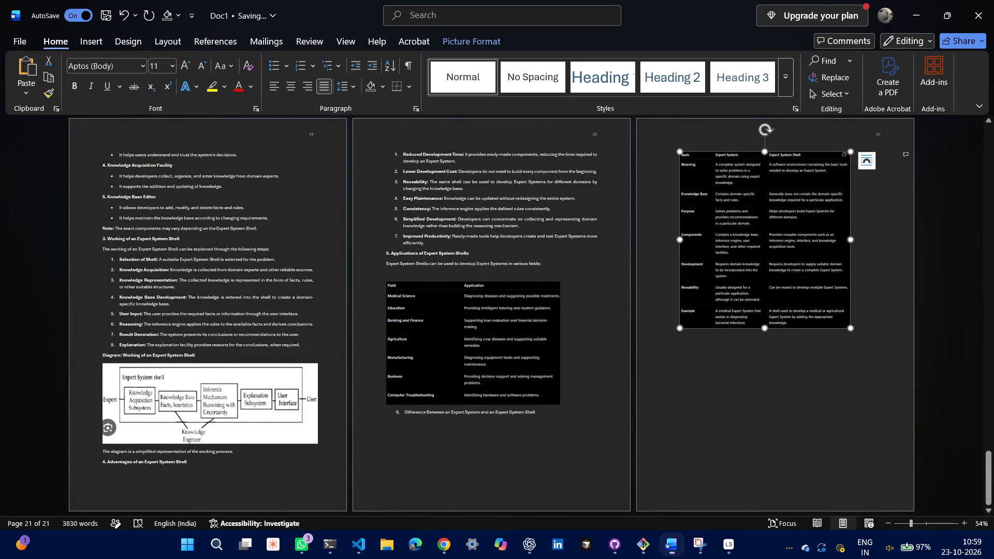
left_click_drag(504, 344, 504, 339)
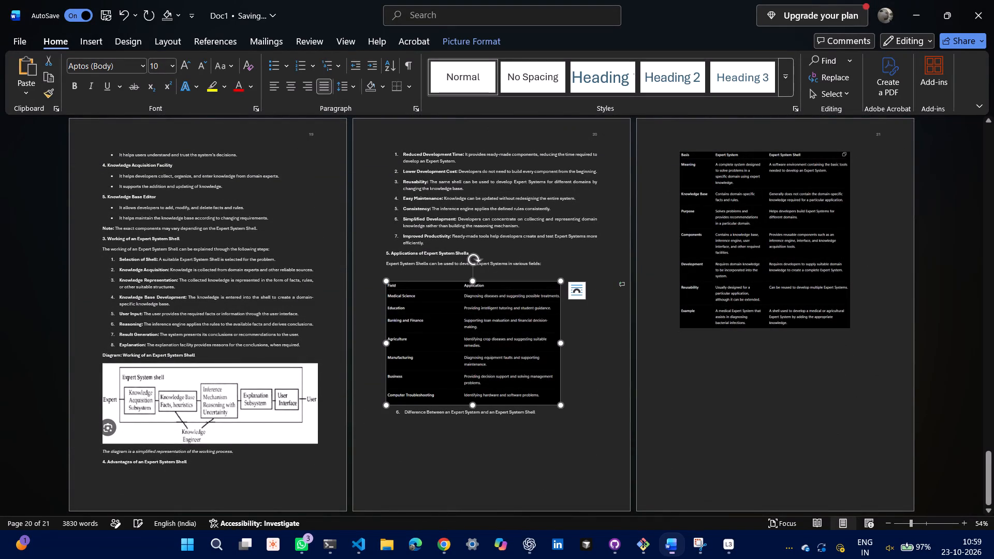
left_click(765, 312)
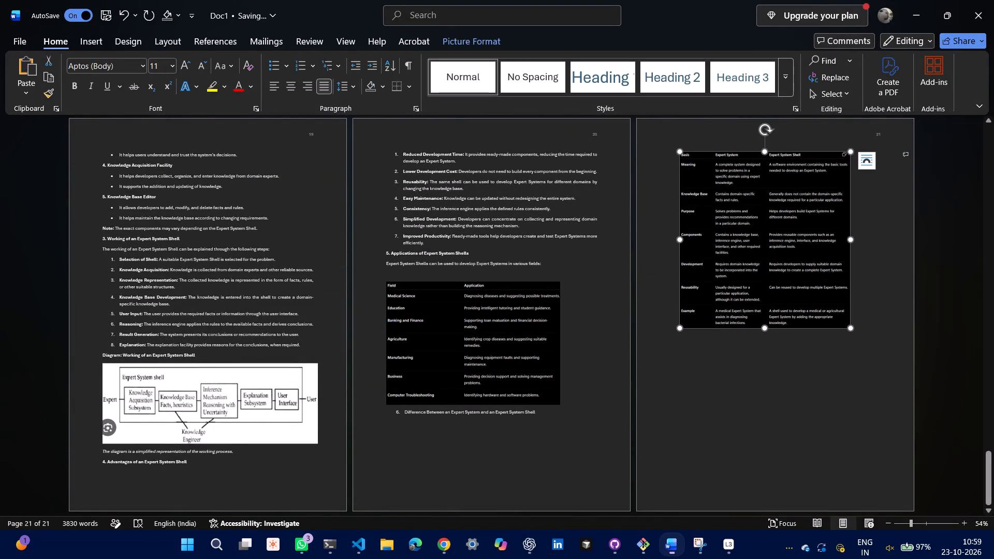
left_click_drag(854, 330, 805, 286)
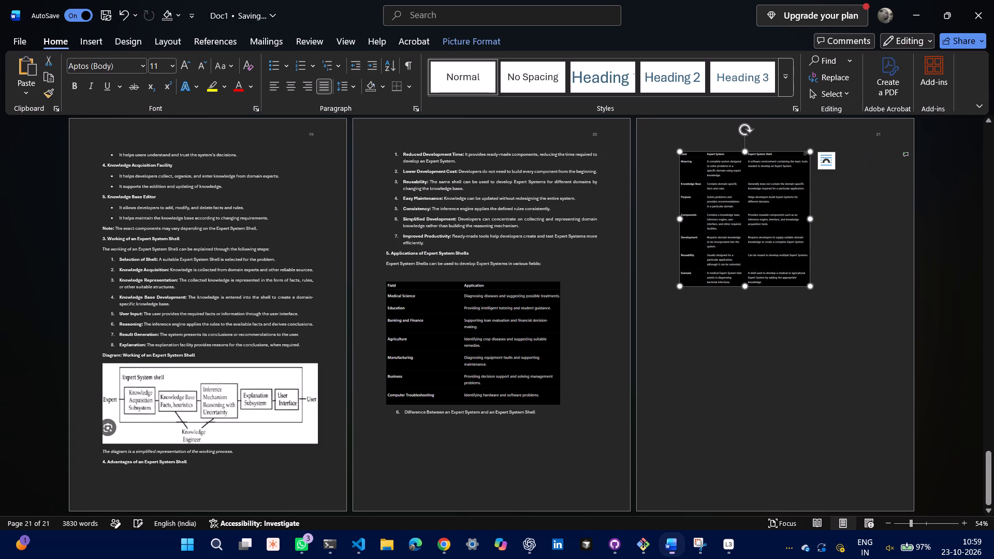
left_click_drag(811, 287, 785, 266)
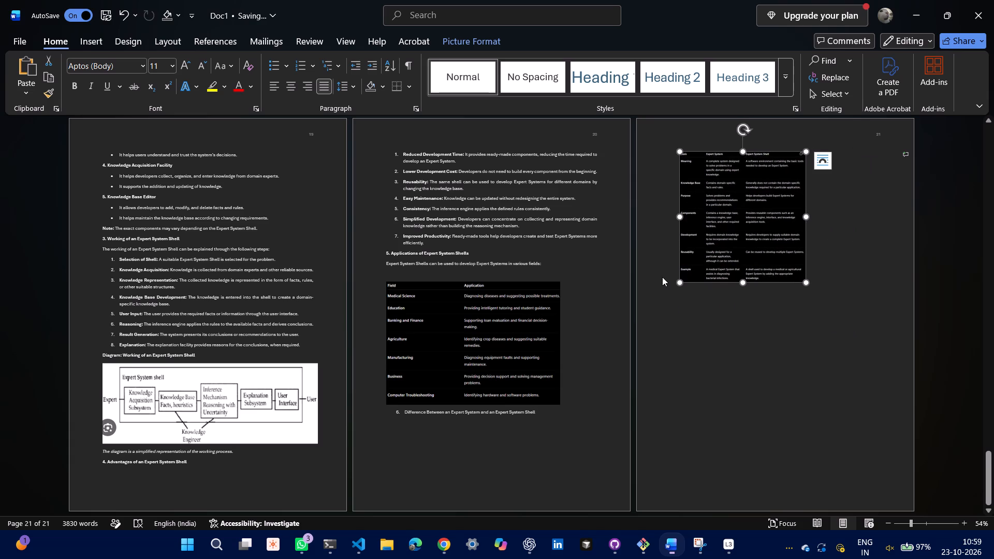
scroll(662, 277, "up", 1)
scroll(662, 277, "down", 2)
Shrink the "Working of an Expert System Shell" diagram on page 19 so that more text fits below it.
left_click(247, 400)
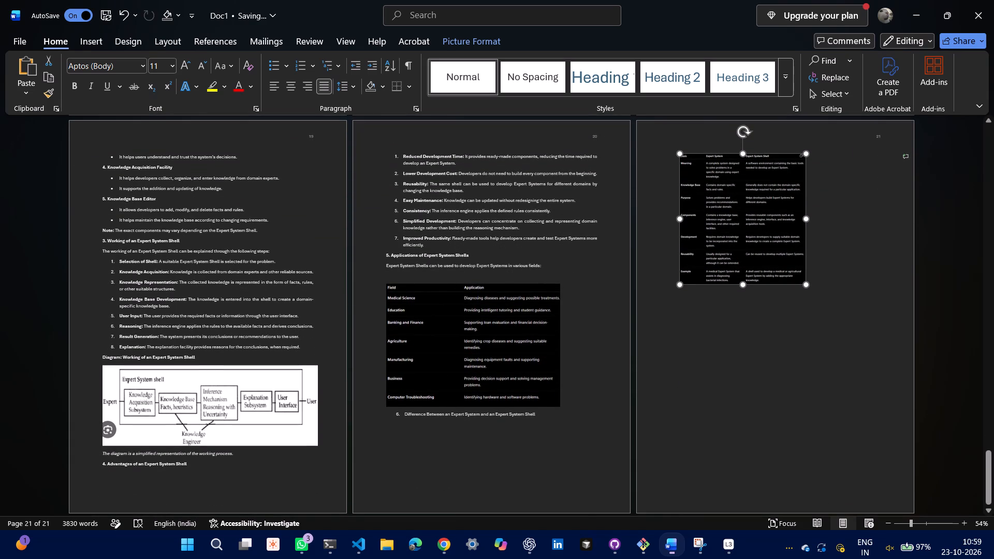
left_click_drag(316, 446, 282, 425)
left_click_drag(280, 434, 272, 433)
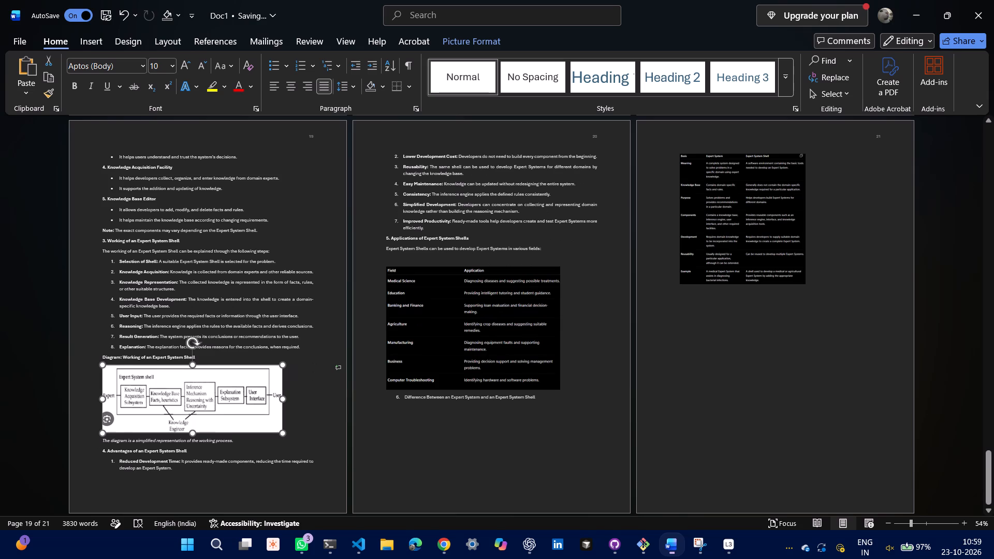
Shrink the "Working of an Expert System Shell" diagram on page 19 slightly further to fit another advantage line below it.
left_click_drag(272, 433, 268, 431)
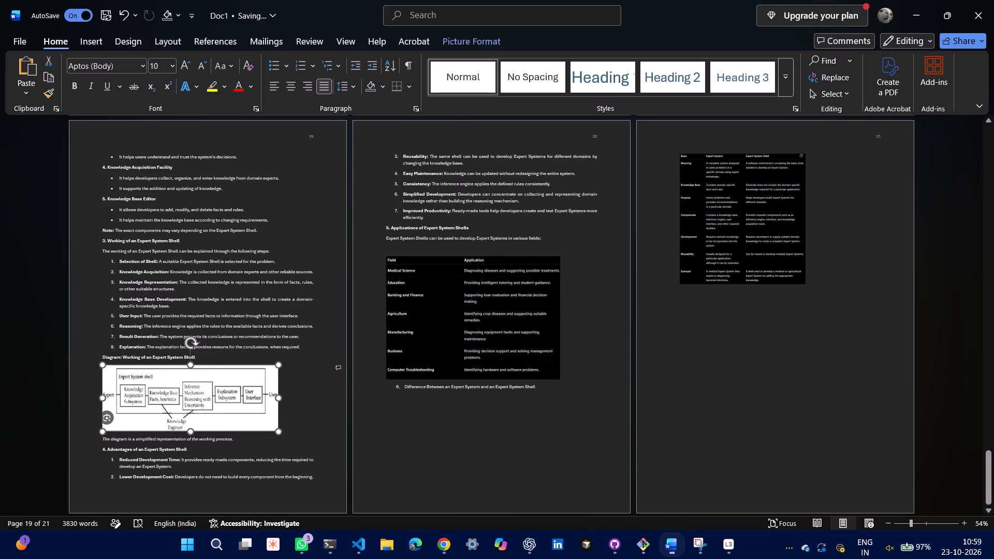
Remove the empty line above the Field and Application table picture on page 20.
scroll(388, 413, "down", 1)
left_click(442, 327)
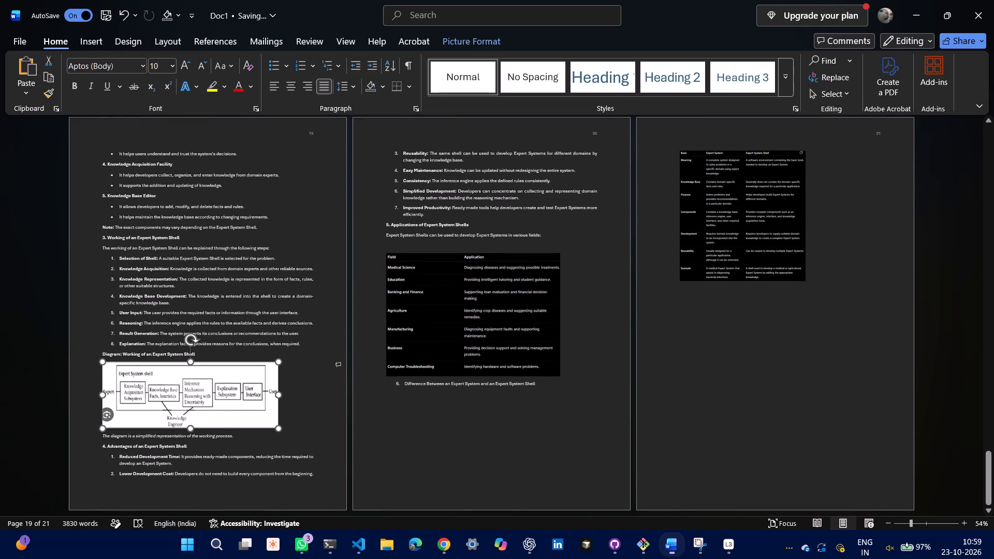
left_click(410, 246)
key("BackSpace")
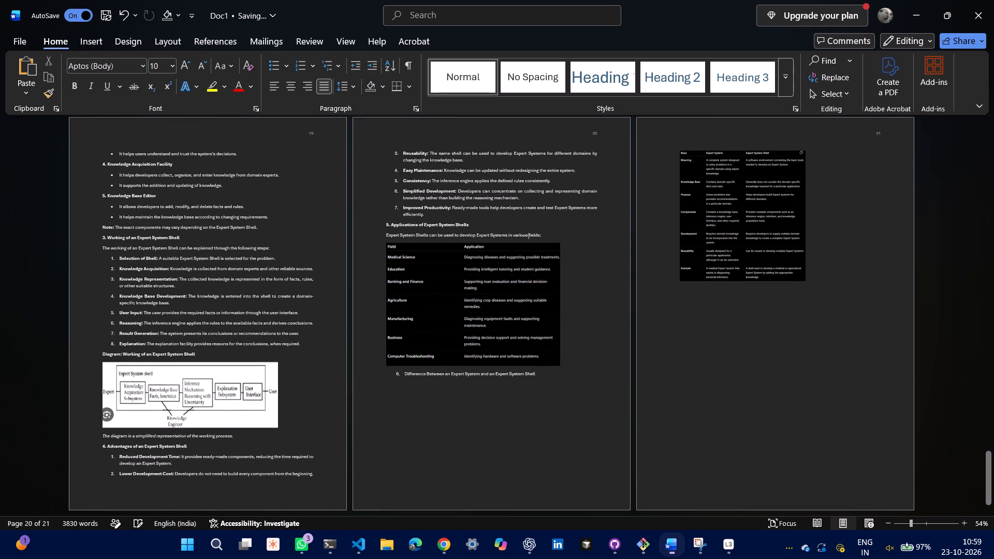
Shrink the Field and Application table picture on page 20 proportionally to about four fifths of its size.
left_click(484, 293)
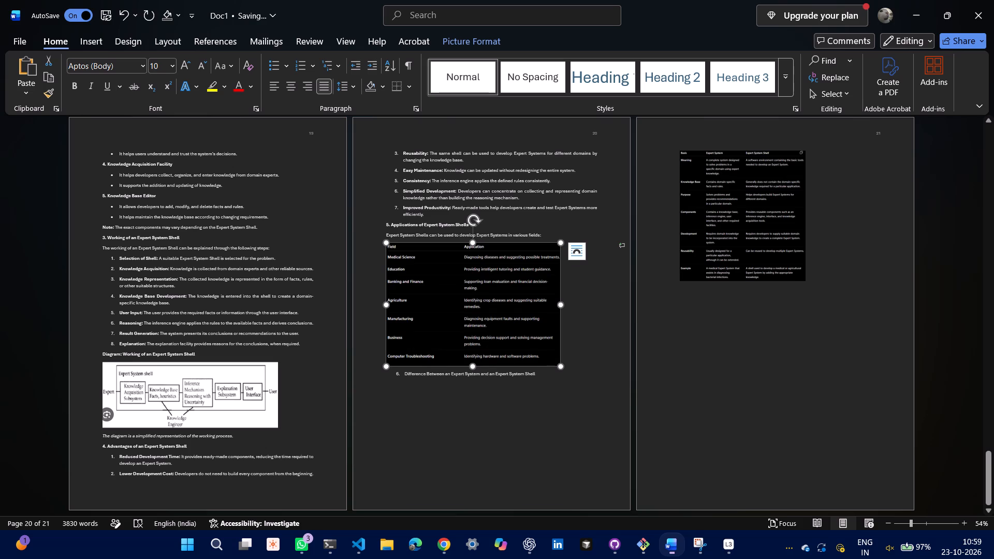
left_click_drag(562, 371, 547, 357)
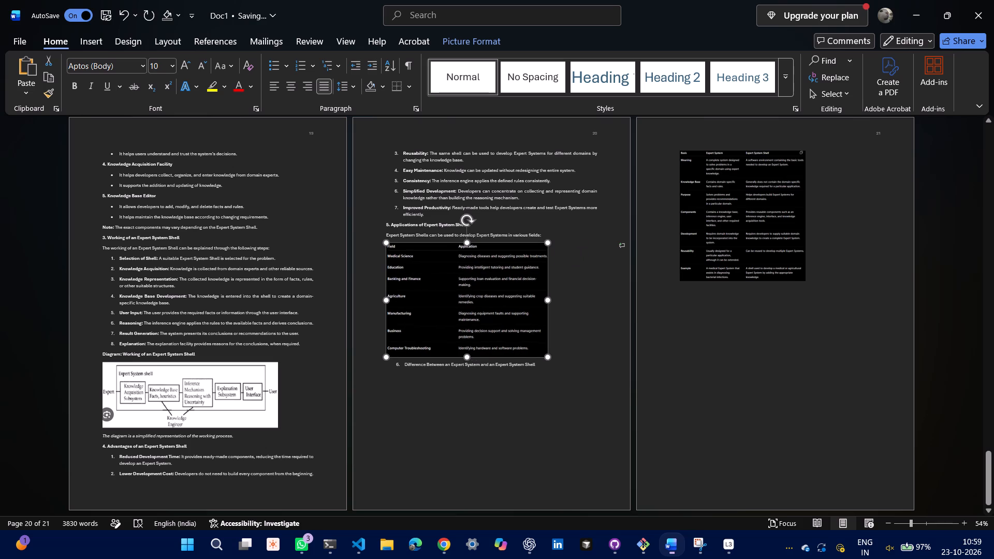
left_click_drag(547, 357, 529, 344)
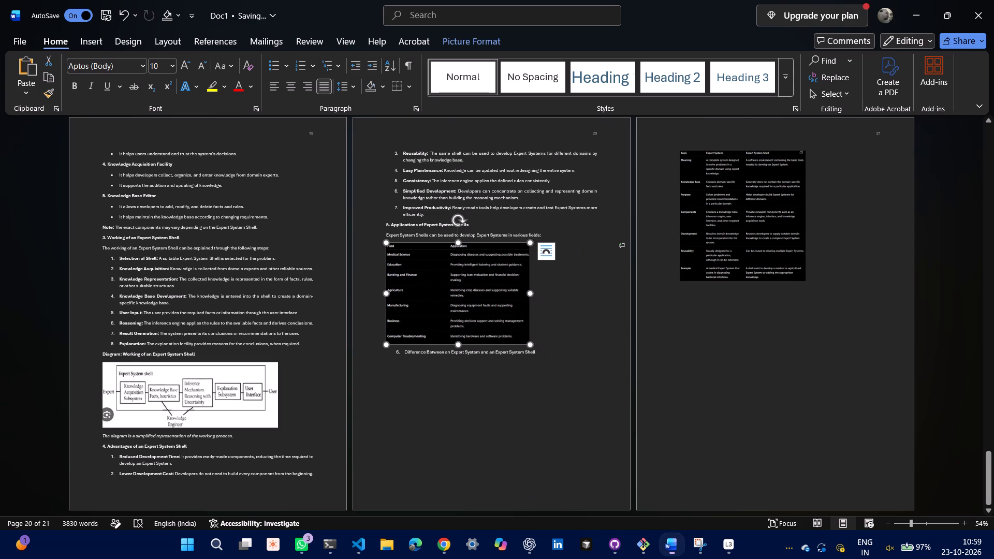
Resize the Expert System versus Expert System Shell table picture on page 21 to about a quarter wider at nearly the same height.
left_click(709, 249)
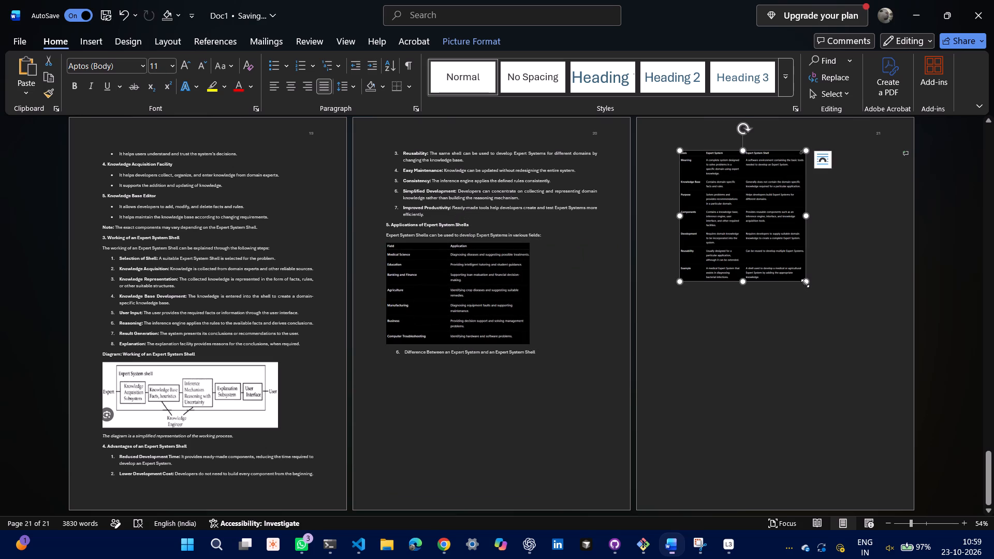
left_click_drag(807, 281, 808, 291)
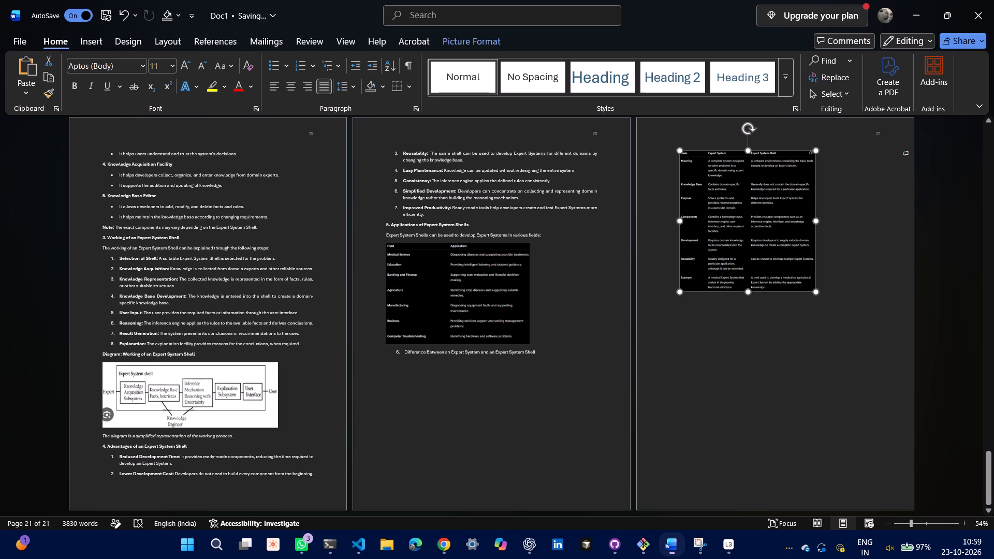
left_click_drag(816, 223, 852, 223)
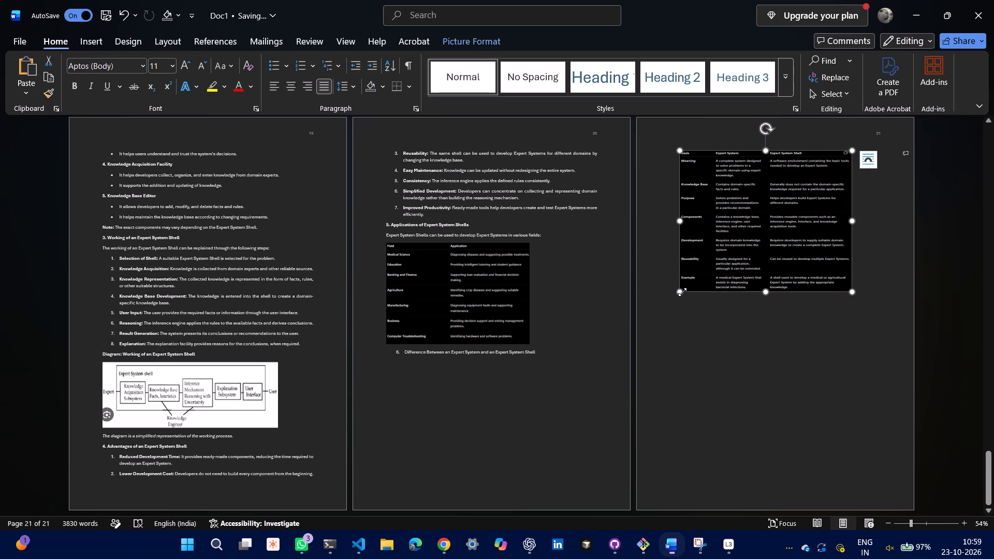
left_click_drag(682, 292, 697, 281)
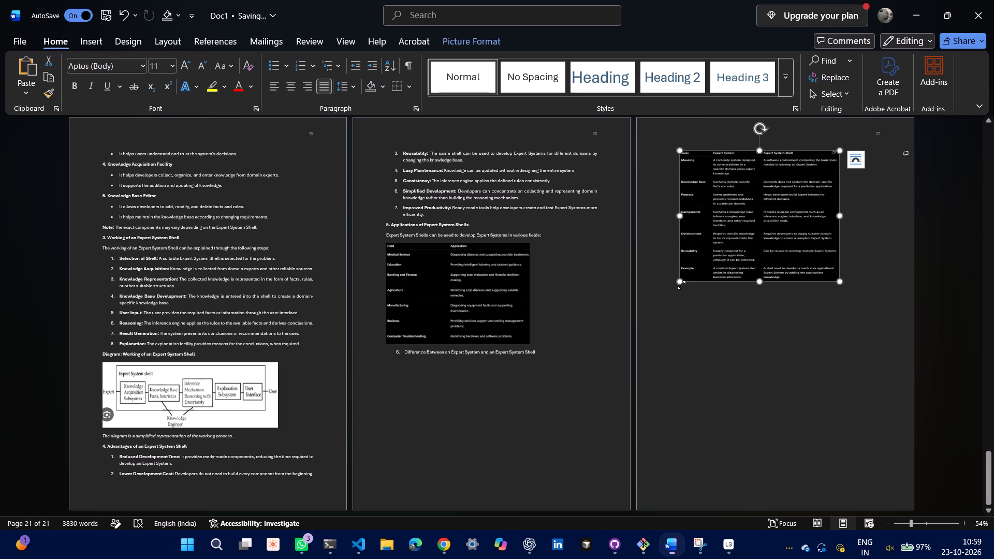
left_click_drag(680, 282, 691, 271)
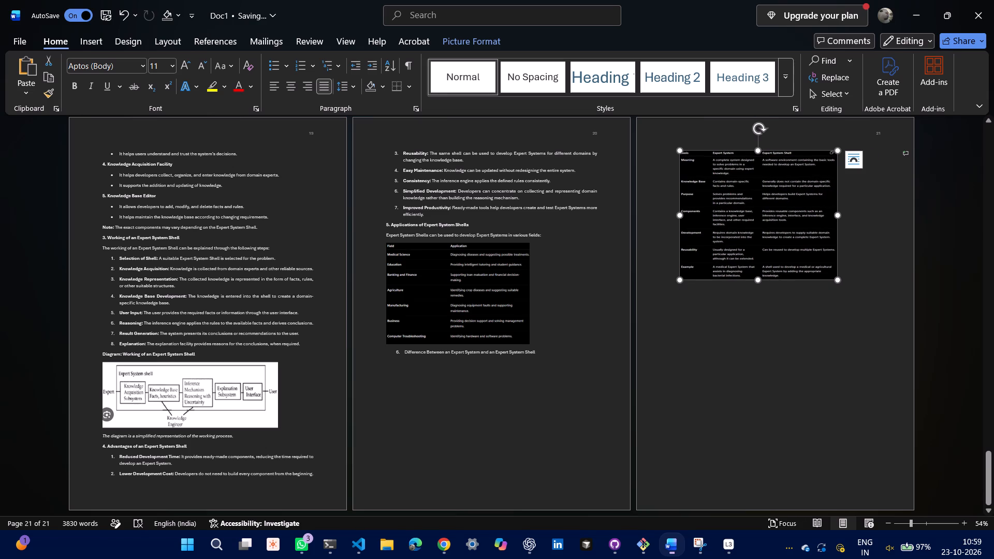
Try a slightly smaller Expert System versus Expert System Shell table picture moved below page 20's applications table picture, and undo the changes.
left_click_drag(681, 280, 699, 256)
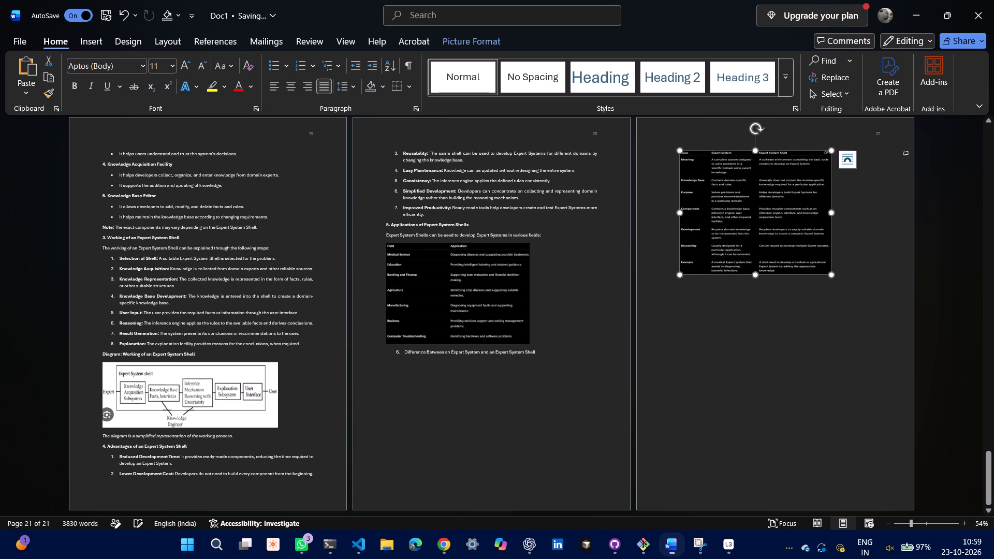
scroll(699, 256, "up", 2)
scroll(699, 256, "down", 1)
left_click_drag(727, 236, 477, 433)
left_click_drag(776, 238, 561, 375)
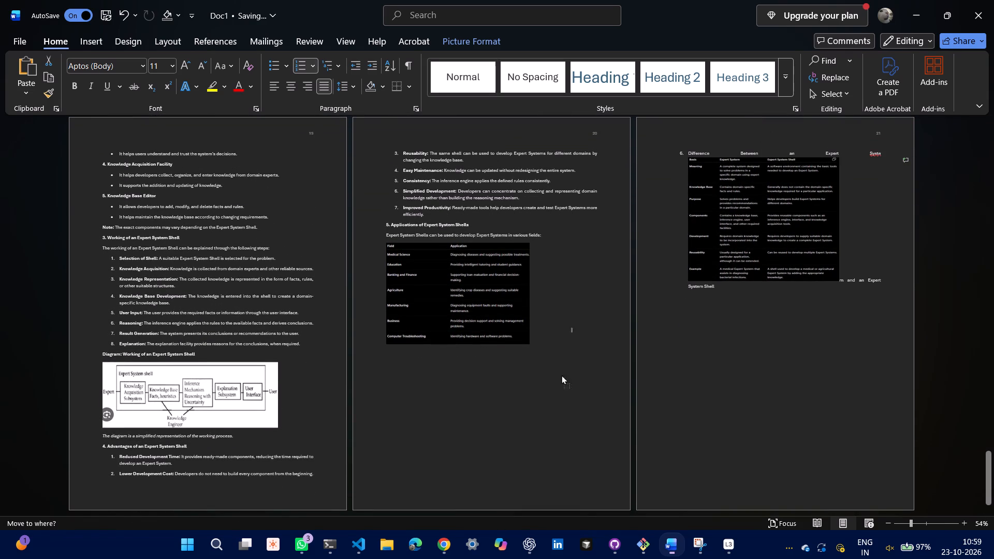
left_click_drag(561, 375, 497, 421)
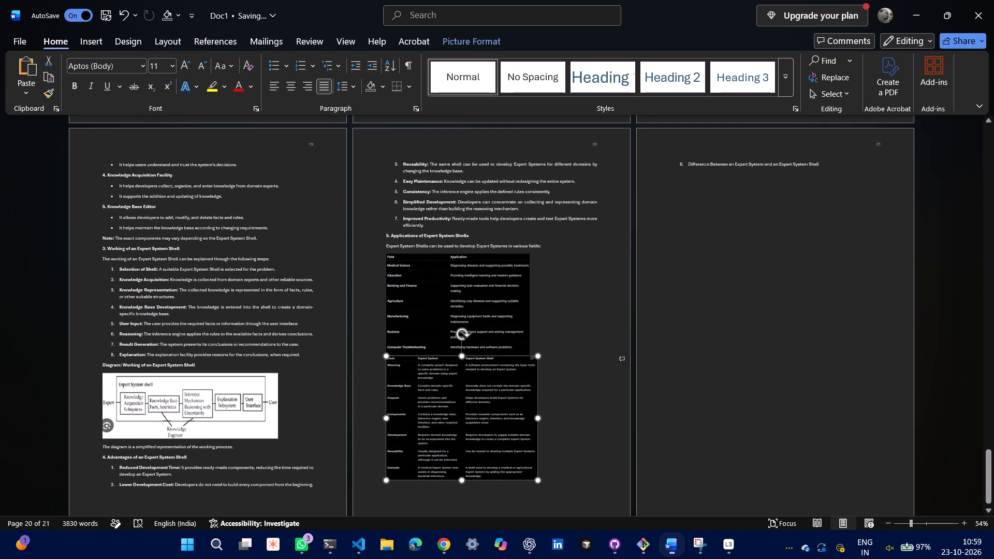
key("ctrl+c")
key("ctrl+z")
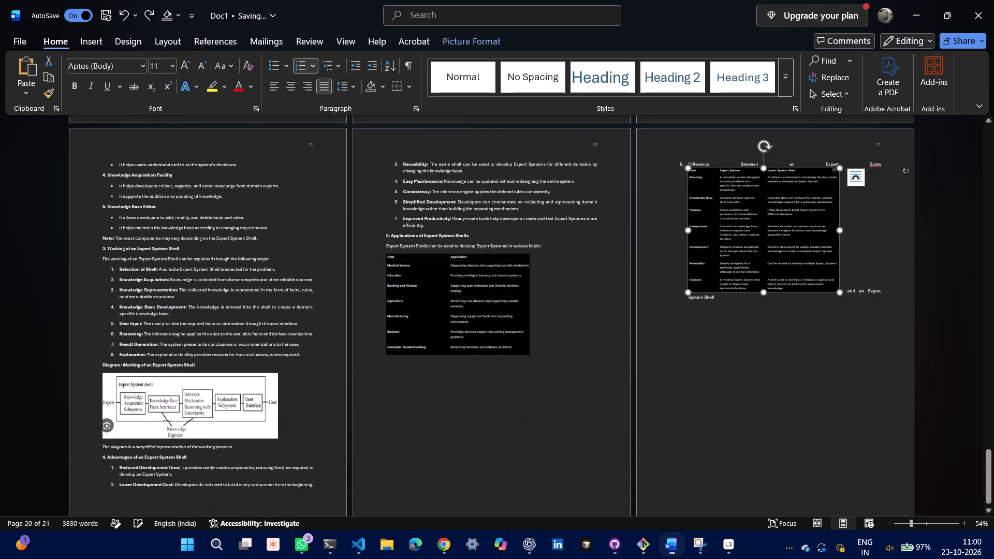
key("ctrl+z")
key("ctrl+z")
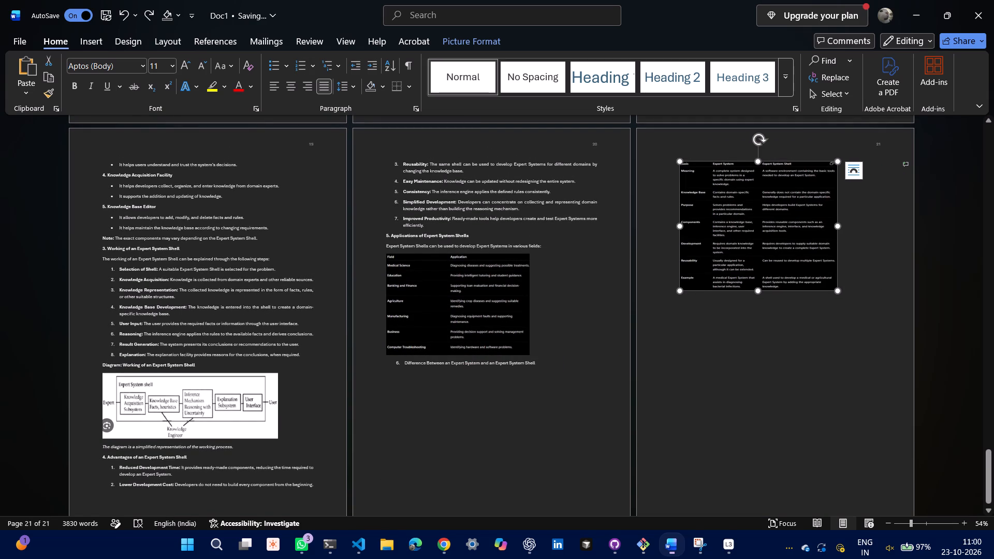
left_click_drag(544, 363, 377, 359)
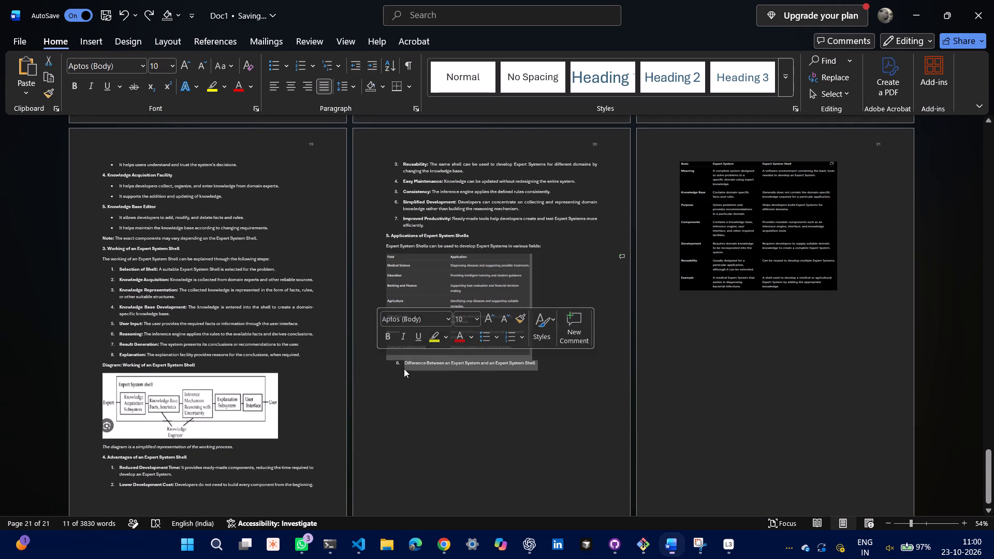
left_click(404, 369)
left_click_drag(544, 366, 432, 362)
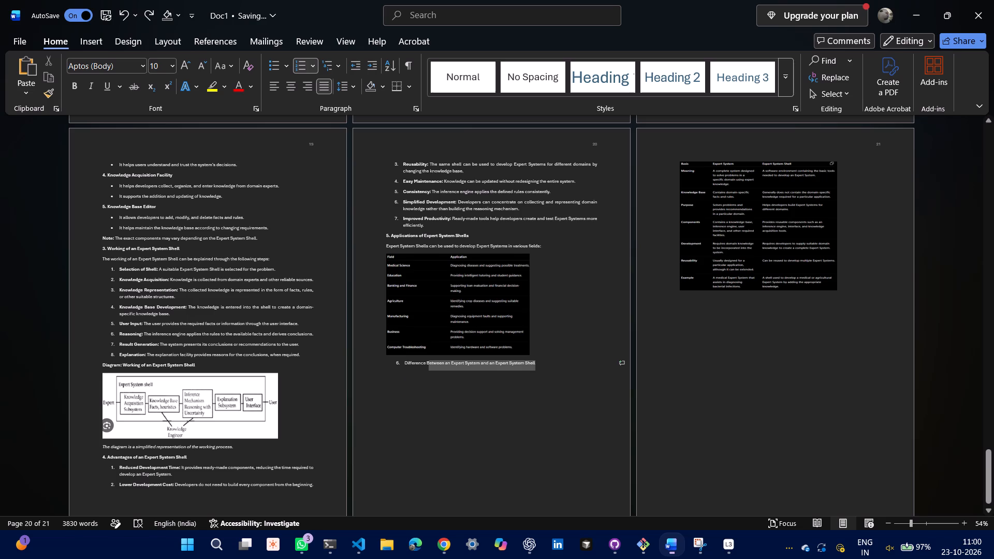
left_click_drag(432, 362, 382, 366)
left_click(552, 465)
Remove the empty line above the question "What is an Expert System Shell?" on page 18.
scroll(552, 465, "up", 2)
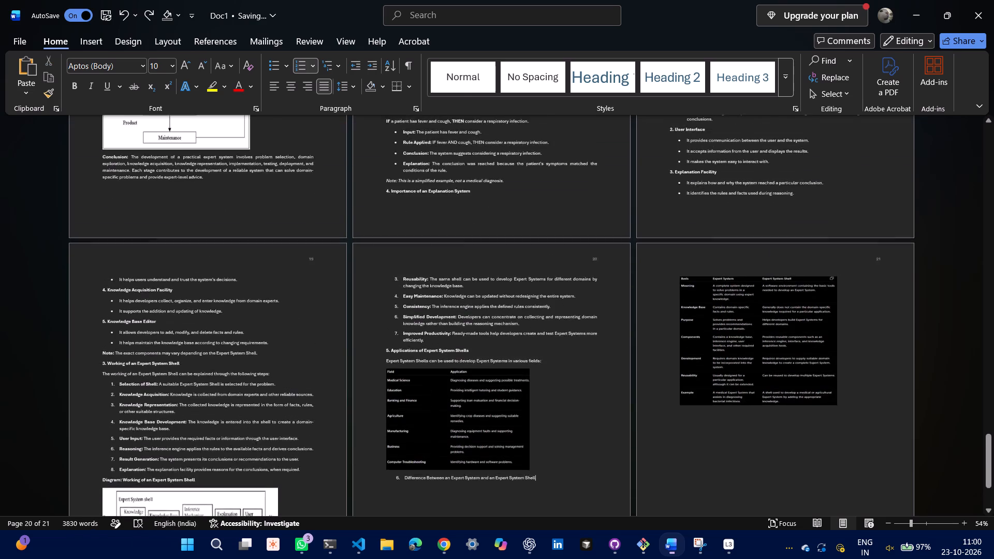
scroll(552, 465, "up", 4)
left_click(699, 296)
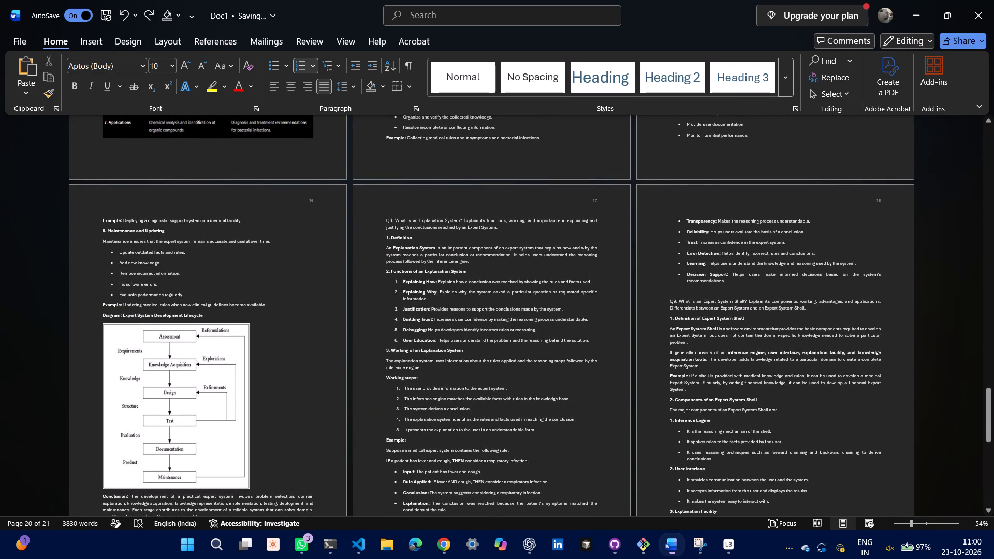
key("BackSpace")
Remove the empty line between the DENDRAL and MYCIN conclusion and question Q7 on page 14.
scroll(699, 296, "down", 6)
scroll(699, 296, "up", 1)
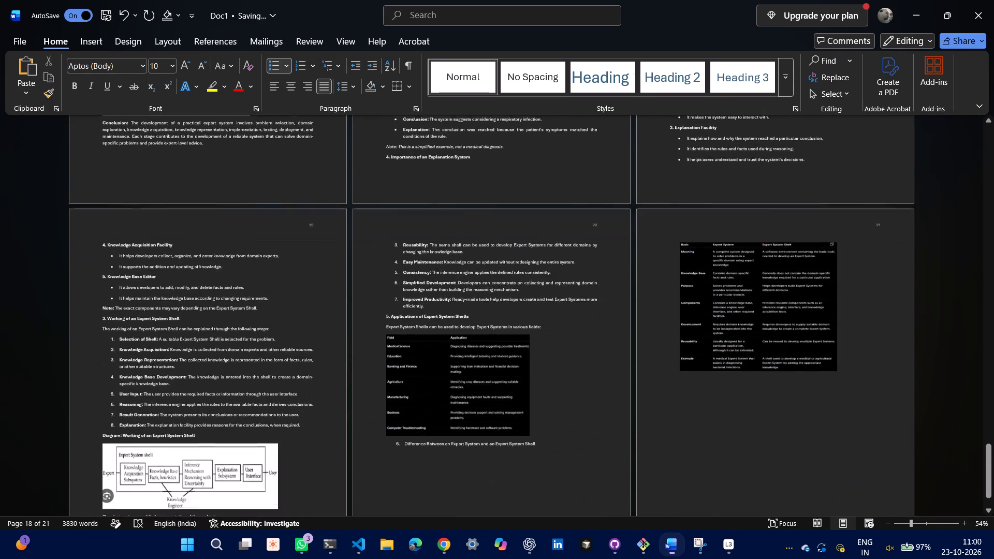
scroll(699, 296, "up", 2)
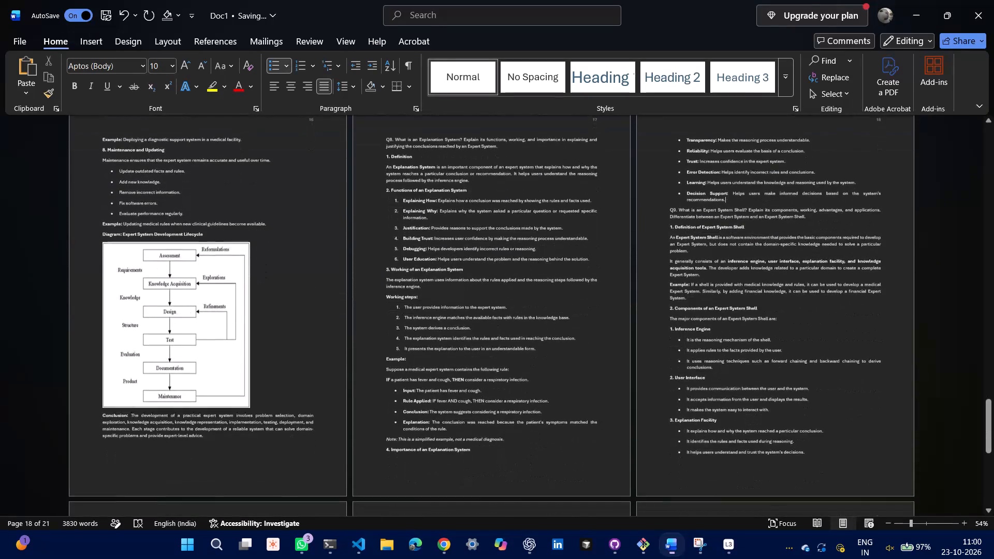
scroll(699, 296, "up", 2)
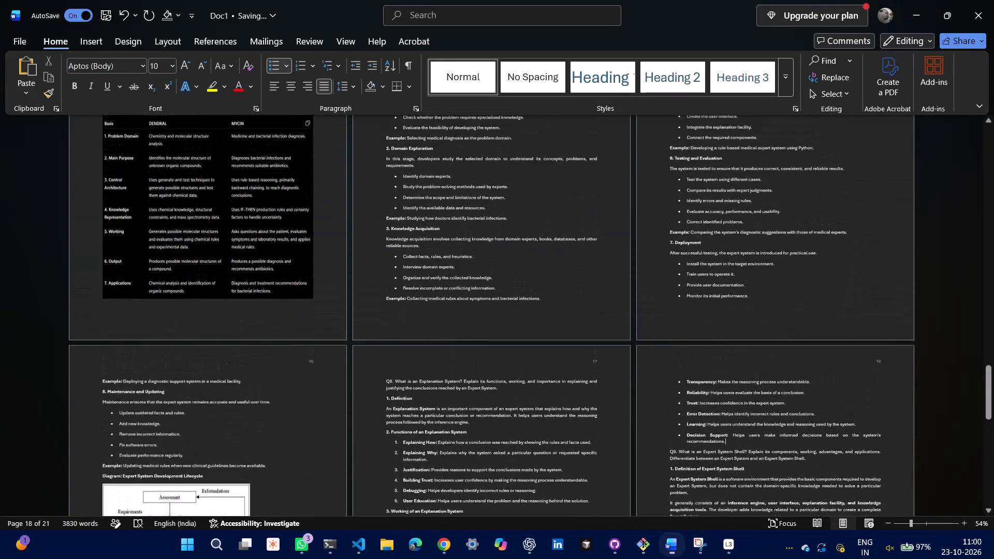
scroll(699, 296, "up", 2)
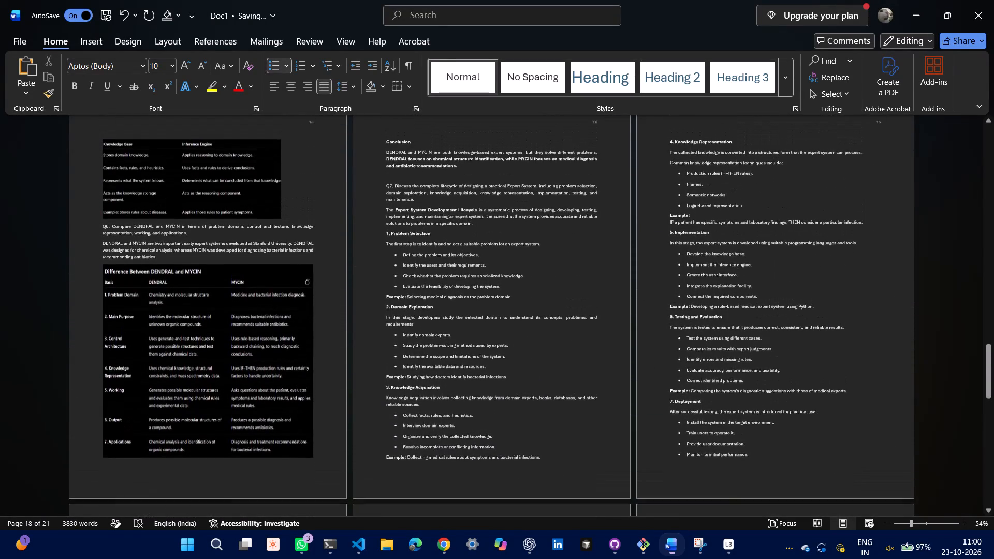
scroll(699, 296, "up", 1)
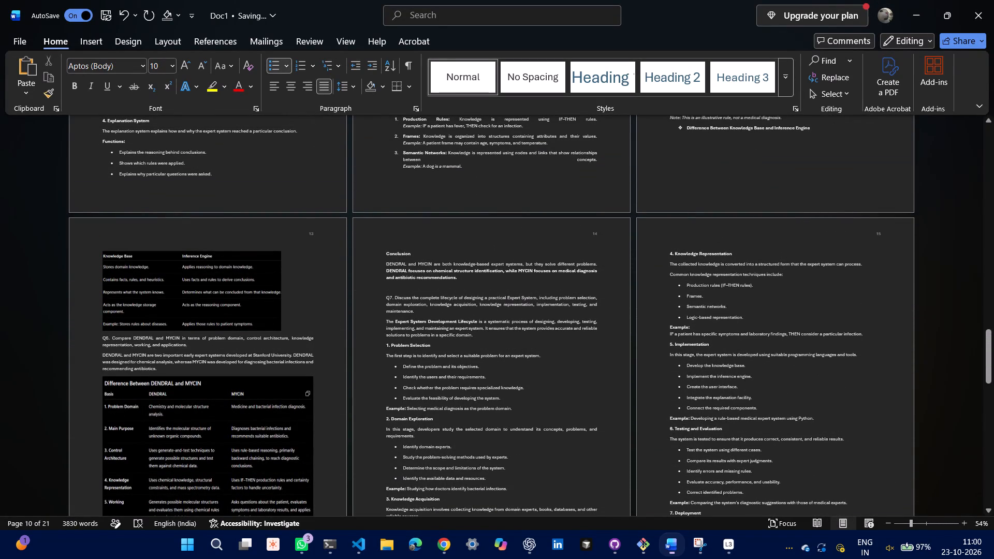
left_click(459, 289)
key("BackSpace")
Remove the empty line between the Conclusion paragraph and the question "What is an Explanation System?" on page 16.
scroll(459, 289, "up", 1)
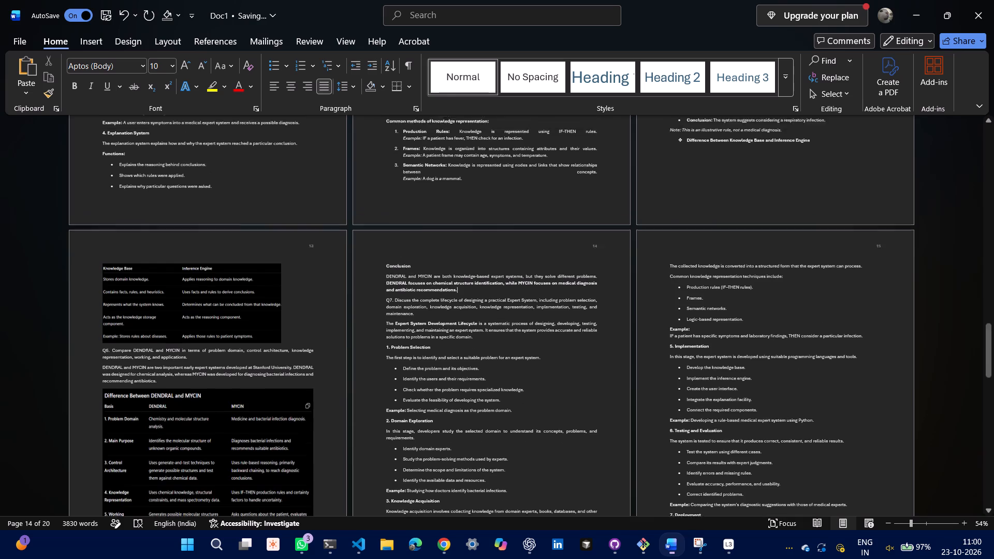
scroll(459, 289, "up", 1)
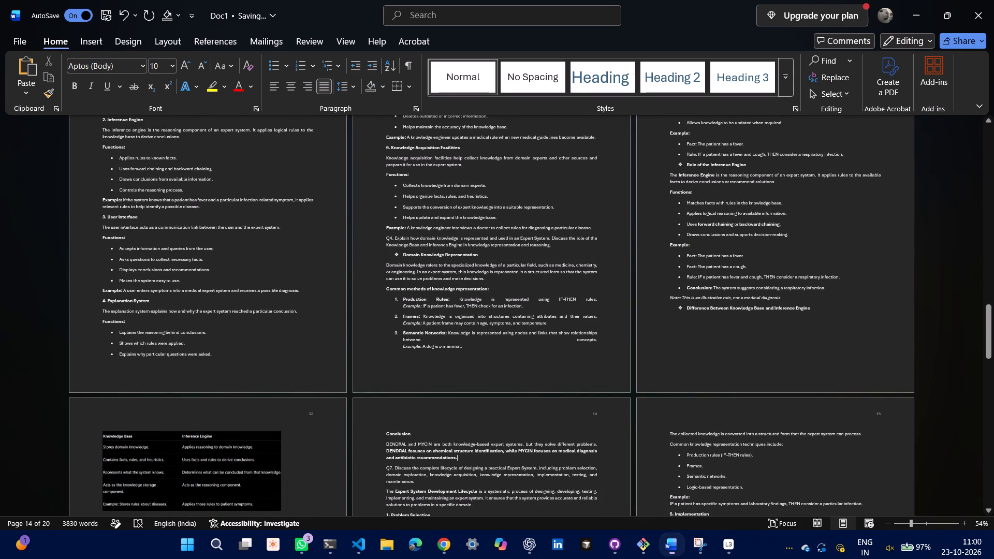
scroll(715, 327, "down", 1)
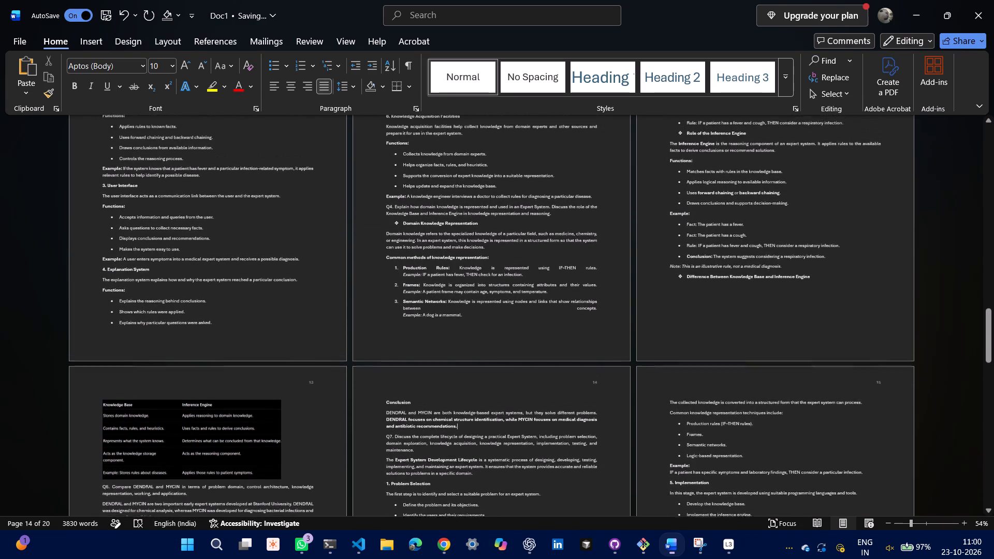
scroll(715, 327, "down", 6)
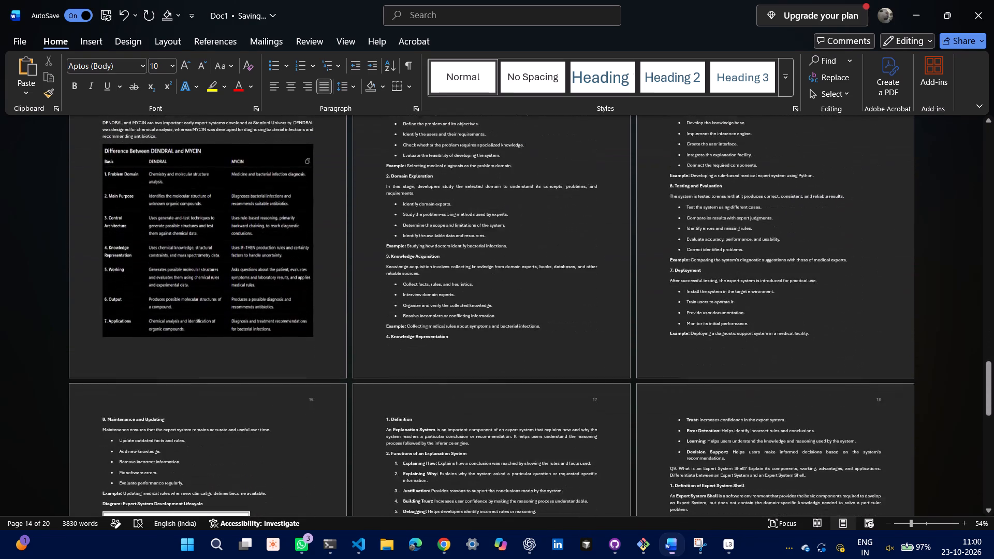
scroll(715, 327, "down", 4)
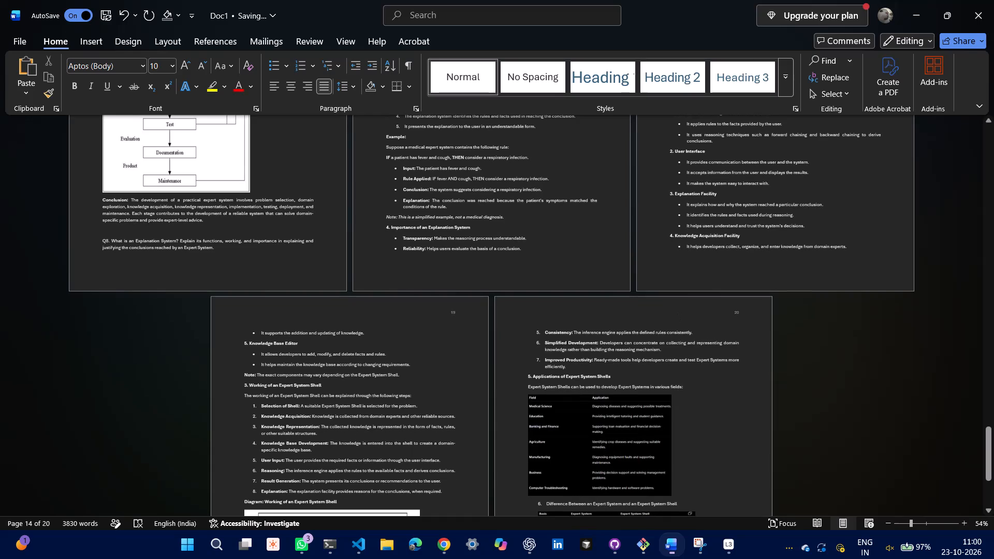
left_click(193, 231)
key("BackSpace")
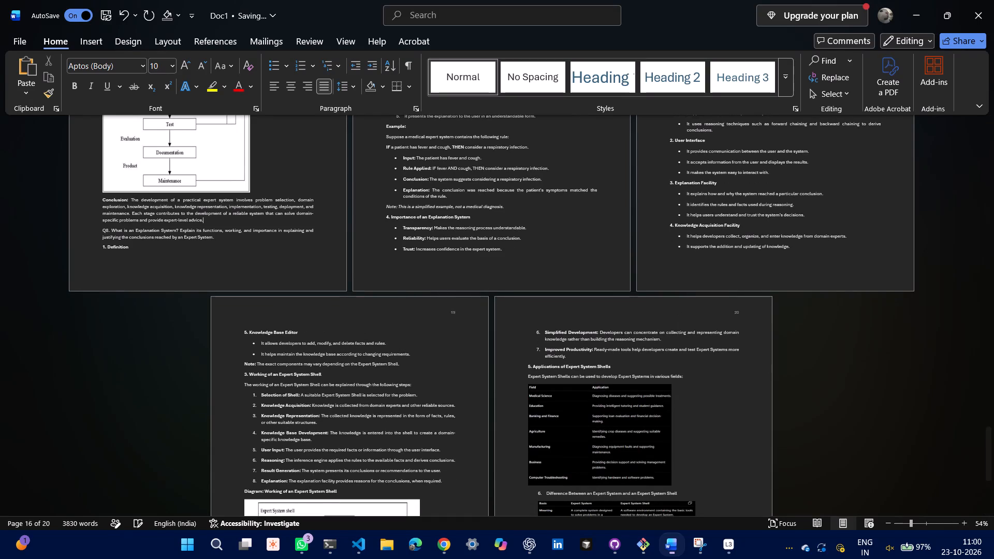
Replace the Conclusion paragraph below the Expert System Development Lifecycle diagram on page 16 with one empty line.
scroll(193, 231, "up", 1)
scroll(167, 286, "up", 1)
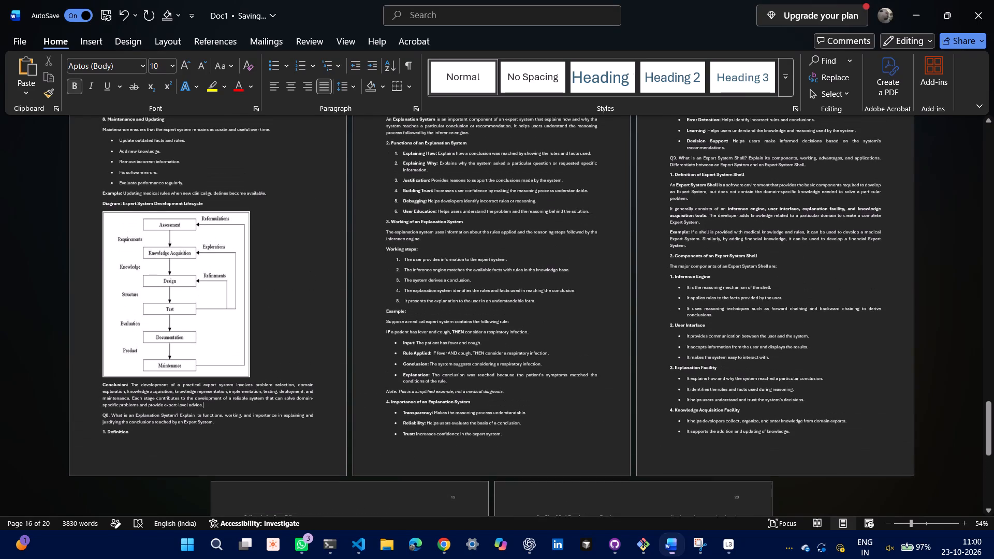
scroll(167, 286, "up", 1)
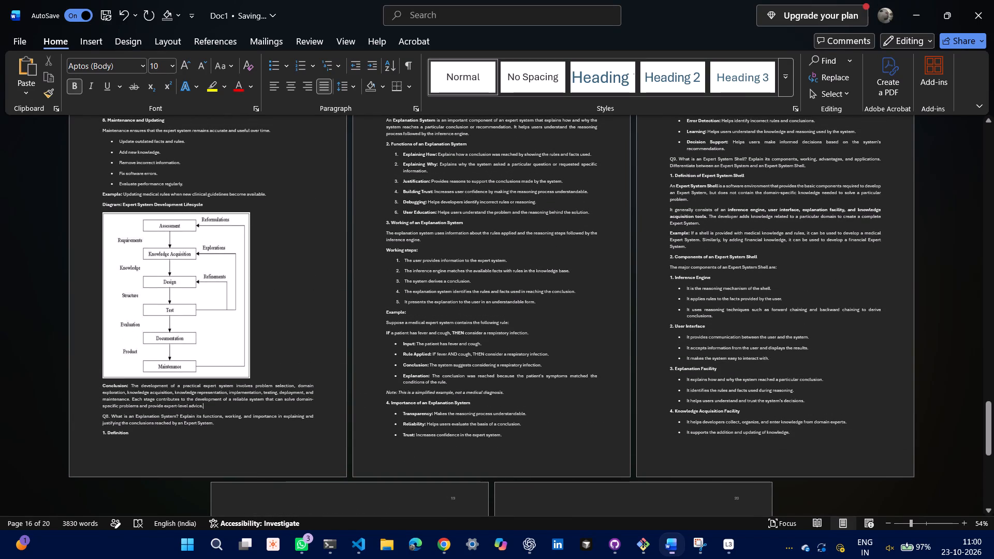
left_click_drag(208, 403, 108, 387)
key("BackSpace")
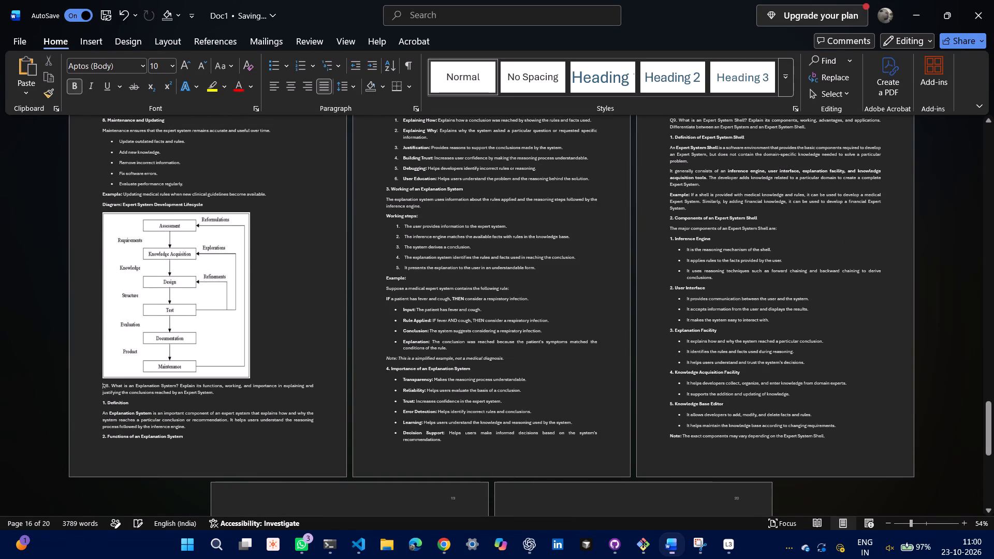
key("Return")
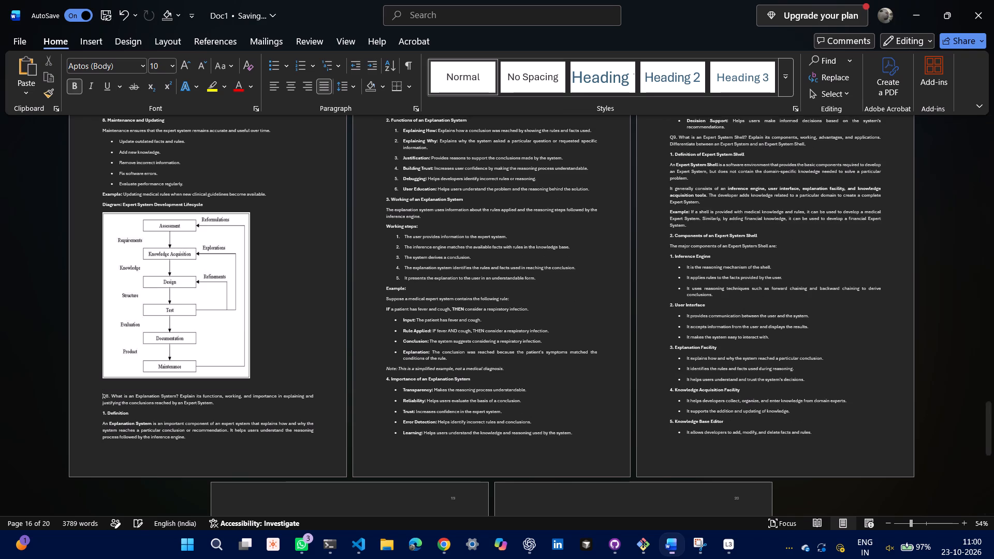
Enlarge the Applications of Expert System Shells table picture on page 20 proportionally to about the width of the sentence above it.
scroll(155, 376, "down", 7)
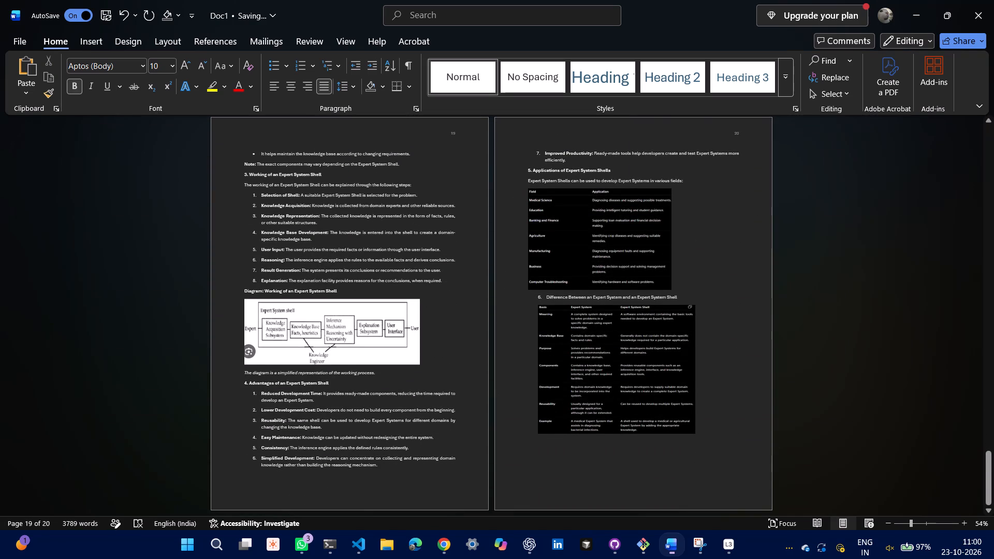
left_click(566, 379)
left_click(606, 245)
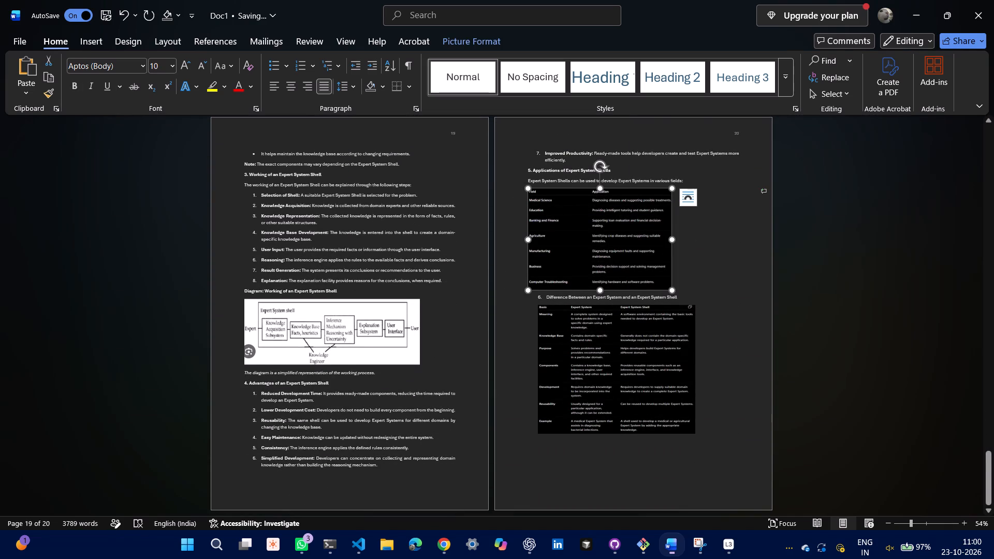
left_click_drag(671, 287, 681, 298)
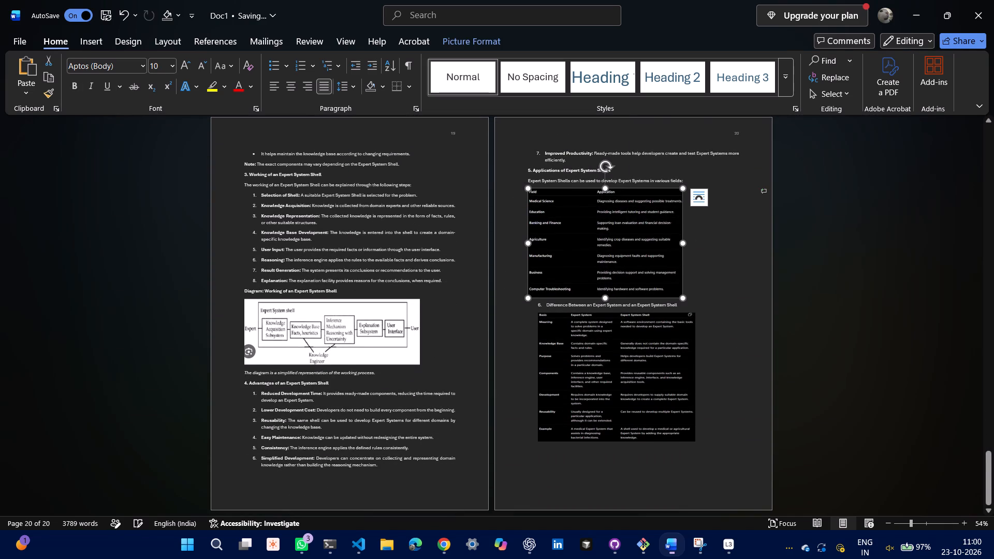
Enlarge the picture of the Expert System versus Expert System Shell difference table on page 20 until it nearly reaches the text margin.
left_click(664, 387)
left_click_drag(696, 443, 708, 459)
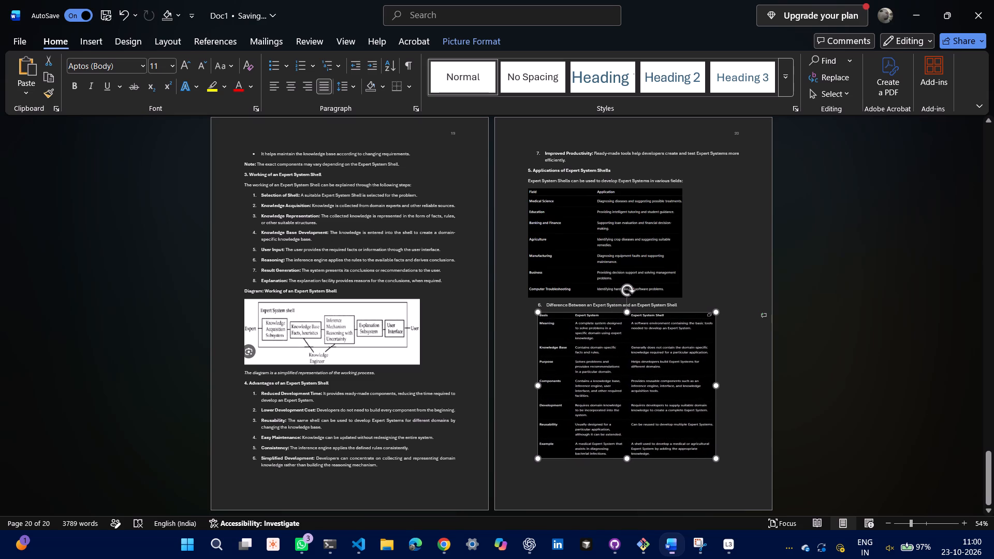
left_click_drag(708, 459, 709, 460)
left_click(719, 461)
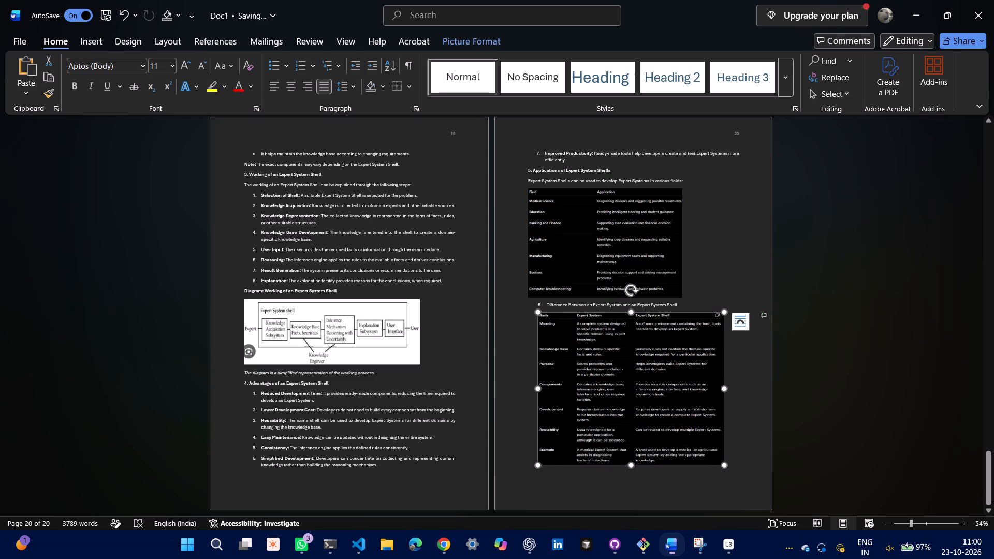
Slightly enlarge the Working of an Expert System Shell diagram on page 19, keeping it narrower than the text column.
left_click(392, 349)
left_click_drag(422, 366, 447, 374)
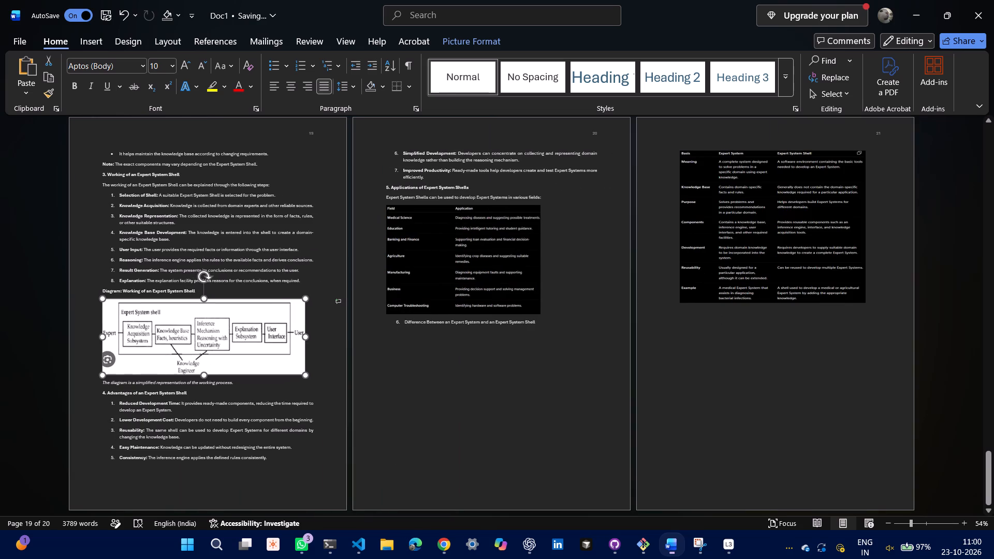
left_click_drag(447, 374, 376, 369)
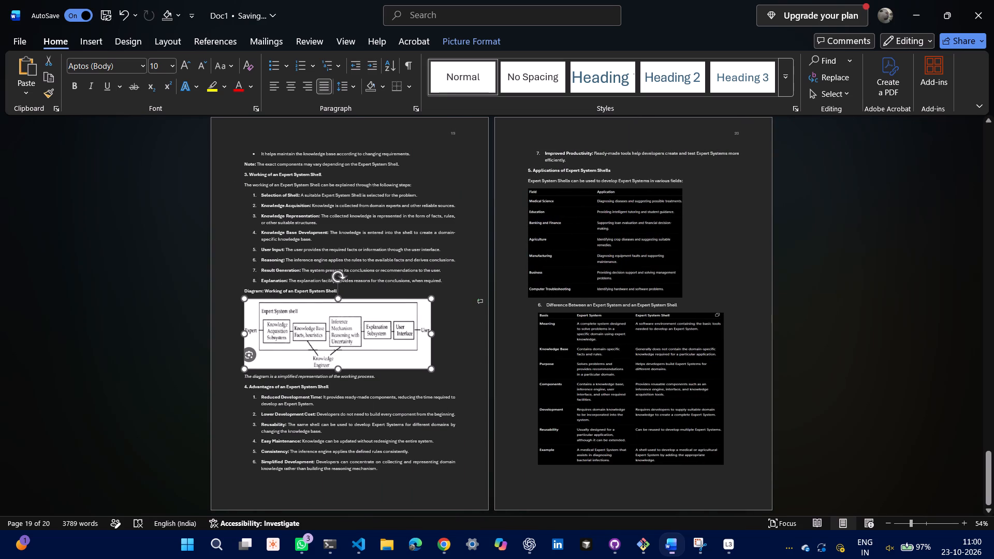
Look back over the earlier pages with the comparison tables and save the document.
scroll(873, 246, "up", 20)
scroll(873, 246, "up", 2)
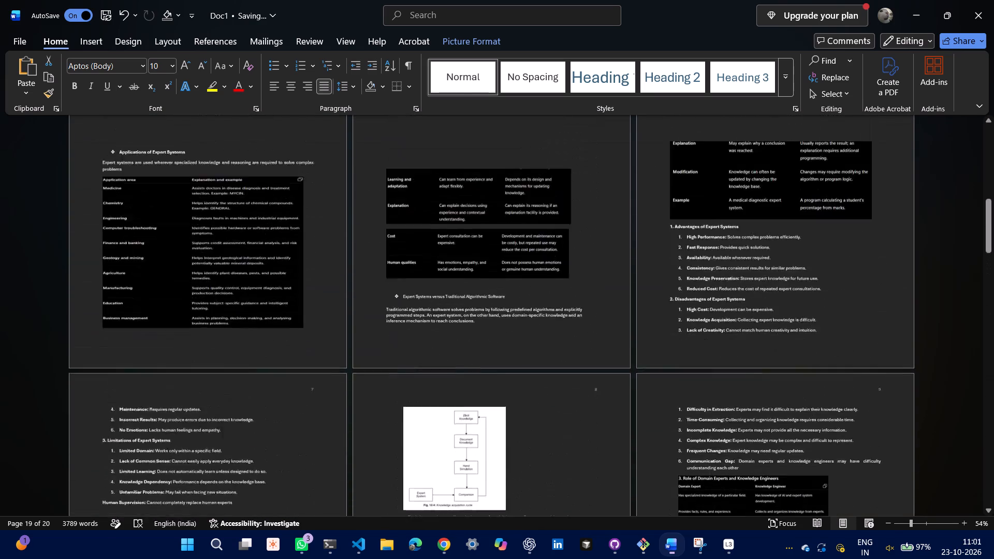
scroll(873, 246, "up", 20)
scroll(873, 246, "down", 2)
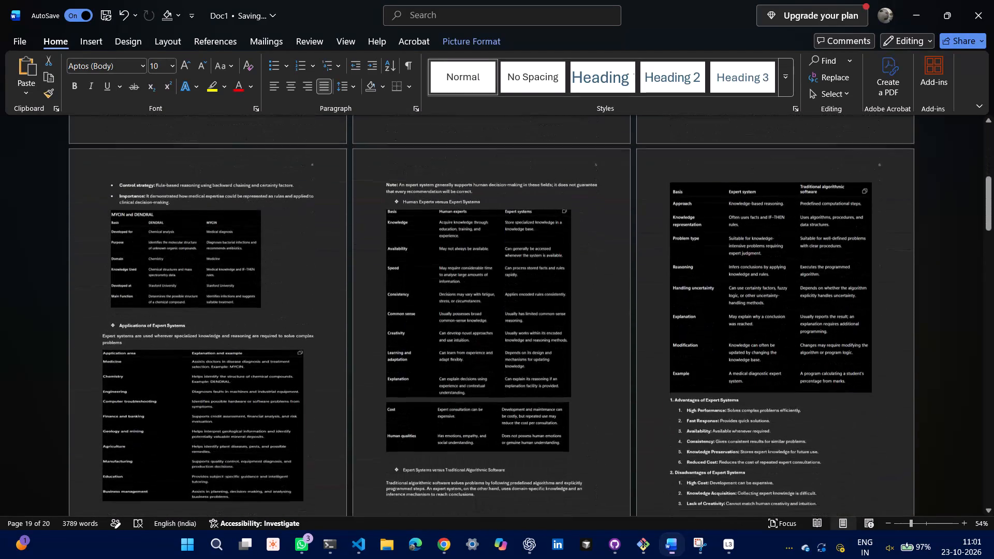
scroll(873, 246, "down", 2)
key("ctrl+s")
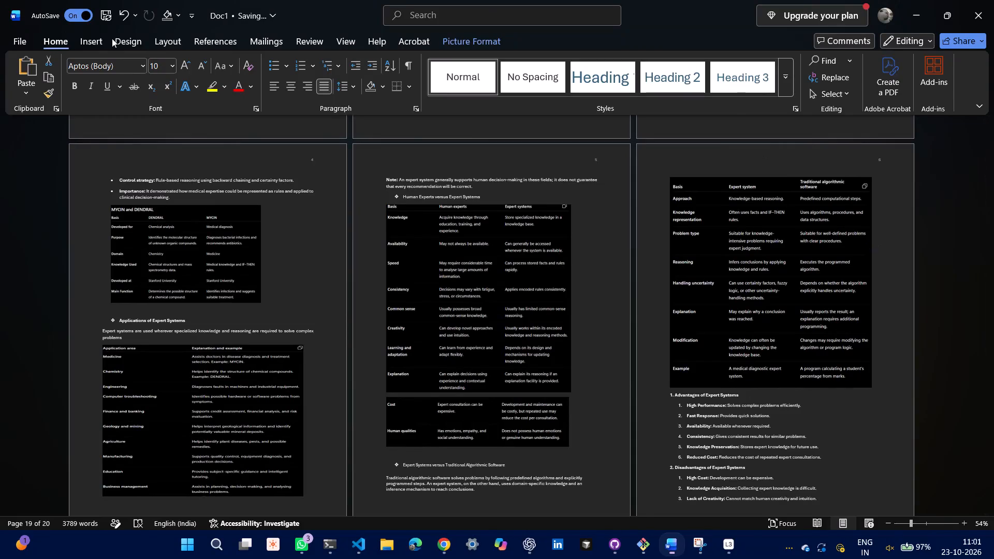
Save a PDF copy of the document as "AI unit 5 notes" in the Downloads folder, replacing the existing file of that name.
left_click(19, 45)
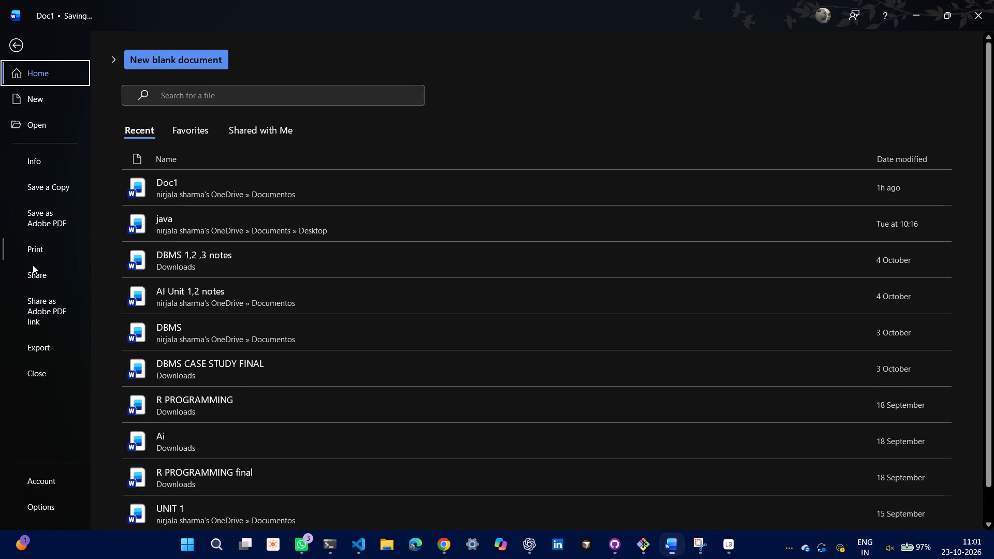
left_click(43, 189)
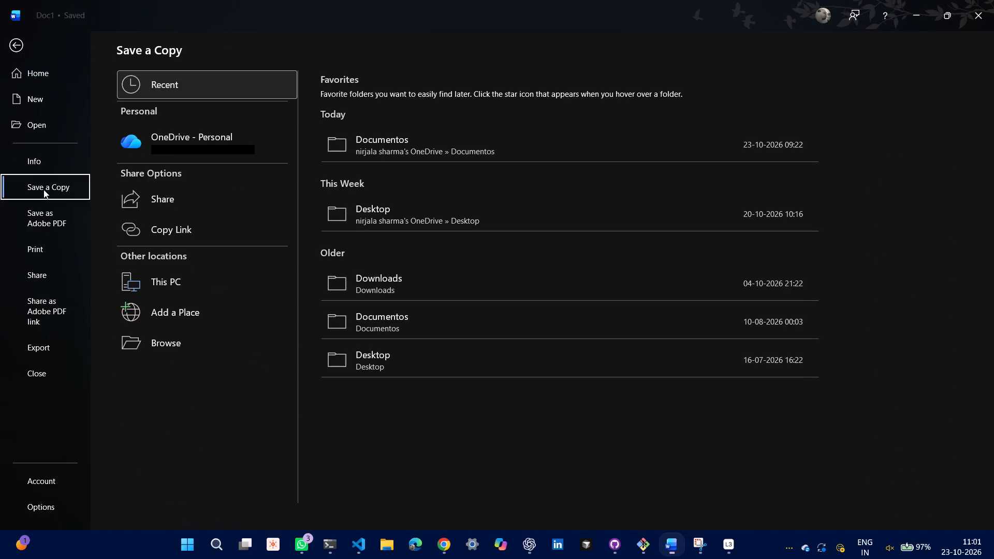
left_click(188, 273)
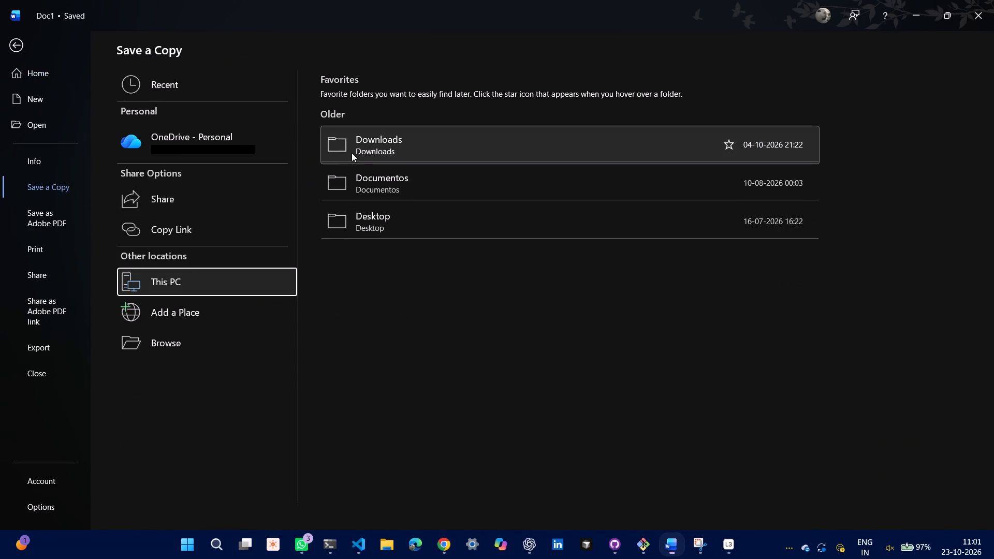
left_click(366, 148)
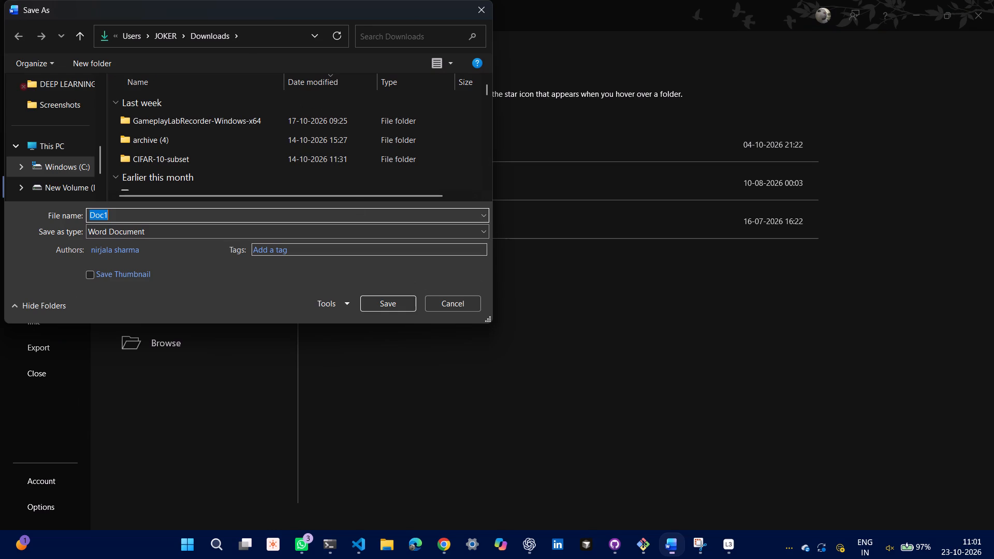
key("BackSpace")
key("BackSpace")
type("AI")
key("space")
type("unitn")
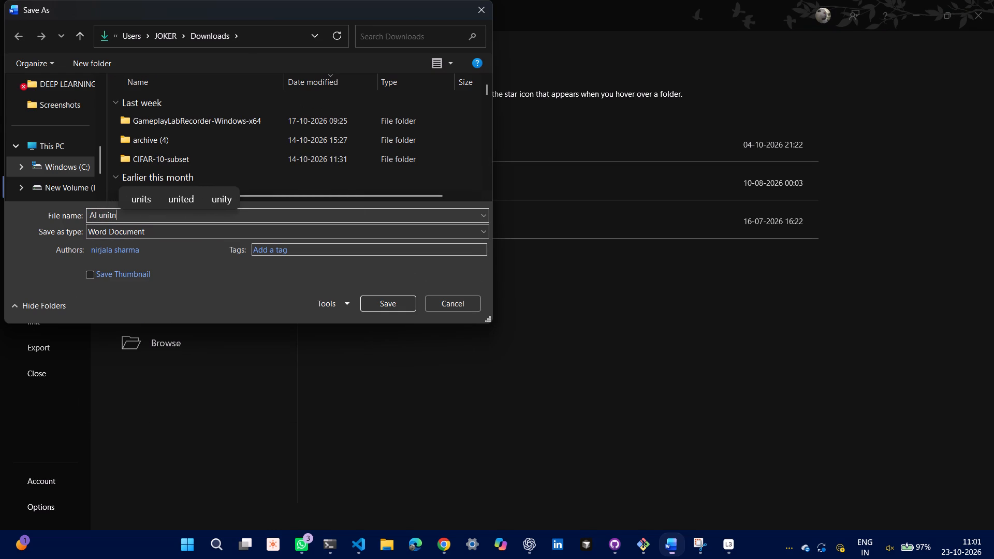
key("BackSpace")
key("5")
key("BackSpace")
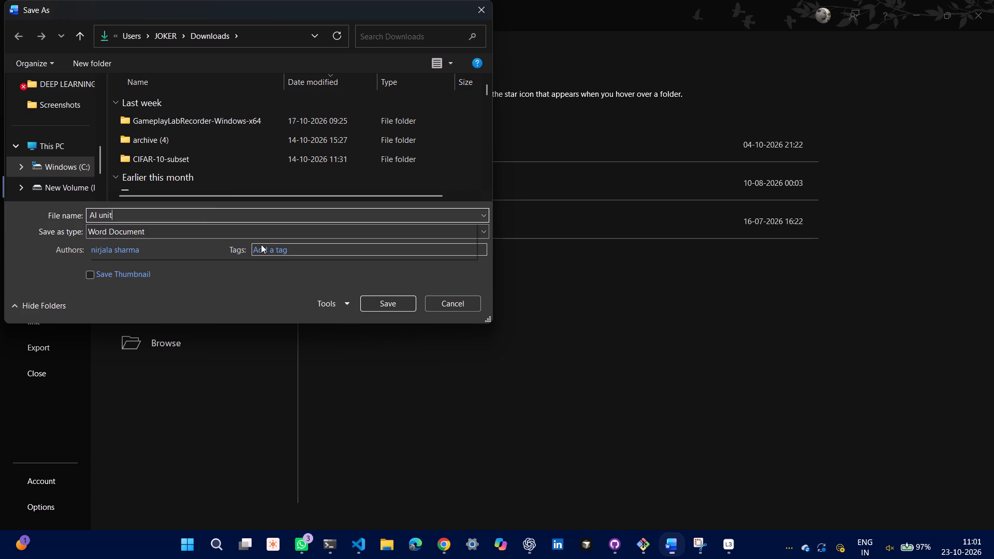
key("space")
type("5 note")
key("d")
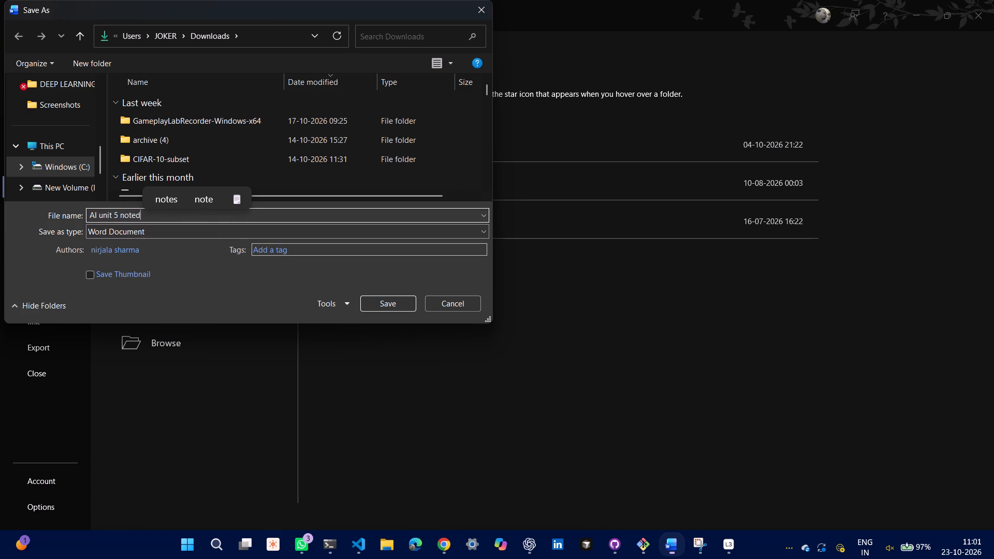
key("BackSpace")
key("s")
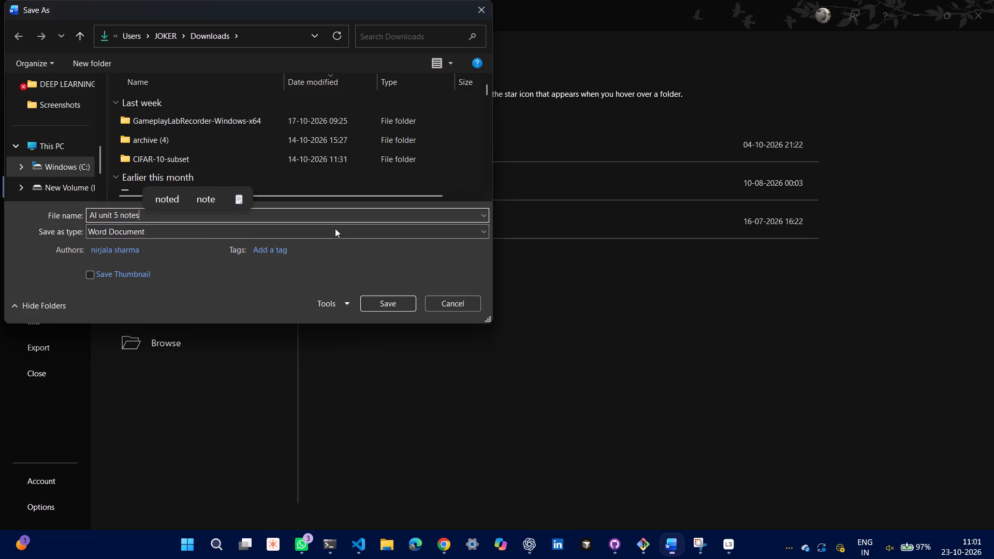
left_click(330, 230)
left_click(152, 308)
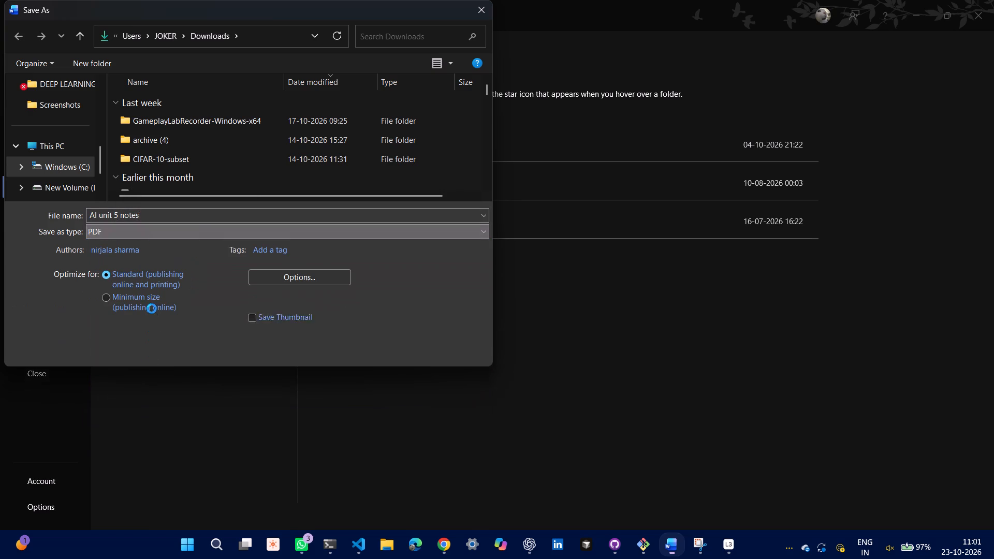
left_click(386, 338)
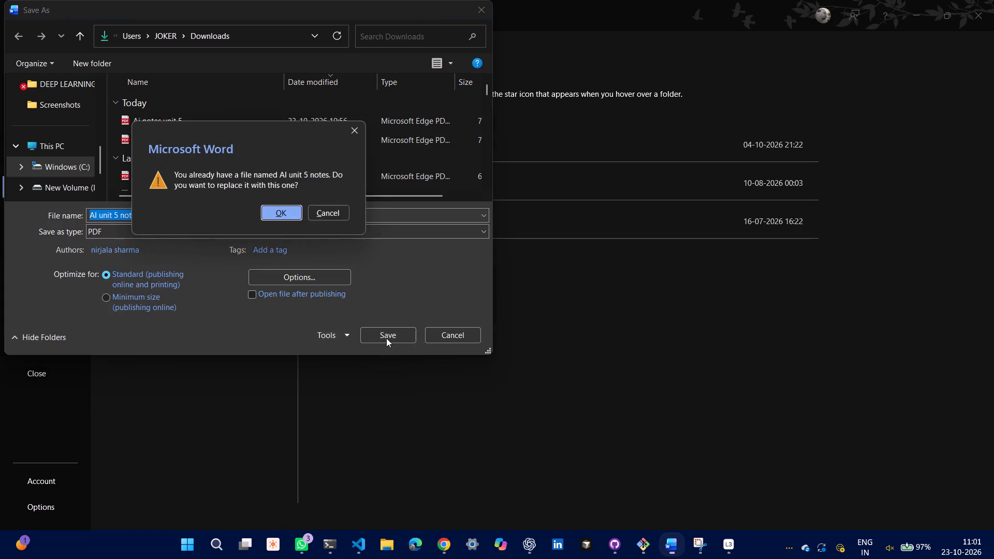
left_click(280, 212)
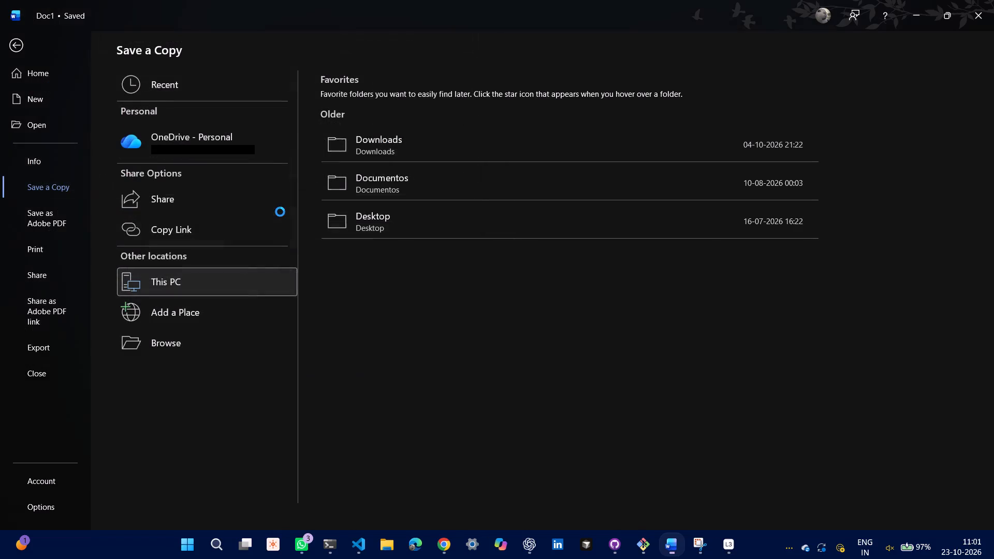